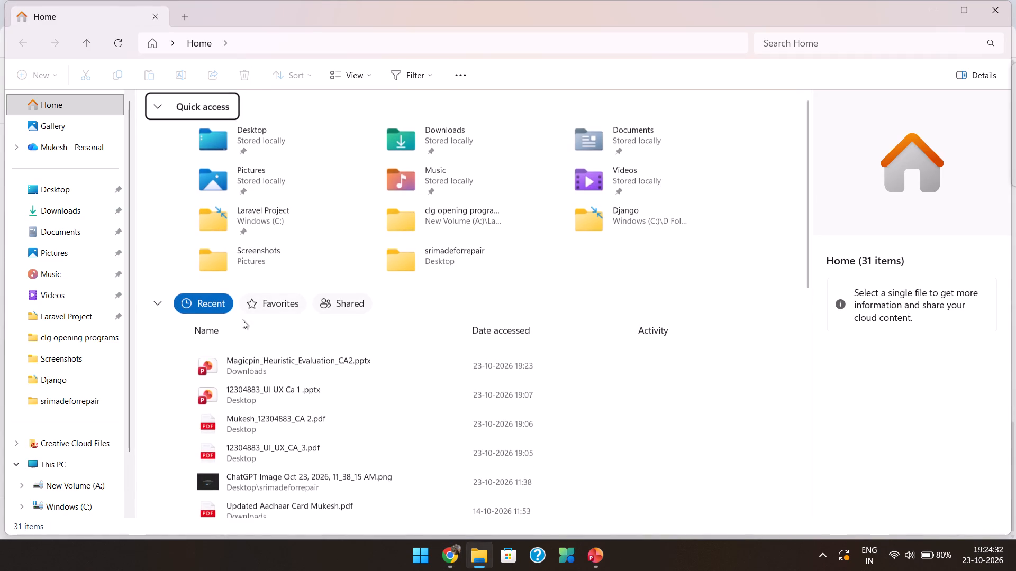
left_click(248, 359)
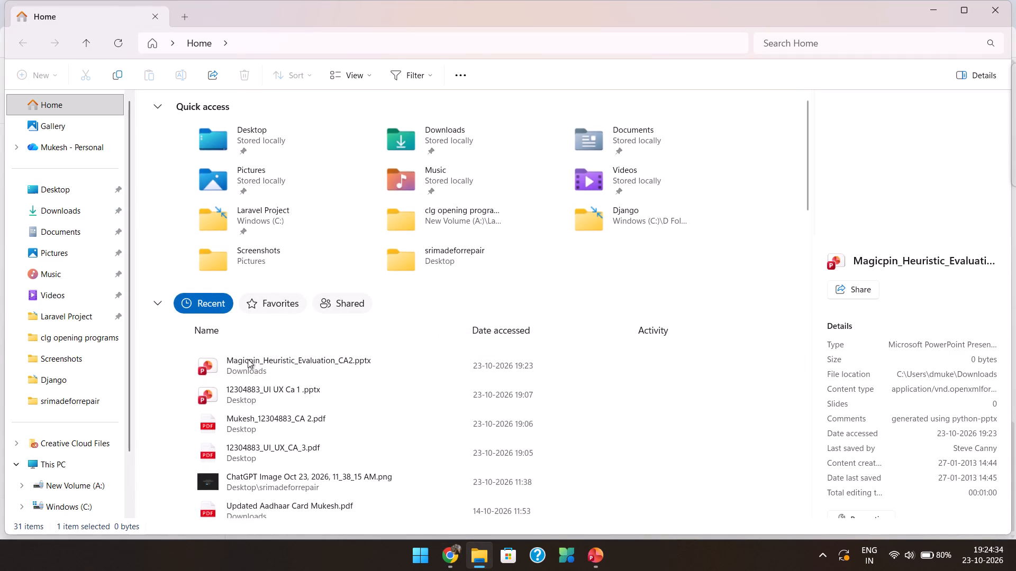
key("Return")
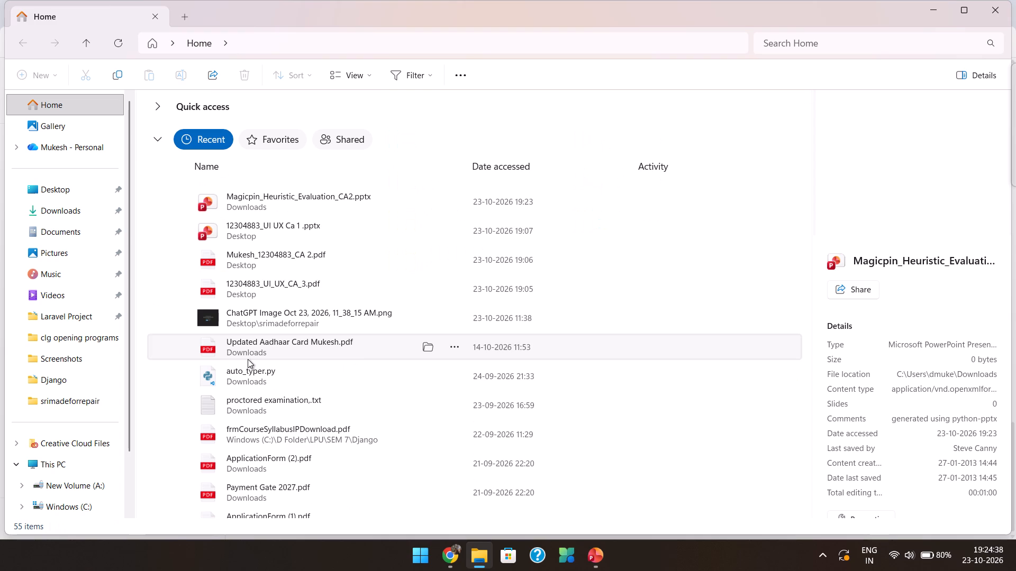
left_click(587, 560)
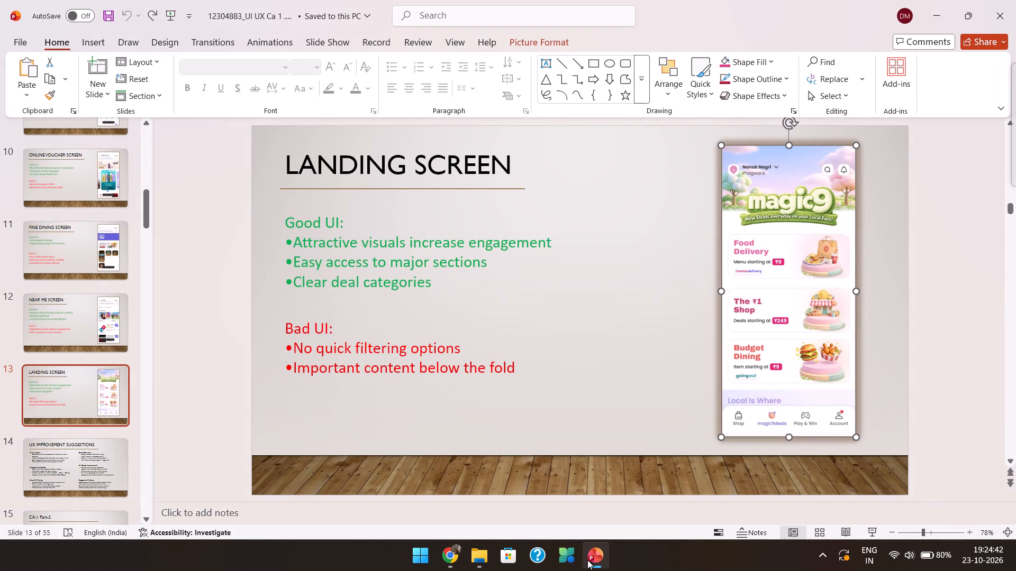
key("alt+Tab")
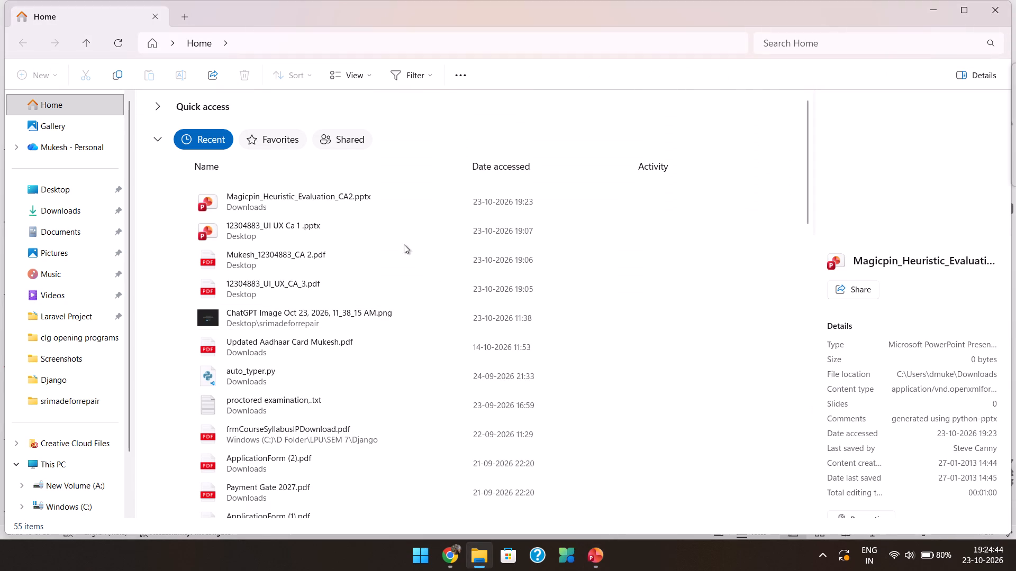
triple_click(340, 197)
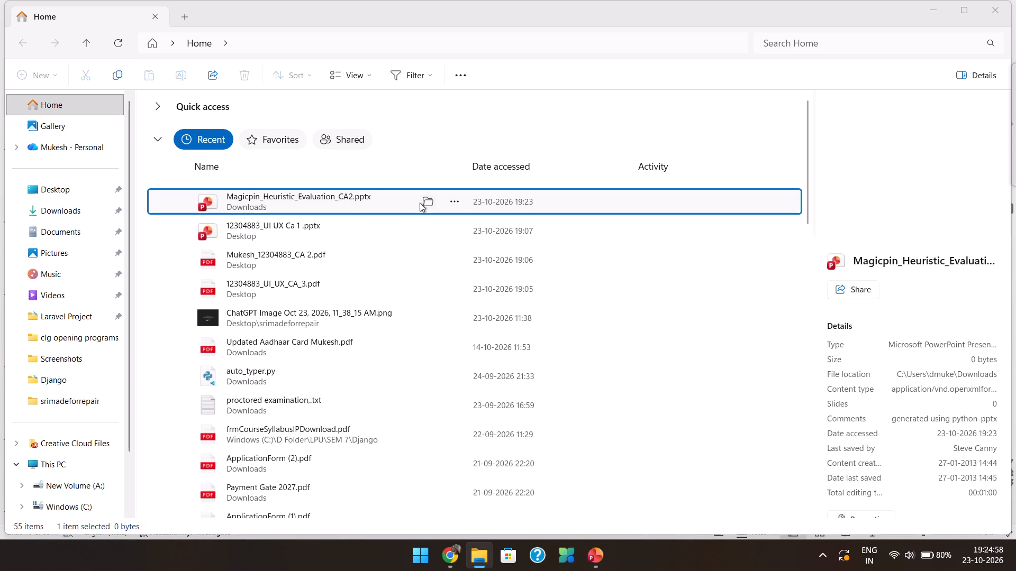
right_click(387, 194)
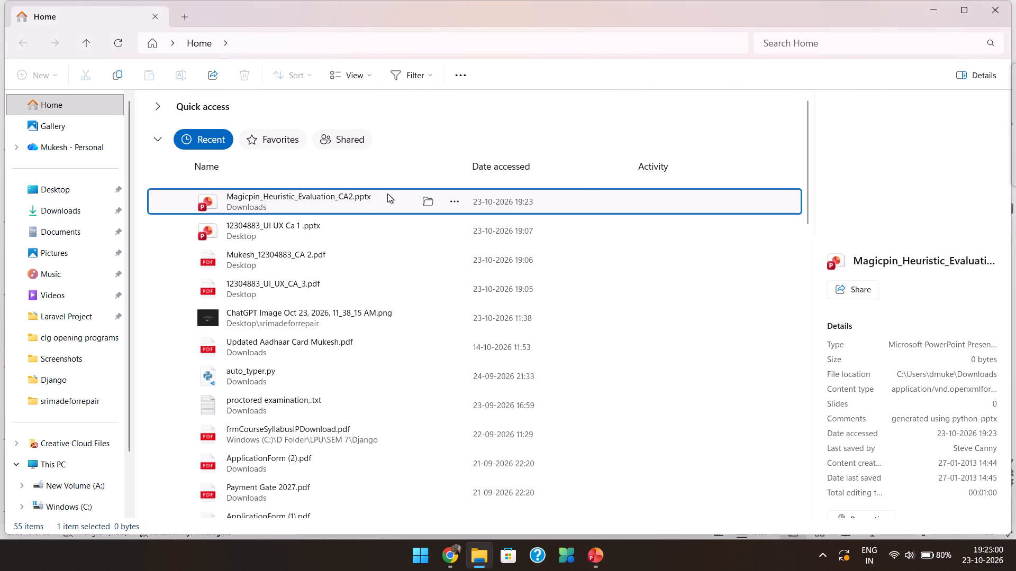
left_click(450, 57)
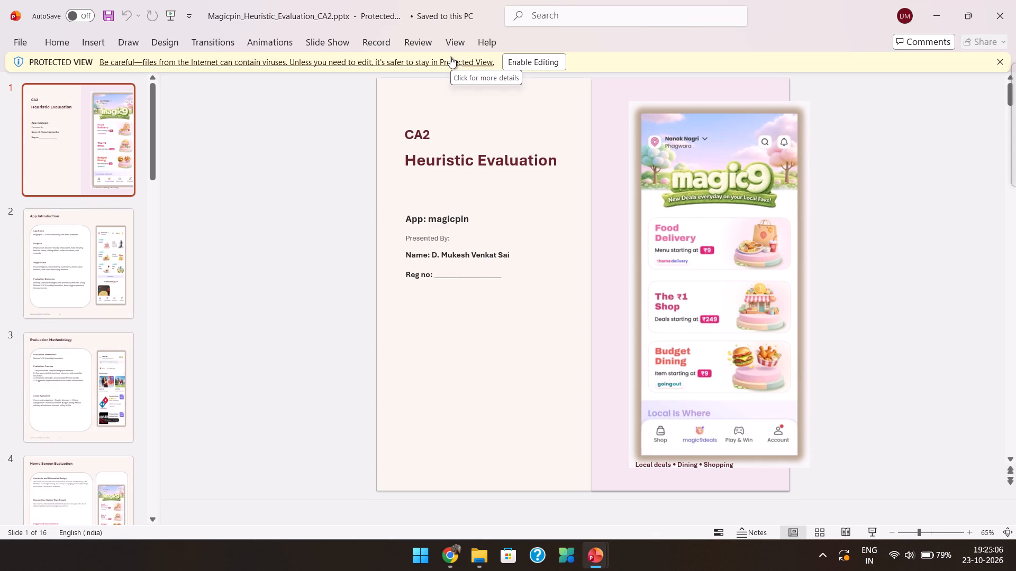
Review the App Introduction, Evaluation Methodology and Near Me Screen Evaluation slides, and close the presentation.
left_click(100, 232)
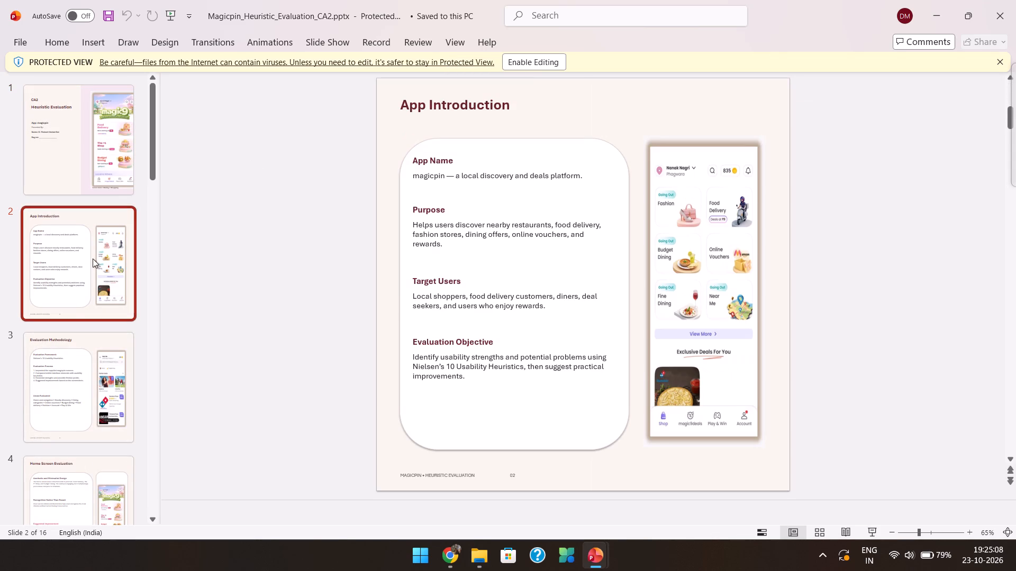
left_click(67, 372)
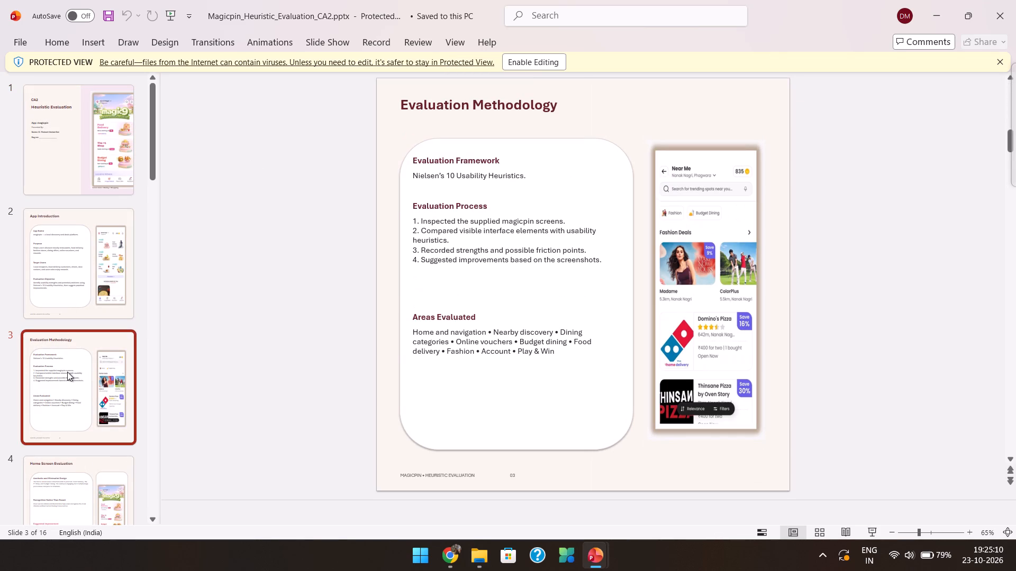
scroll(67, 372, "down", 2)
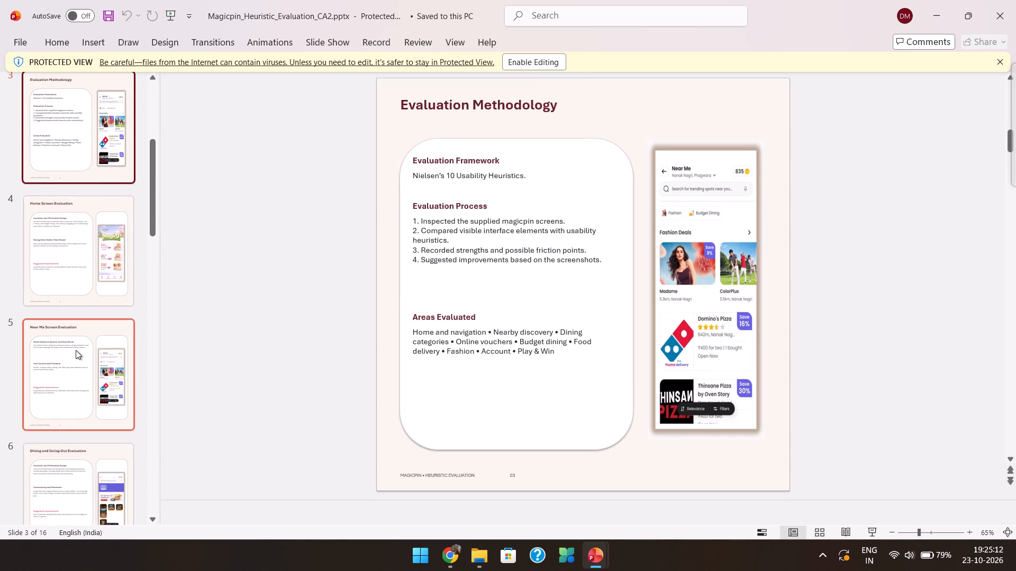
left_click(75, 350)
scroll(75, 350, "right", 10)
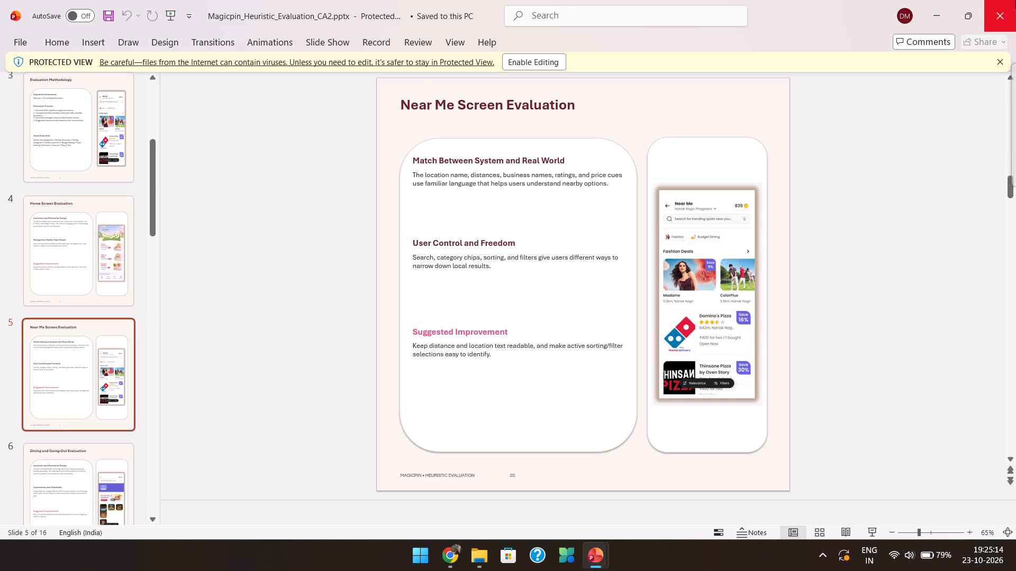
left_click(1015, 0)
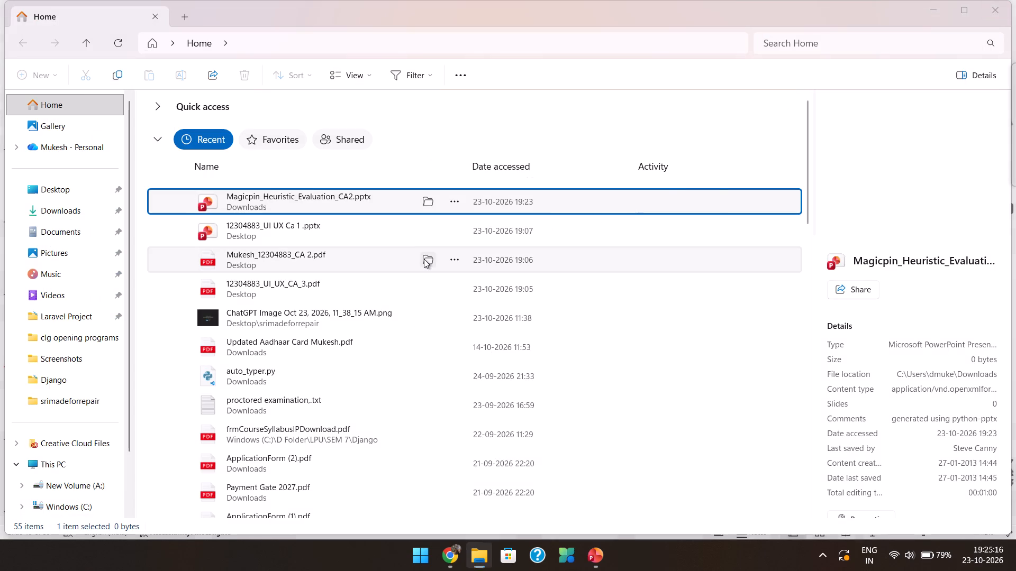
Launch PowerPoint and create a new blank presentation.
type("ppt")
key("Return")
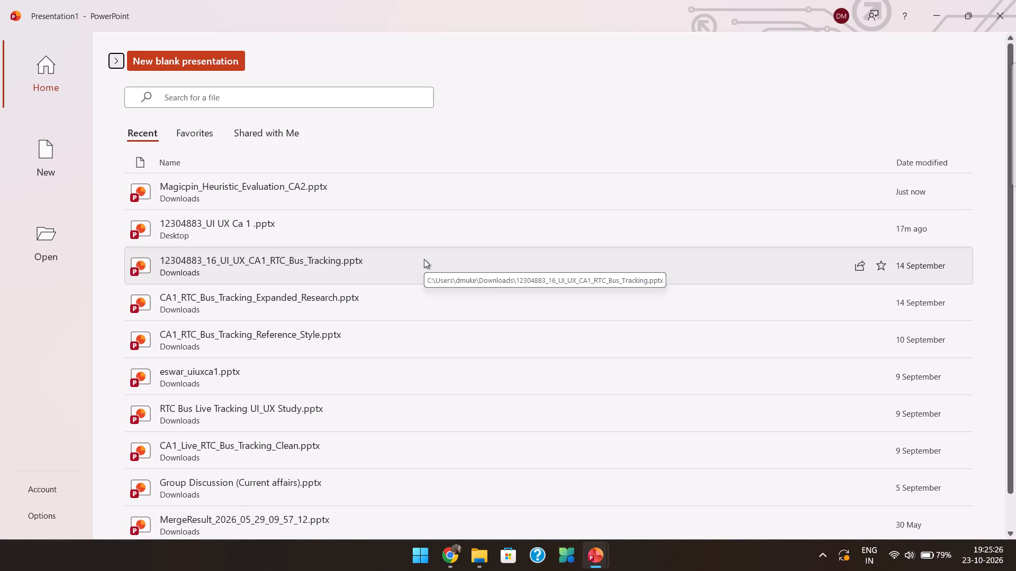
left_click(84, 178)
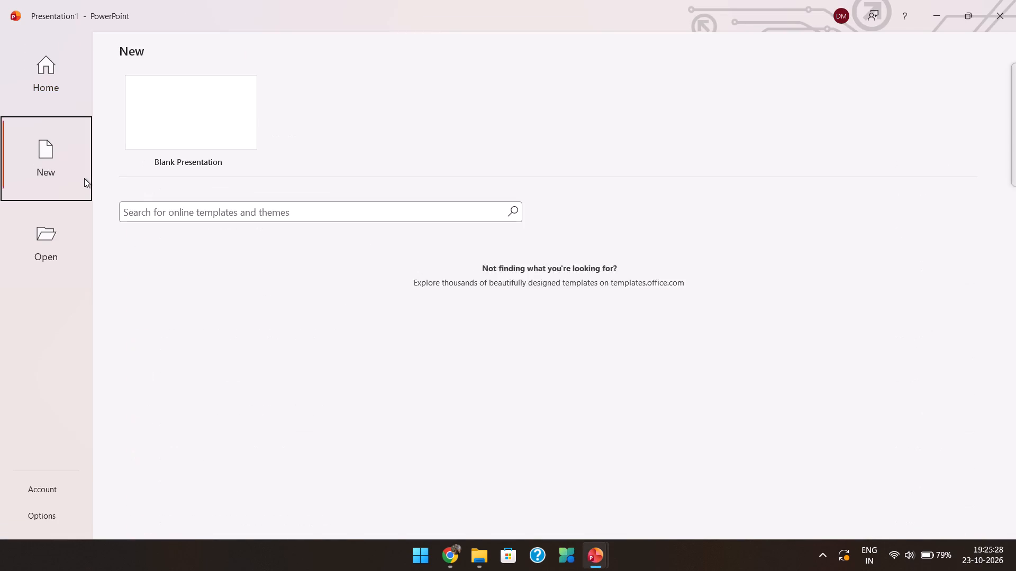
left_click(203, 142)
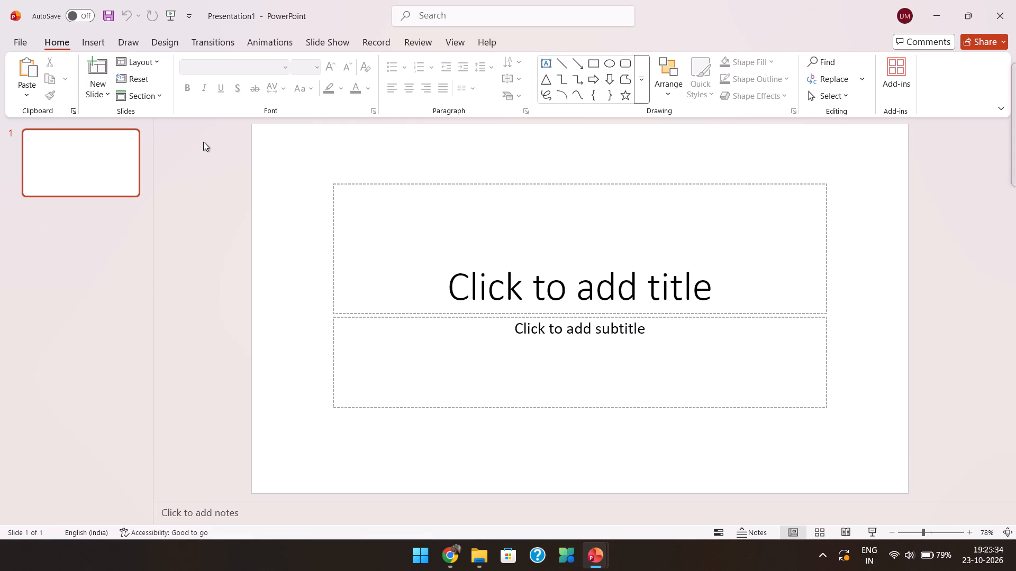
Look over the first slides of the UI UX Ca 1 presentation for reference and switch back to the blank presentation.
key("alt+Tab")
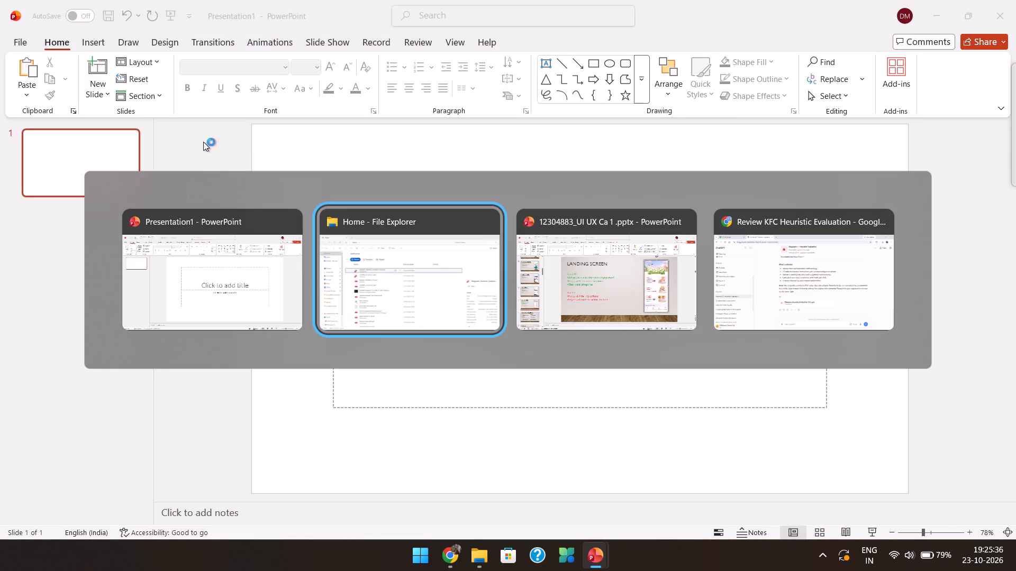
key("alt+Tab")
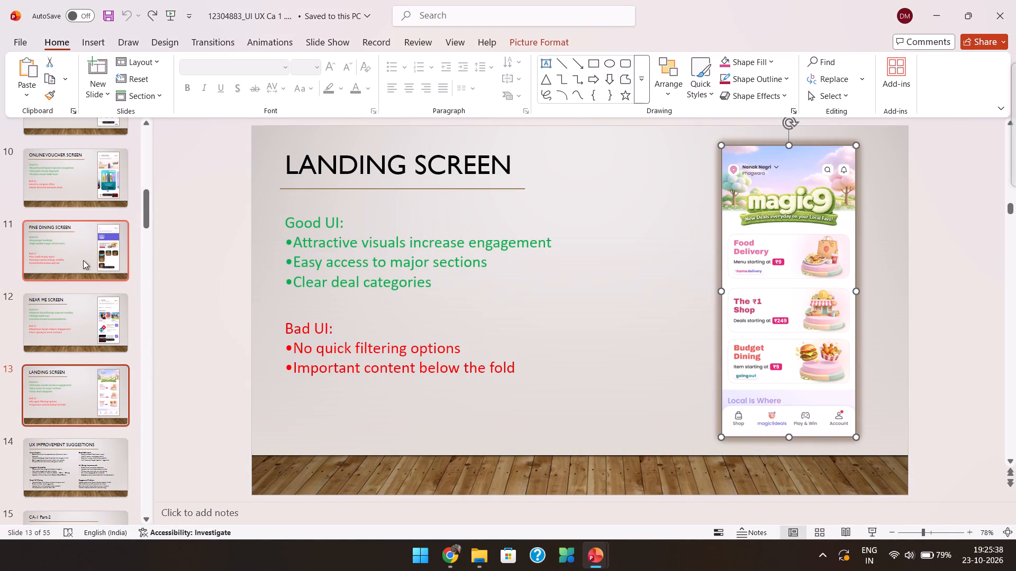
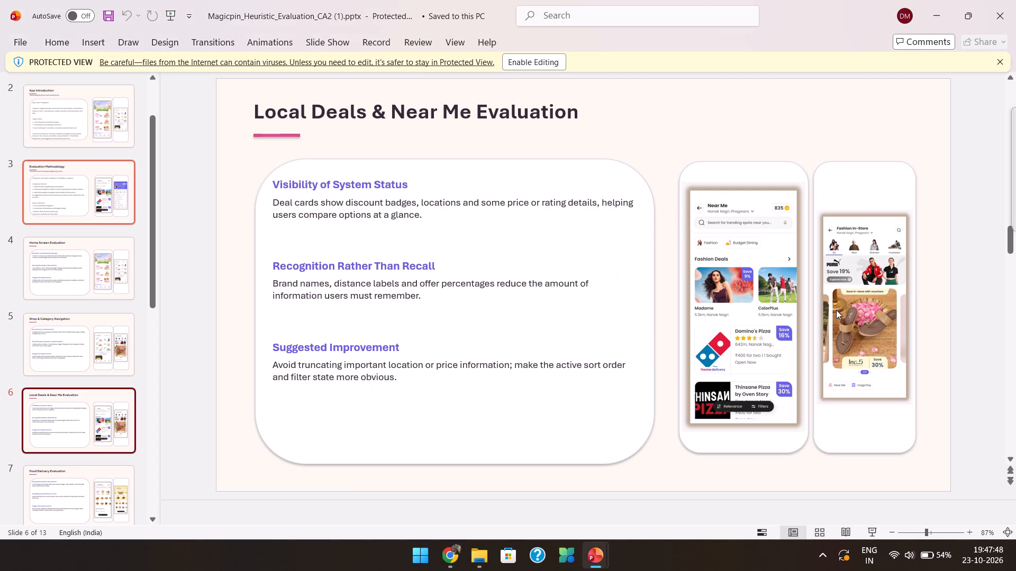
Review the downloaded deck from App Introduction to the Nielsen's 10 Heuristics summary and back, checking the paired screenshots on each slide.
scroll(34, 247, "up", 6)
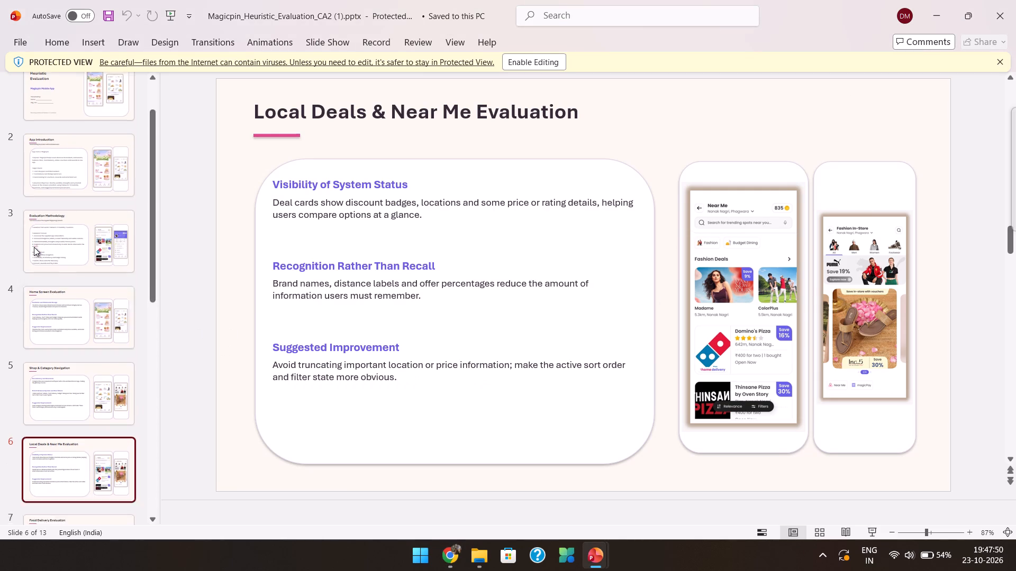
left_click(47, 207)
key("Down")
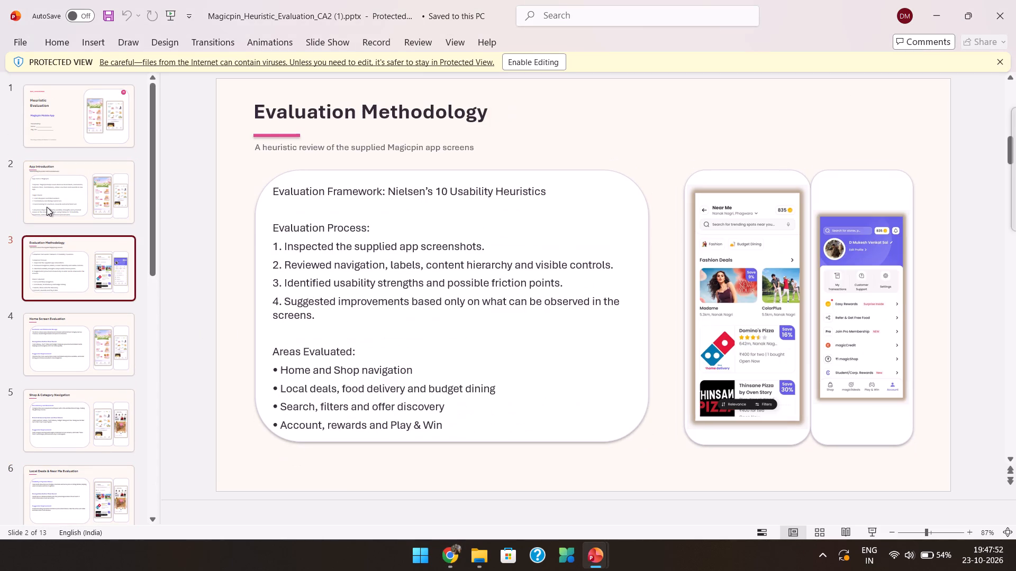
key("Down")
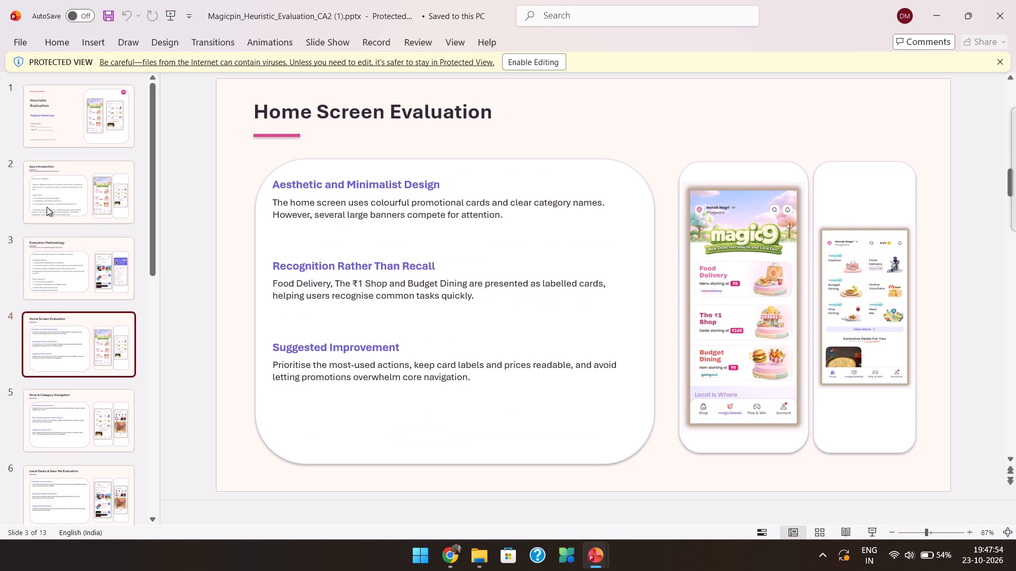
key("Down")
key("Up")
key("Up")
key("Down")
key("Down")
key("Down")
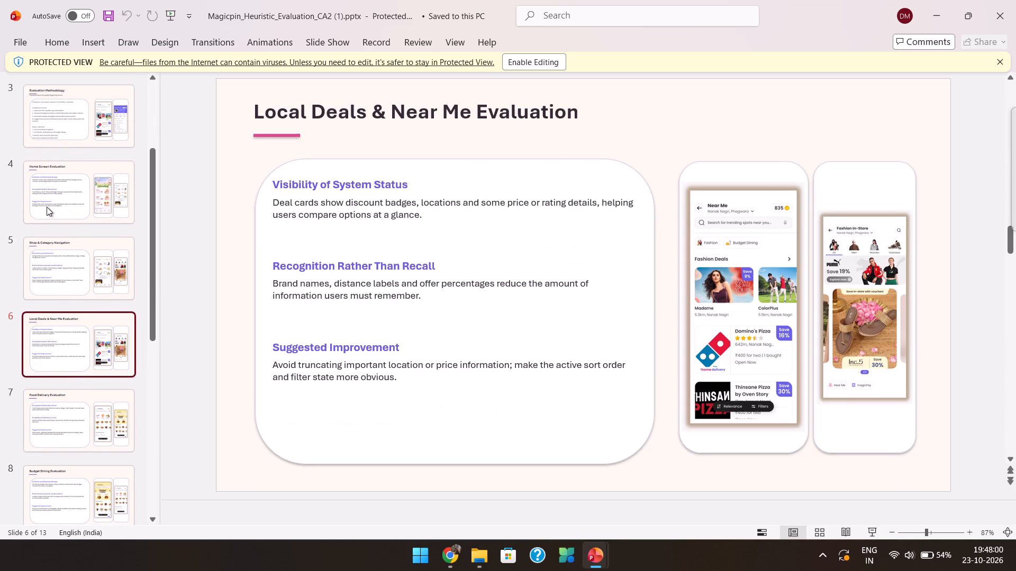
key("Down")
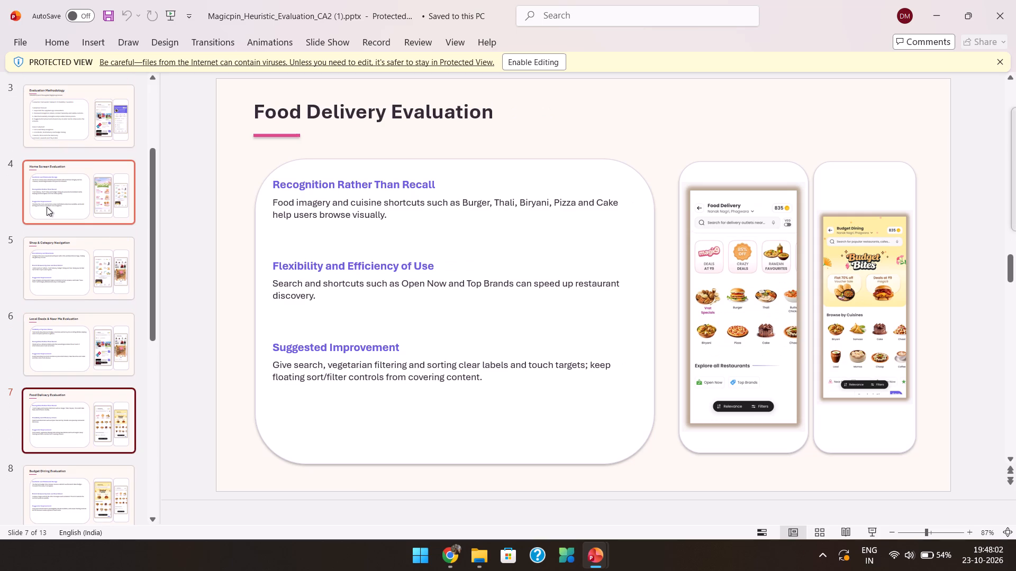
key("Down")
key("Down")
key("Down")
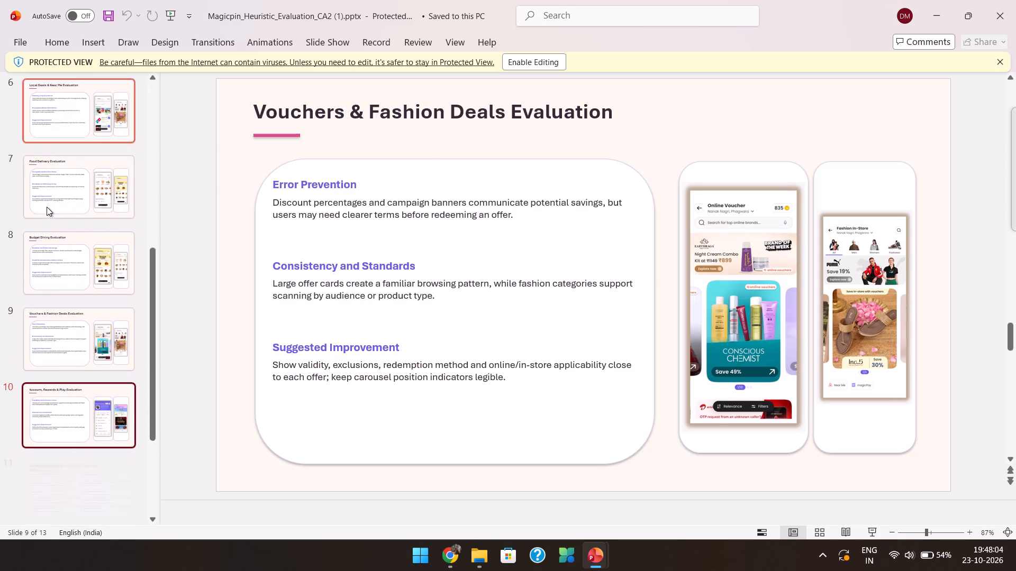
key("Down")
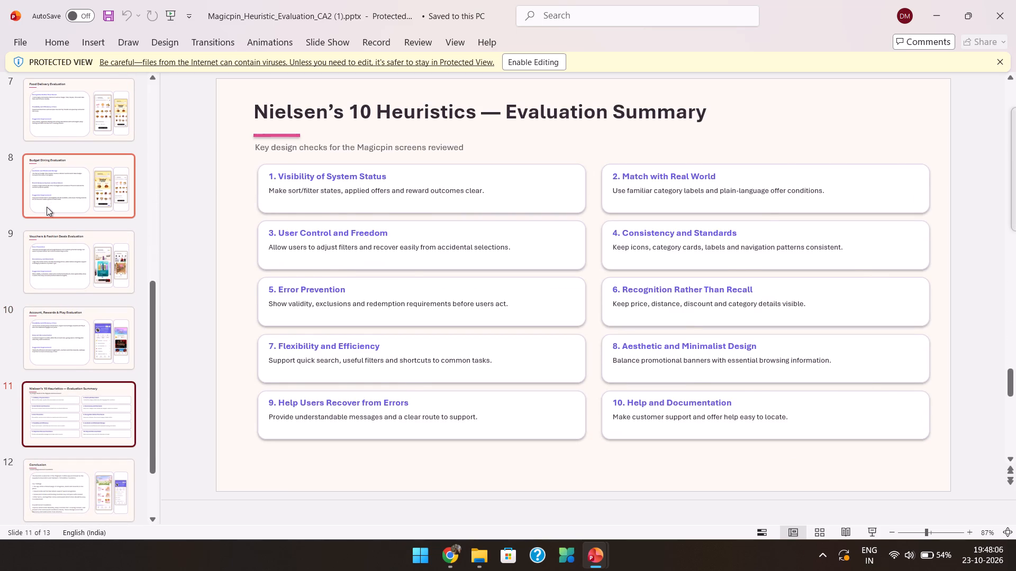
key("Up")
key("Up")
key("Up")
key("Up")
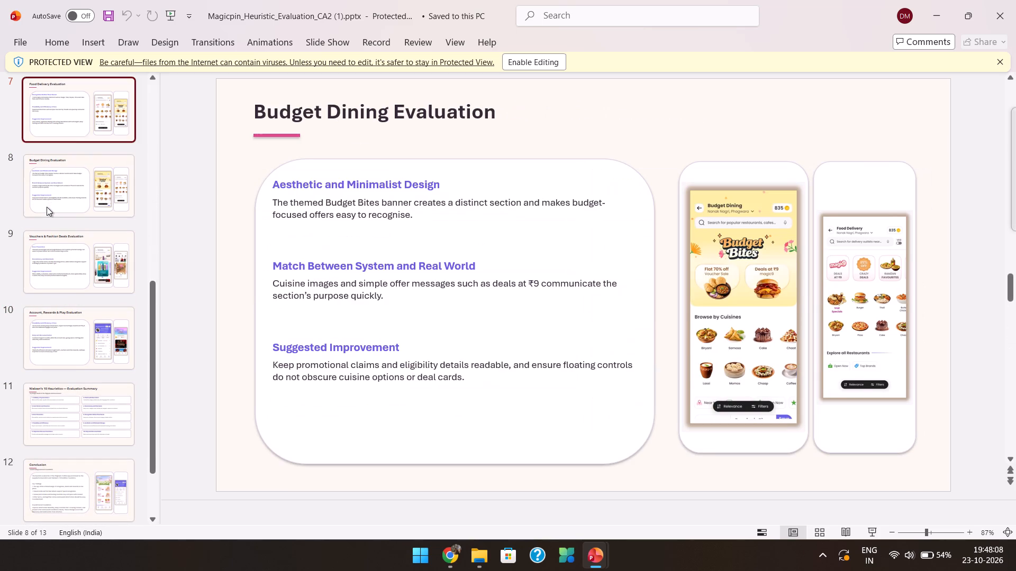
key("Up")
key("Up")
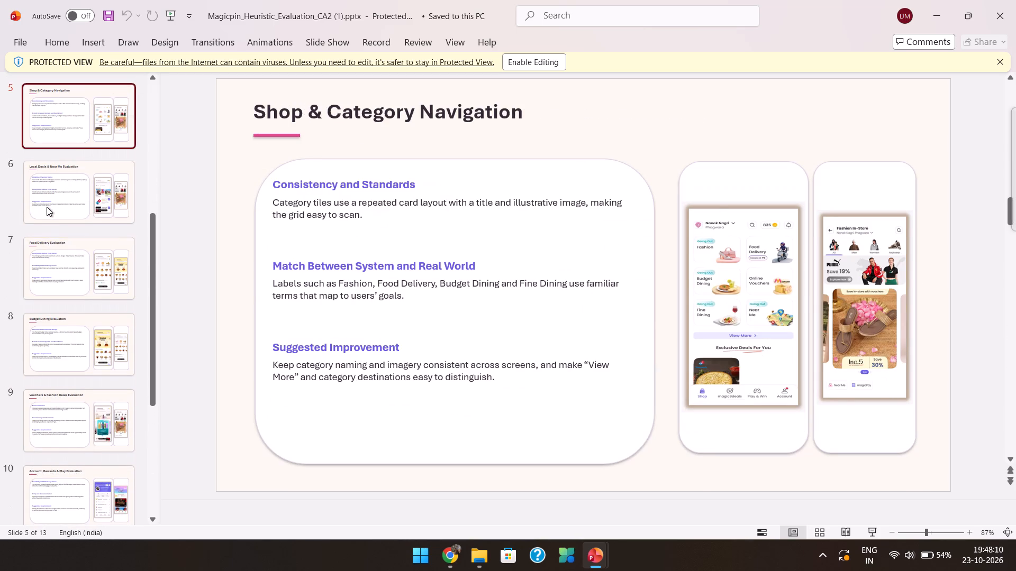
key("Up")
key("Up")
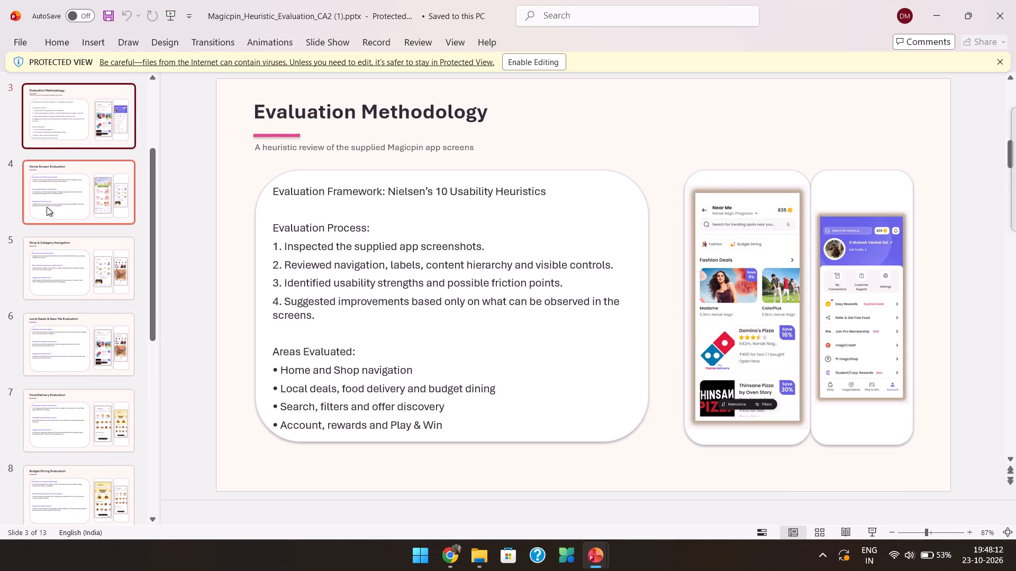
key("Down")
key("Up")
key("Up")
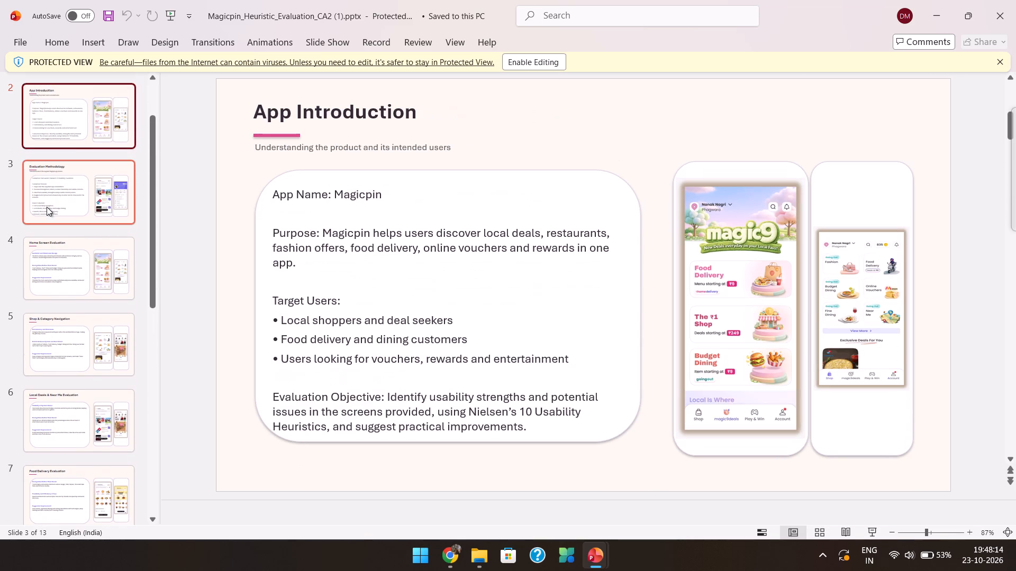
key("Up")
Skim the whole deck through to the closing Thank You slide and back to the title slide, checking content and screenshots.
key("Down")
key("Down")
key("Down")
key("Down")
key("Down")
key("Down")
key("Down")
key("Down")
key("Down")
key("Down")
key("Down")
key("Down")
key("Down")
key("Down")
key("Down")
key("Down")
key("Down")
key("Down")
key("Down")
key("Down")
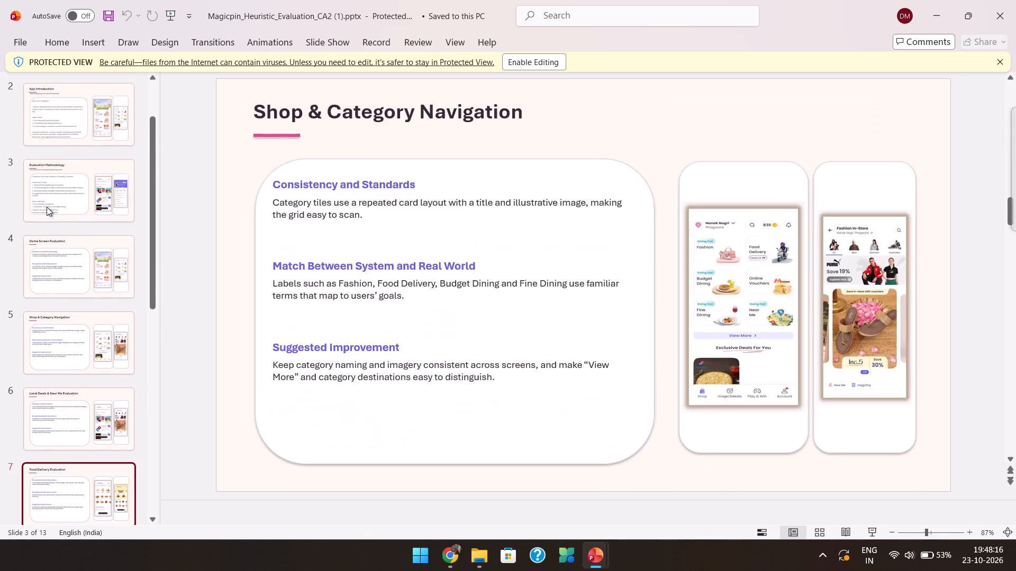
key("Up")
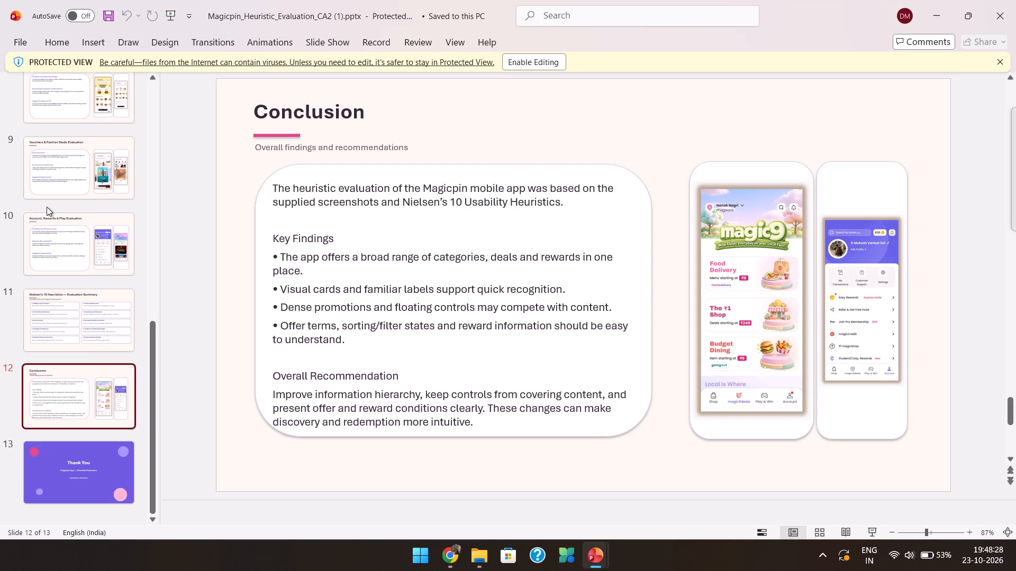
key("Up")
key("Up")
key("Up")
key("Up")
key("Up")
key("Up")
key("Up")
key("Up")
key("Up")
key("Up")
key("Up")
key("Up")
key("Up")
key("Up")
key("Up")
key("Up")
key("Up")
key("Up")
key("Up")
key("Up")
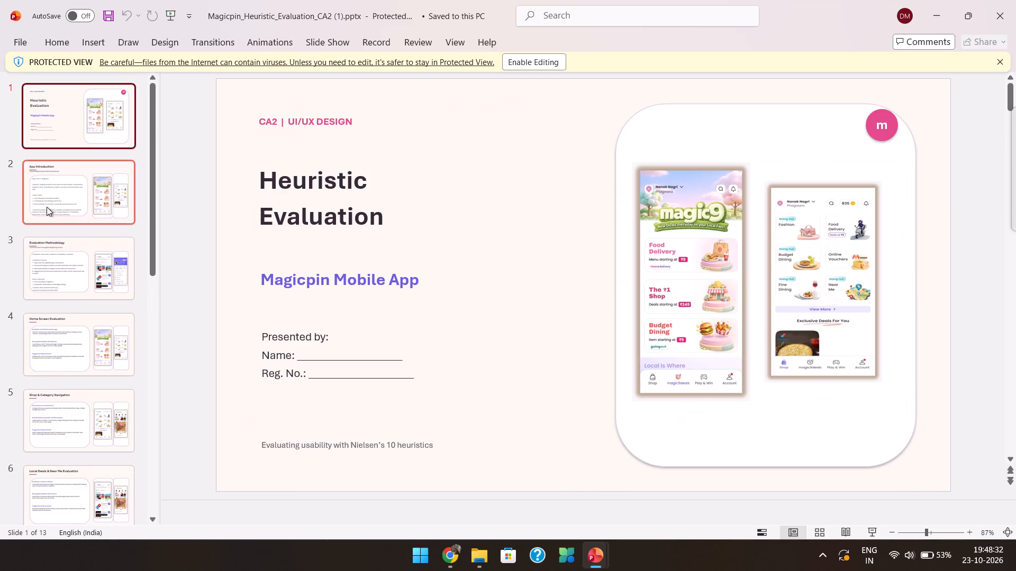
Skim the deck from the title slide to its end, checking the Conclusion and Nielsen's 10 Heuristics summary slides.
key("Down")
key("Down")
key("Down")
key("Down")
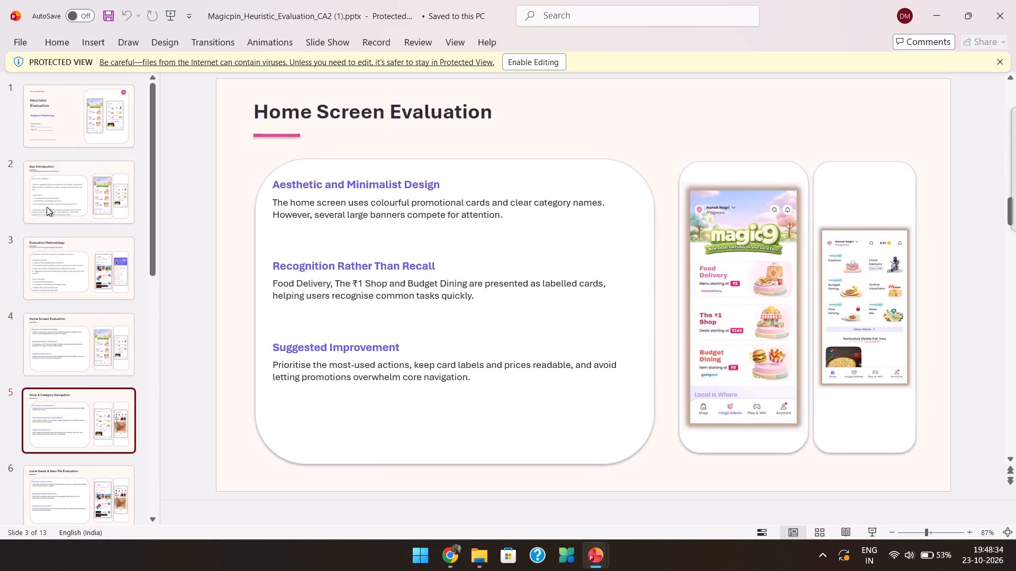
key("Down")
key("Down")
key("Down")
key("Down")
key("Down")
key("Down")
key("Down")
key("Down")
key("Up")
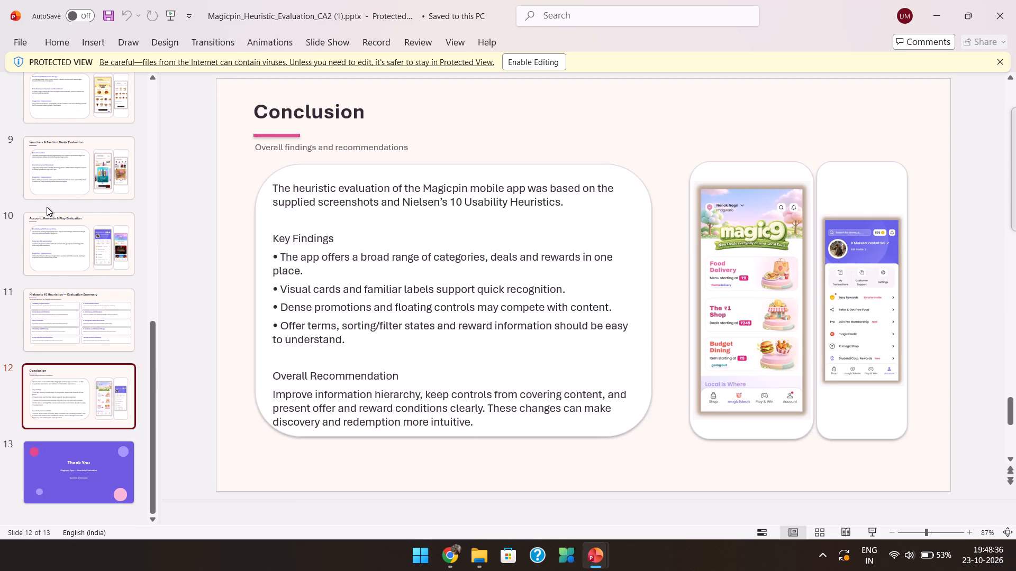
key("Up")
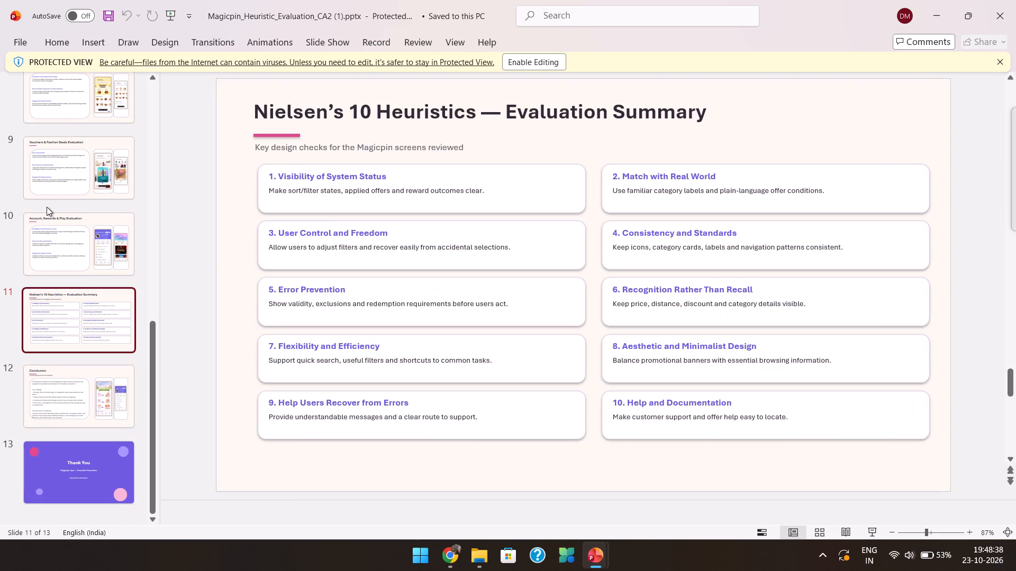
Go back through the evaluation slides from the Nielsen's 10 Heuristics summary to the title slide.
key("Up")
key("Up")
key("Up")
key("Up")
key("Up")
key("Up")
key("Up")
key("Up")
key("Up")
key("Up")
key("Up")
key("Up")
key("Up")
key("Up")
key("Up")
key("Up")
key("Up")
key("Up")
key("Up")
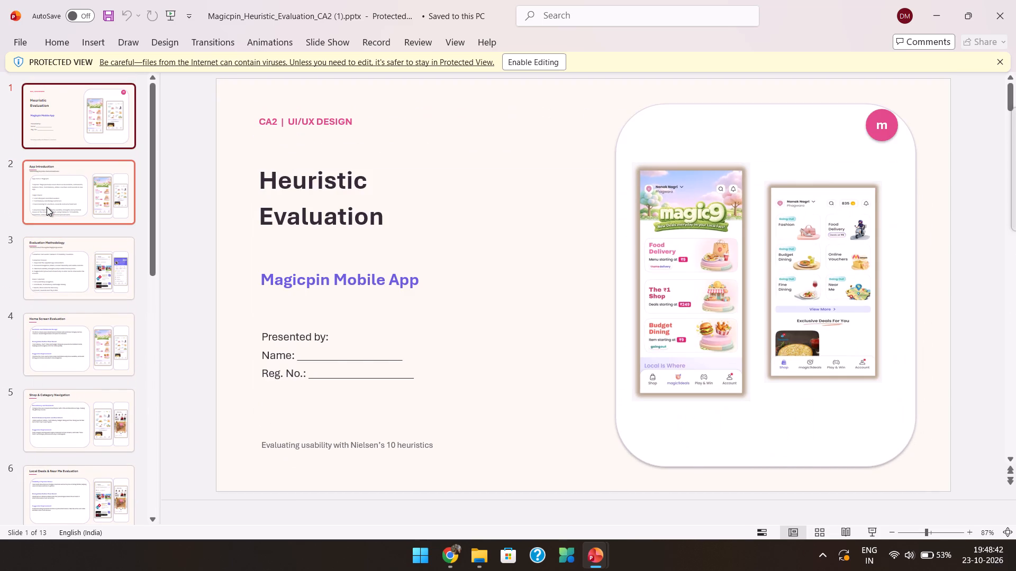
Review the slides from App Introduction to Conclusion once more, examining the text and paired screenshot layout on each.
key("Down")
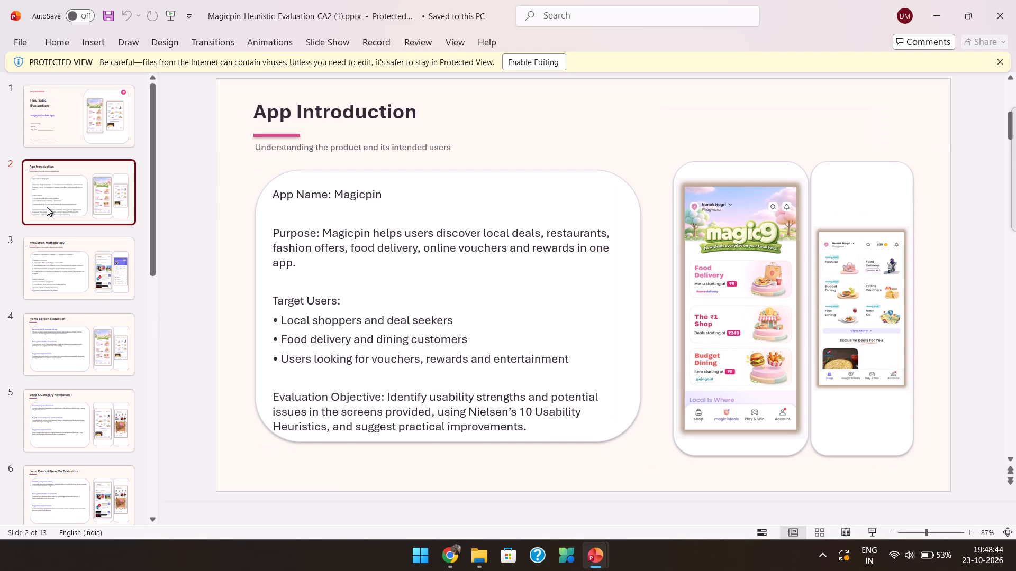
key("Down")
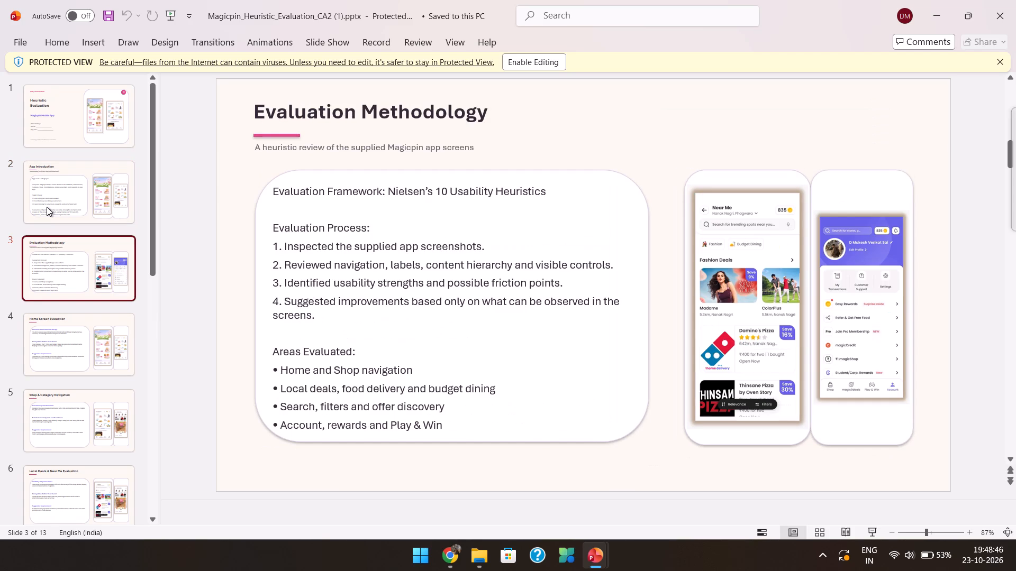
key("Down")
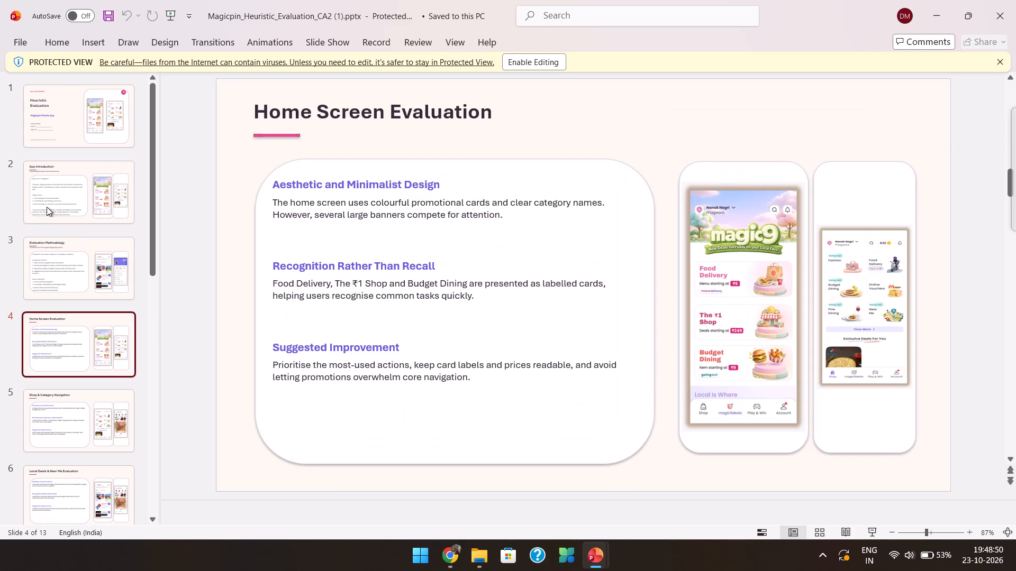
key("Down")
key("Down")
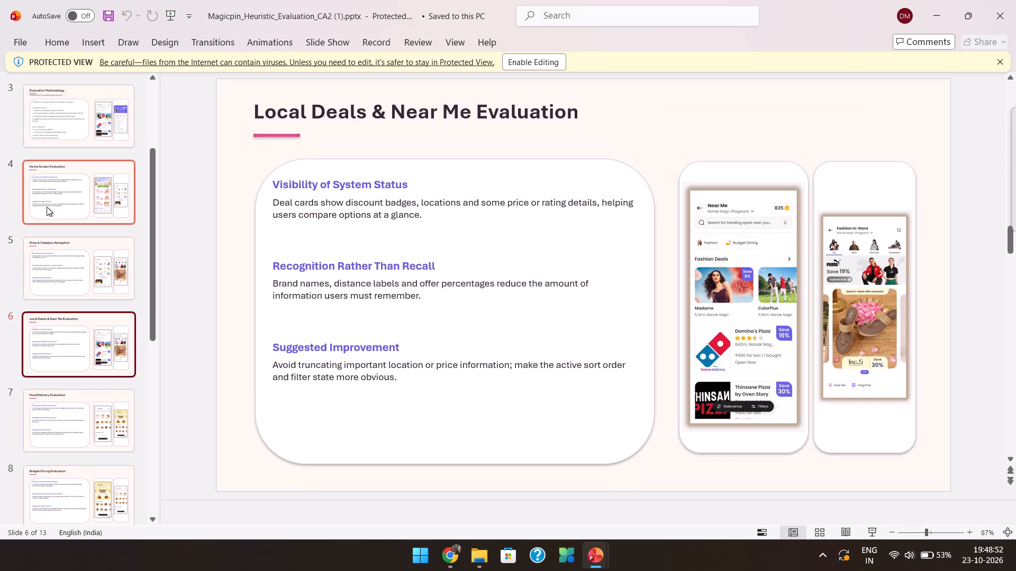
key("Down")
key("Down")
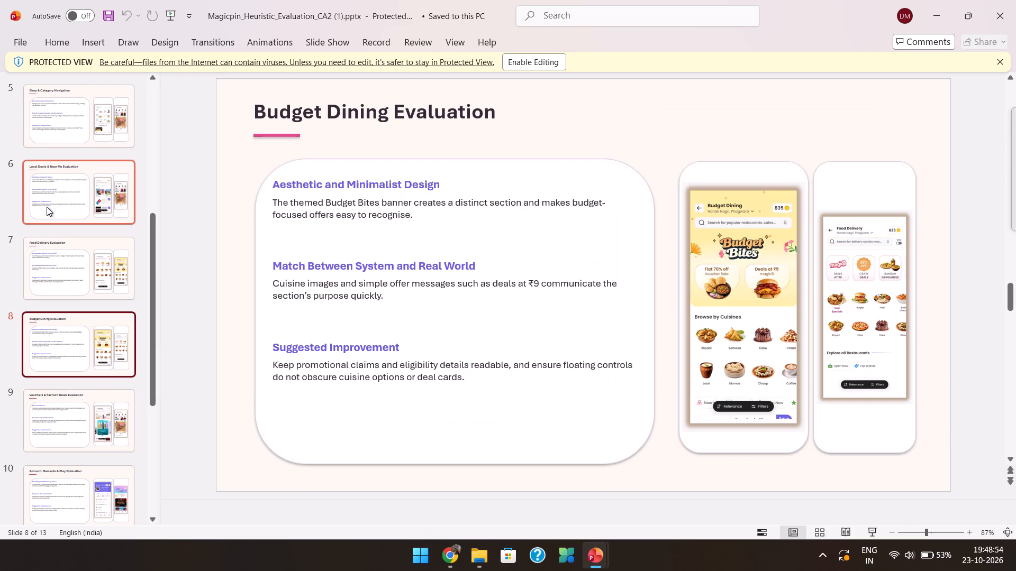
key("Down")
key("Down")
key("Down")
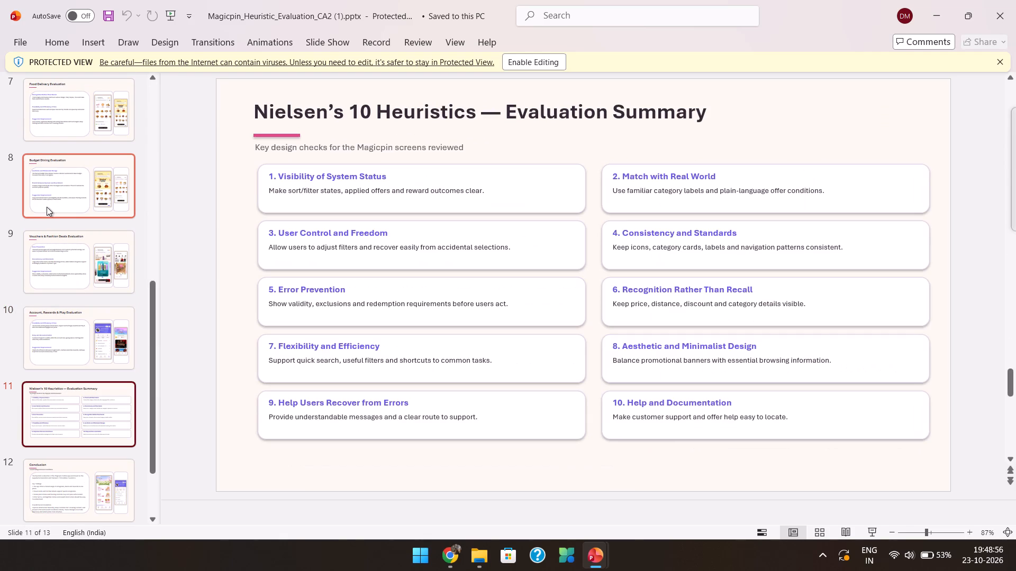
key("Down")
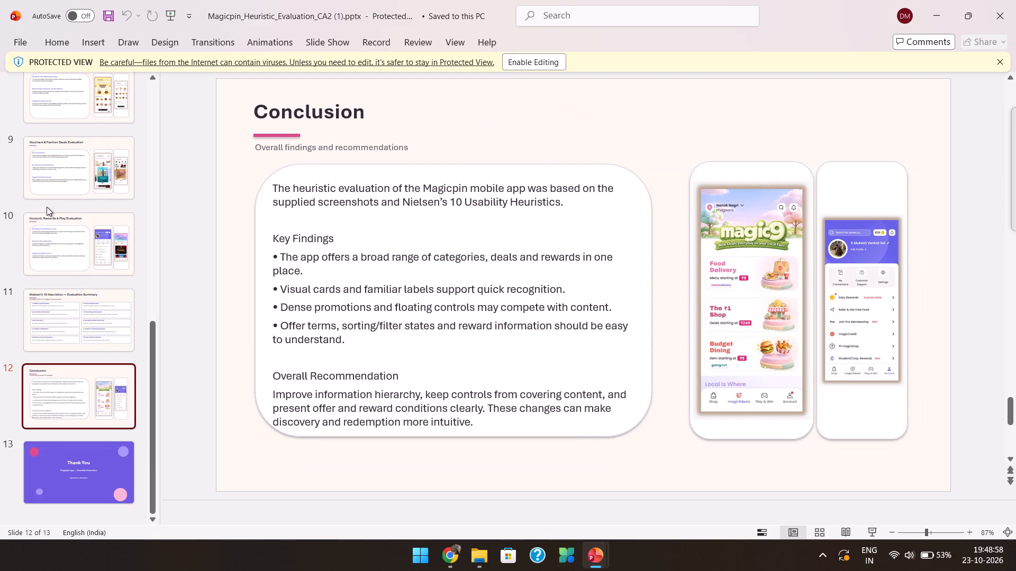
key("Up")
key("Down")
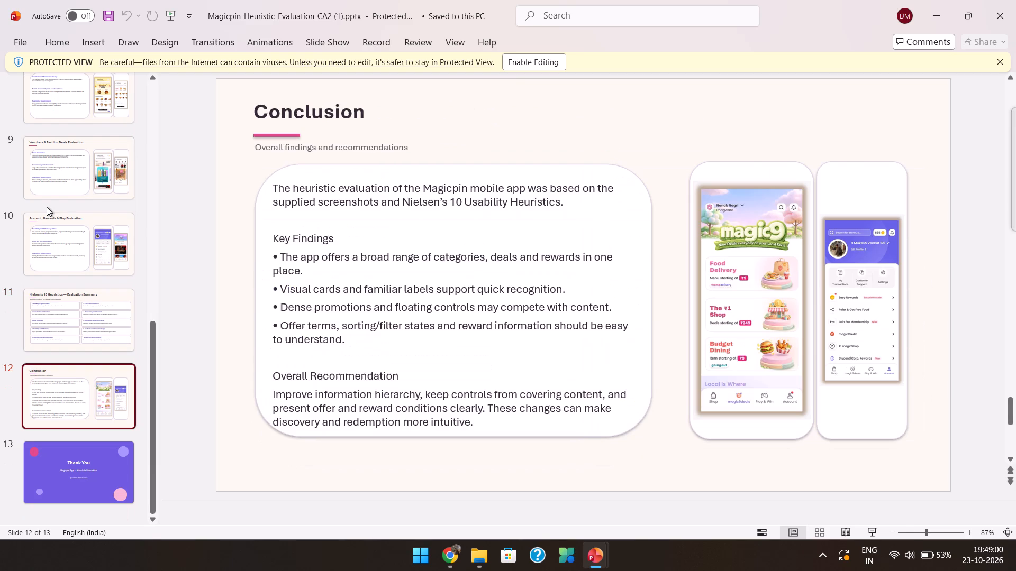
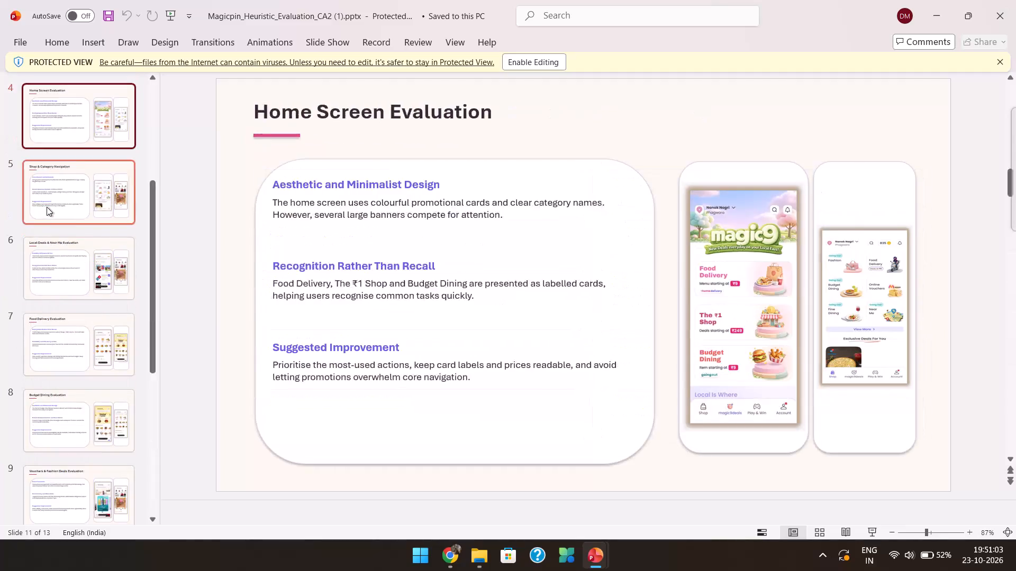
Compare the text and screenshot sizes on the Home Screen, Shop & Category Navigation, and Local Deals & Near Me slides.
key("Down")
key("Down")
key("Down")
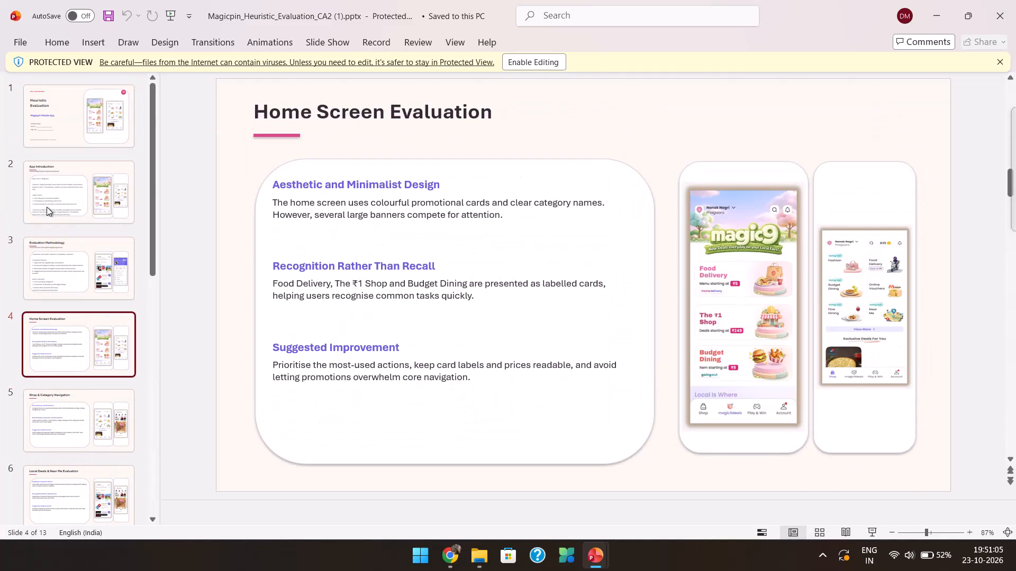
key("Down")
key("Up")
key("Up")
key("Down")
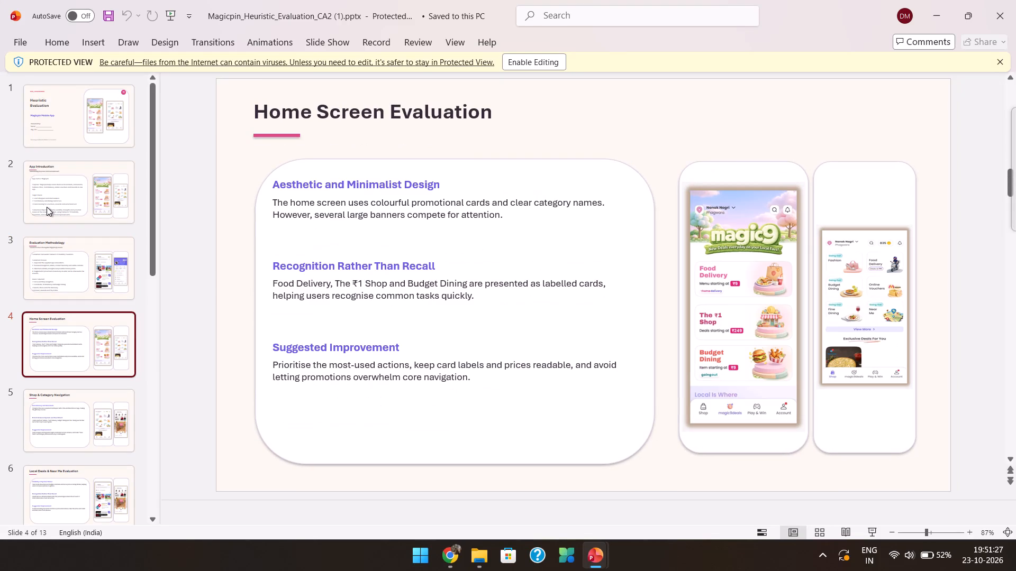
key("Down")
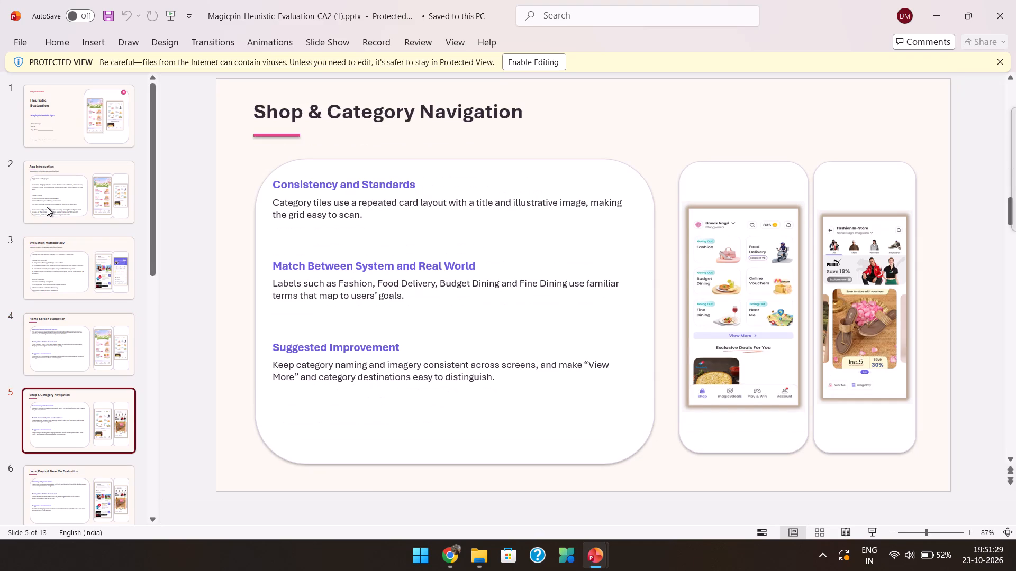
key("Down")
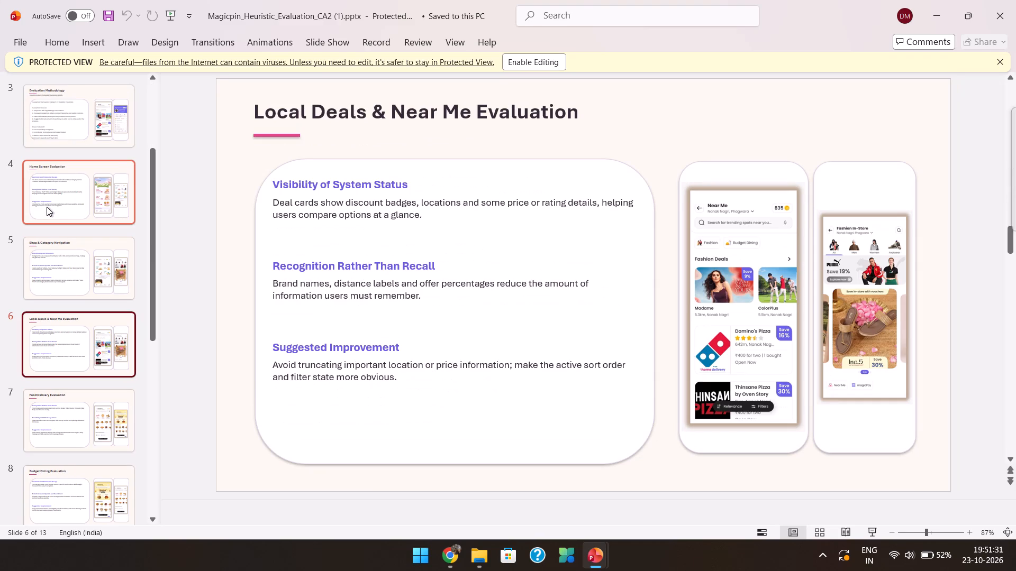
key("Up")
key("Up")
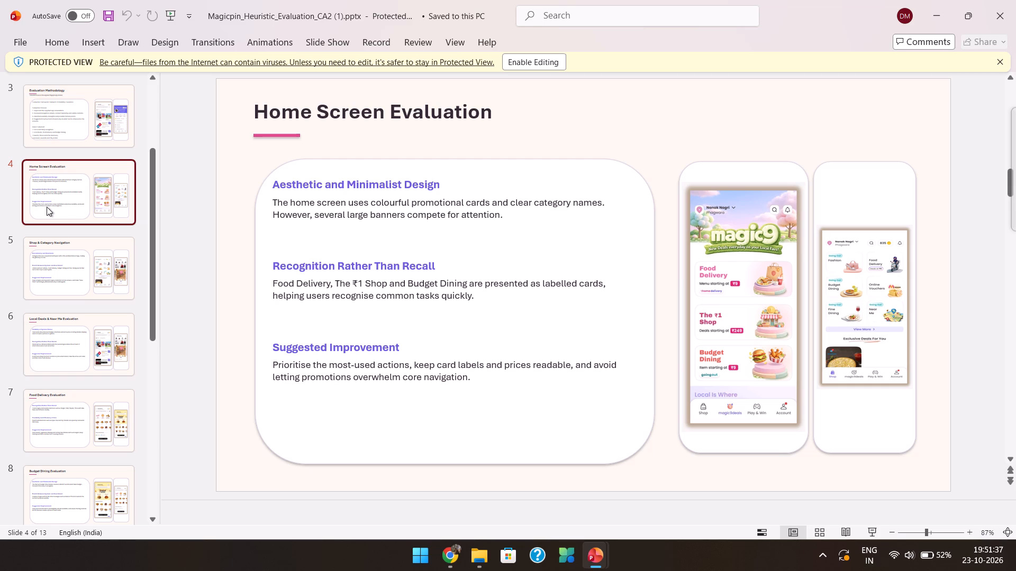
Enable editing for the downloaded deck and check that the large screenshot and its card on the Home Screen Evaluation slide are selectable.
left_click(549, 55)
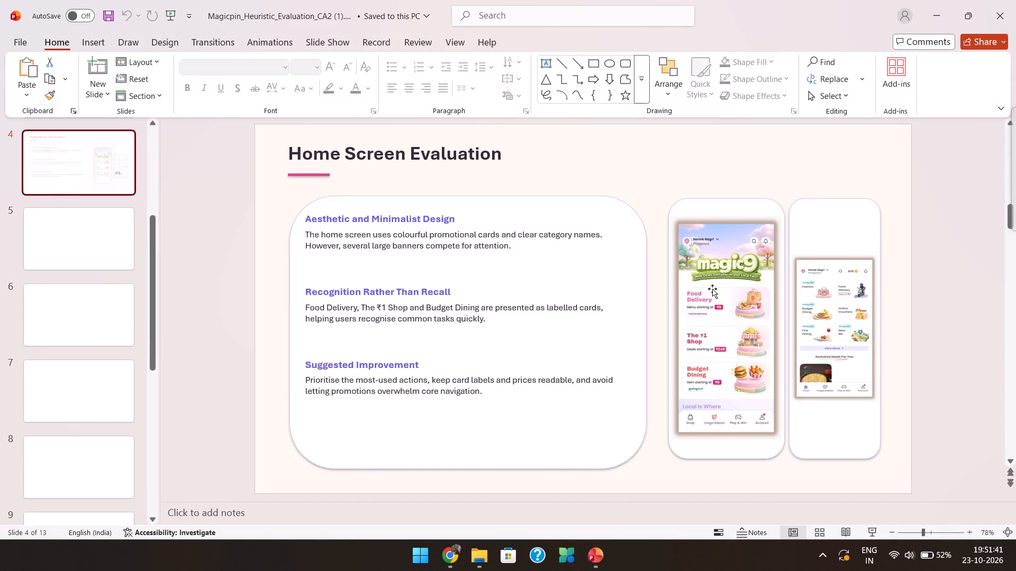
left_click(712, 289)
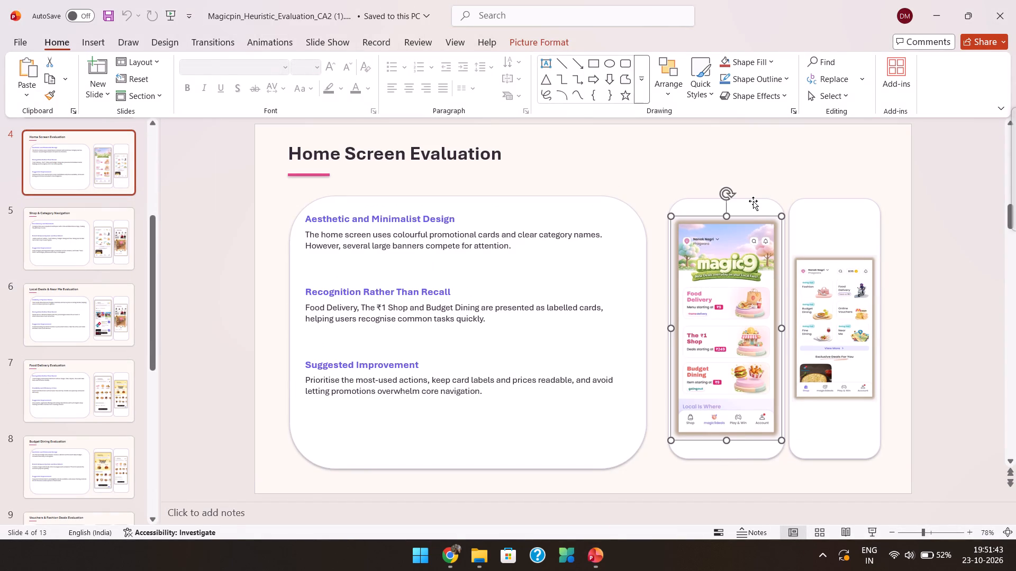
left_click(753, 201)
left_click(924, 183)
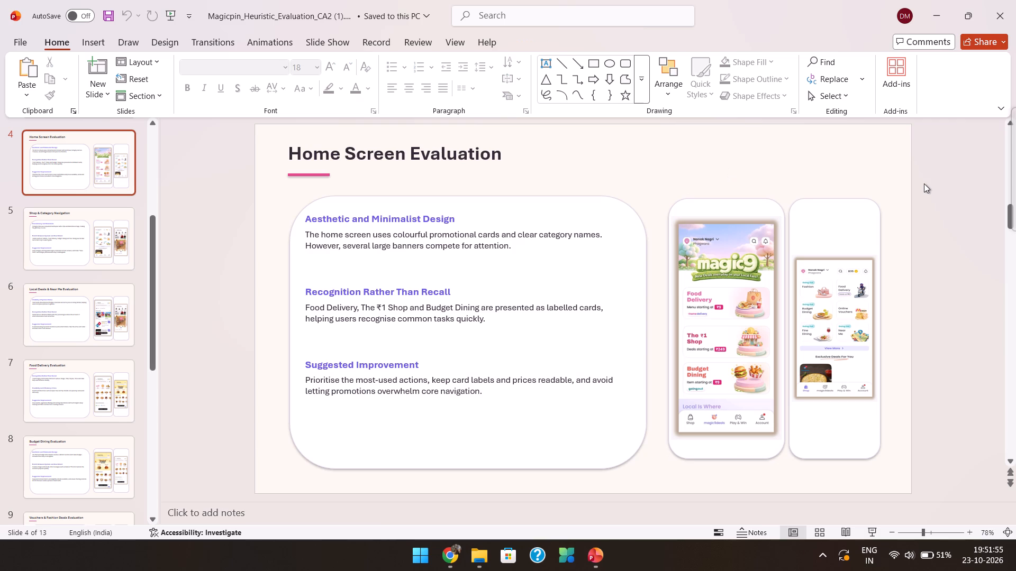
Review the slides from Shop & Category Navigation to the Nielsen's 10 Heuristics summary, examining the text and screenshot proportions.
key("Down")
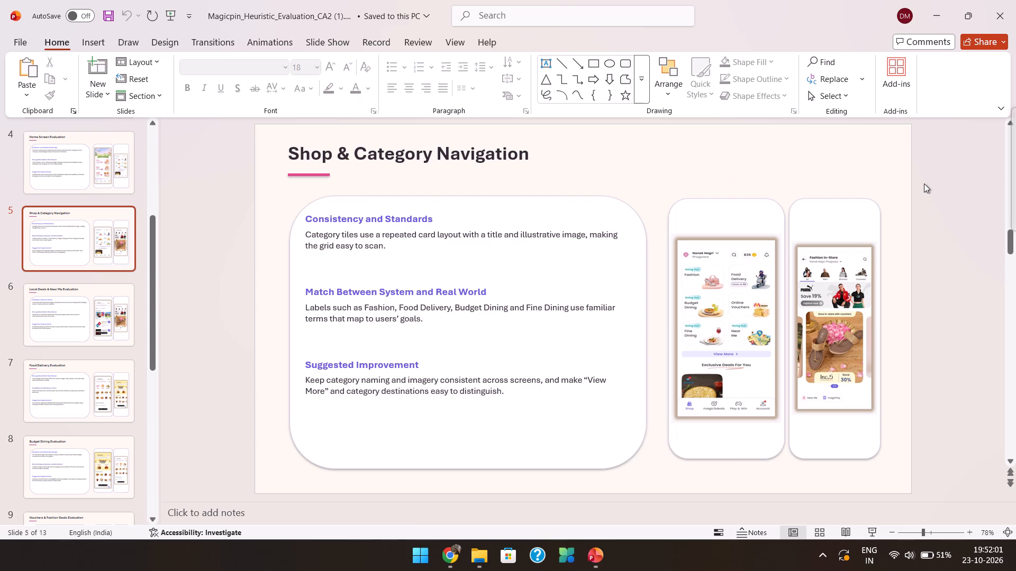
key("Down")
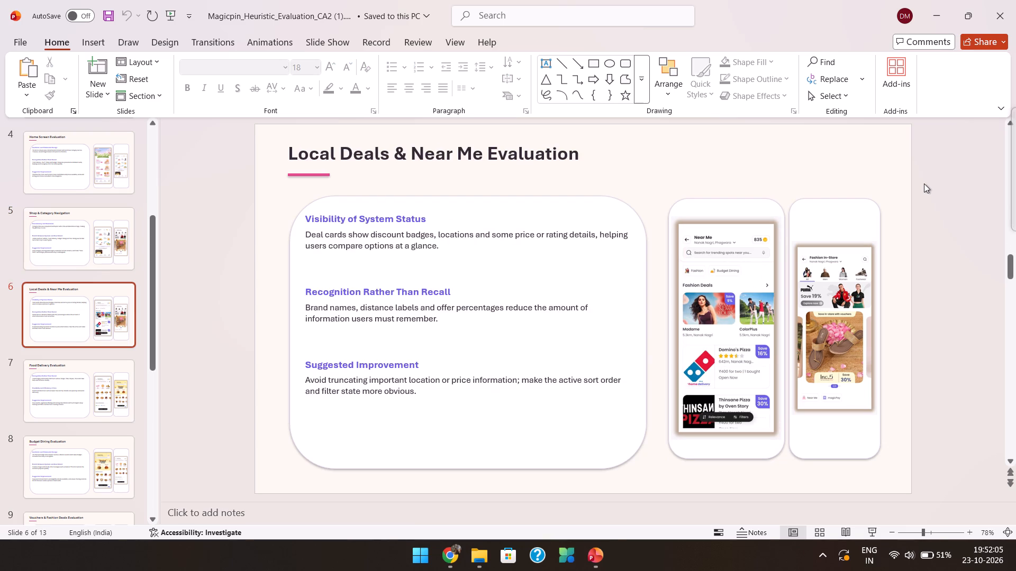
key("Down")
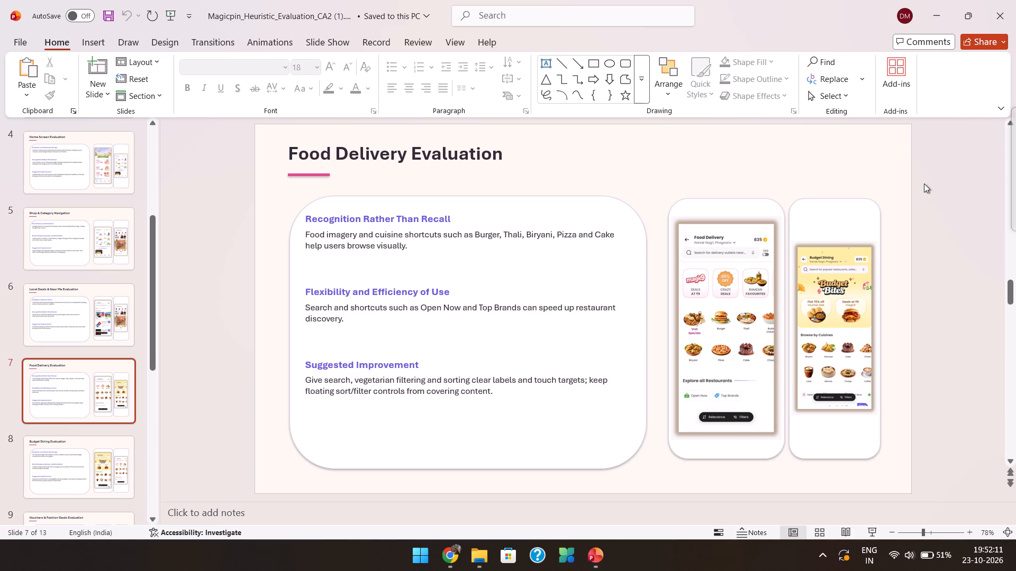
key("Down")
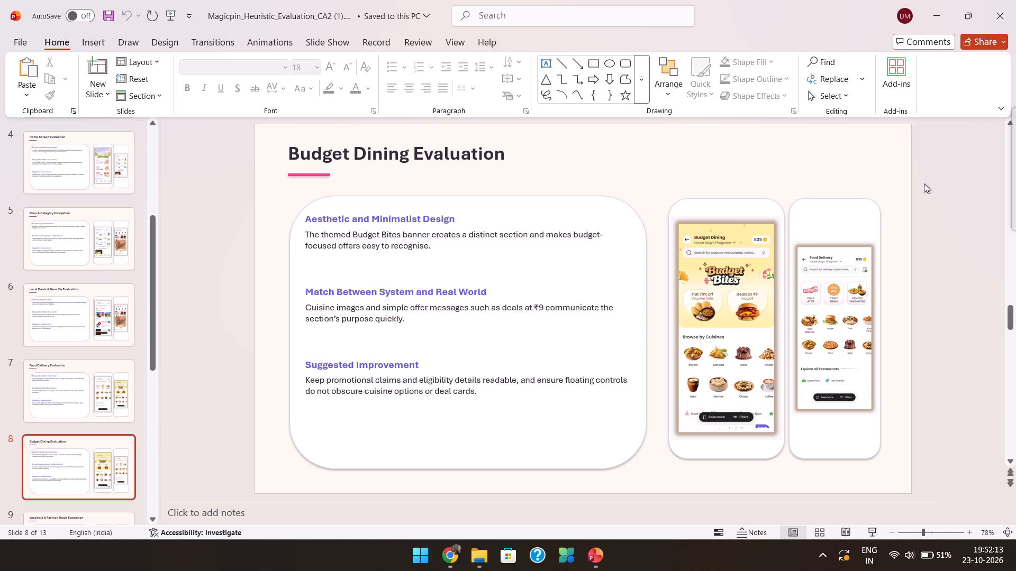
key("Down")
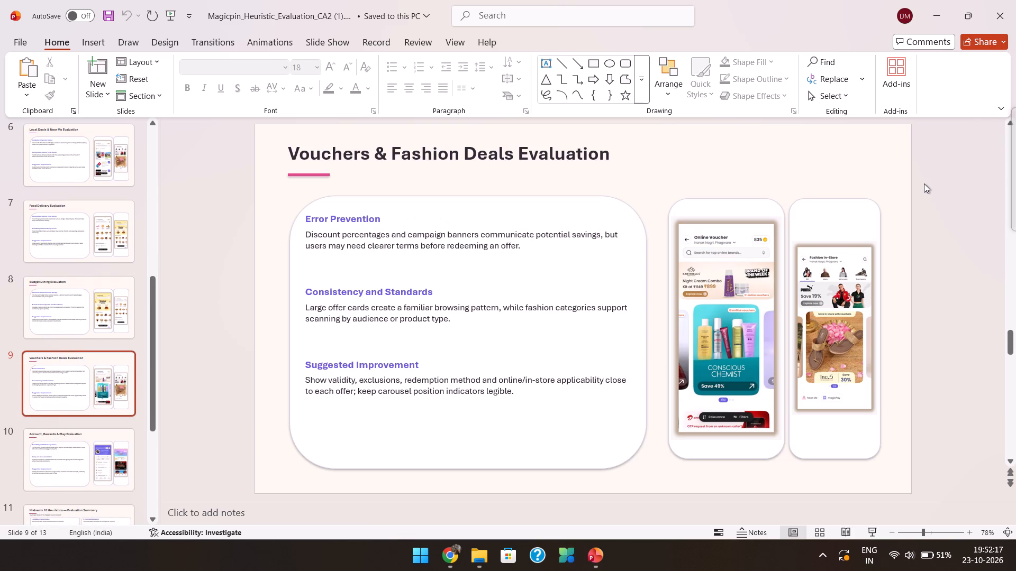
key("Down")
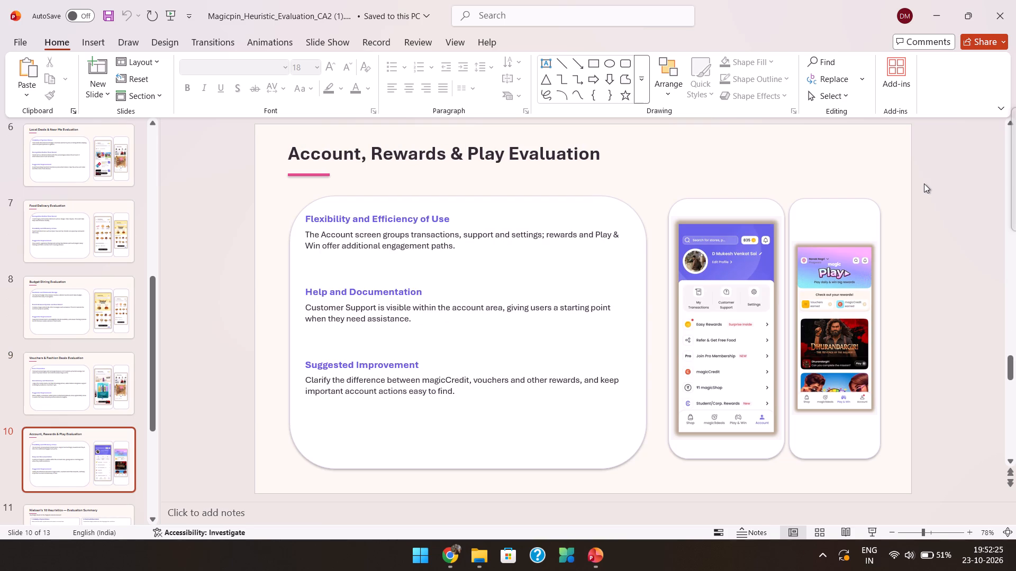
key("Down")
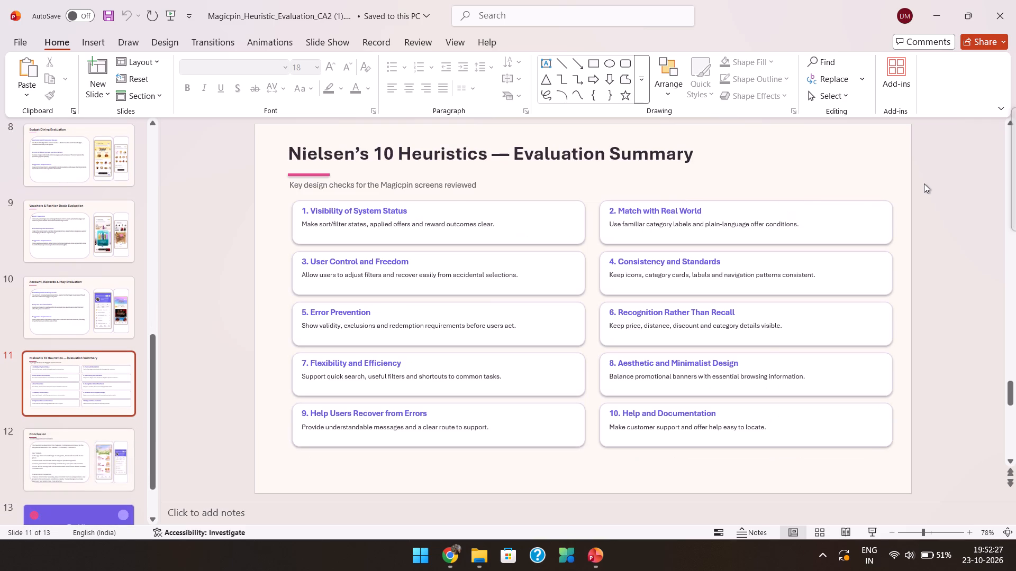
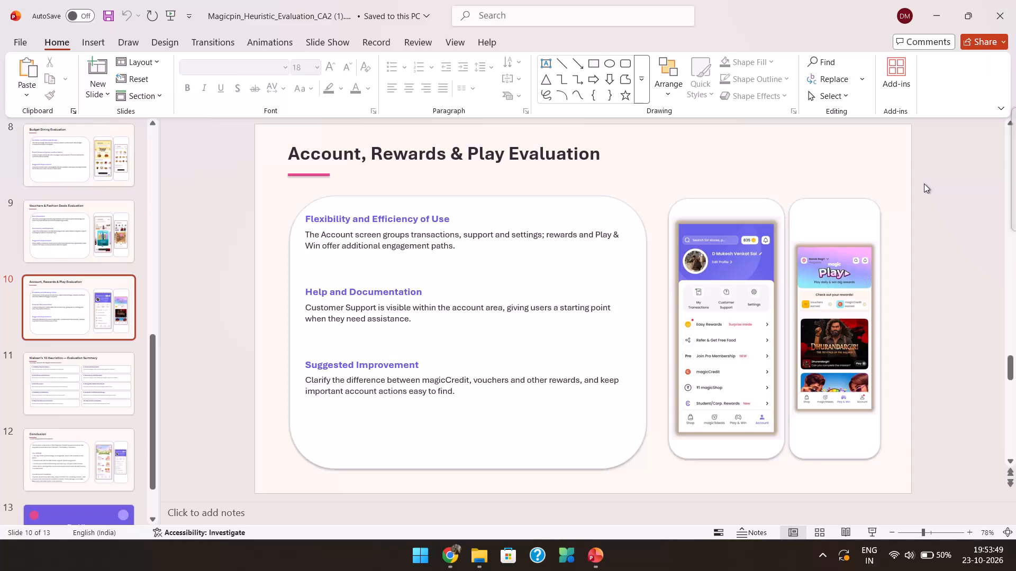
Examine the ten design checks on the Nielsen's 10 Heuristics Evaluation Summary slide for complete content and layout.
key("Down")
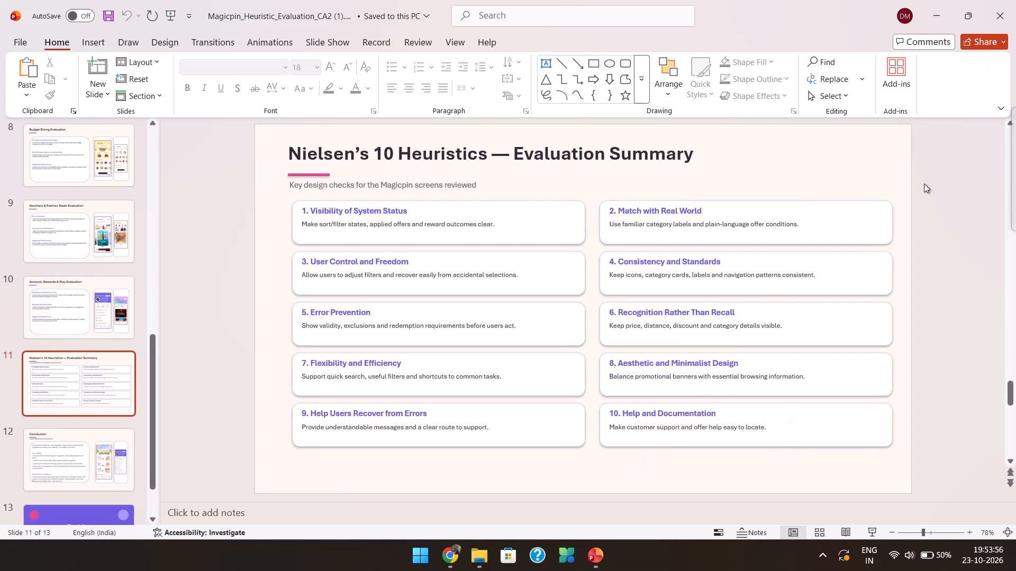
left_click(924, 183)
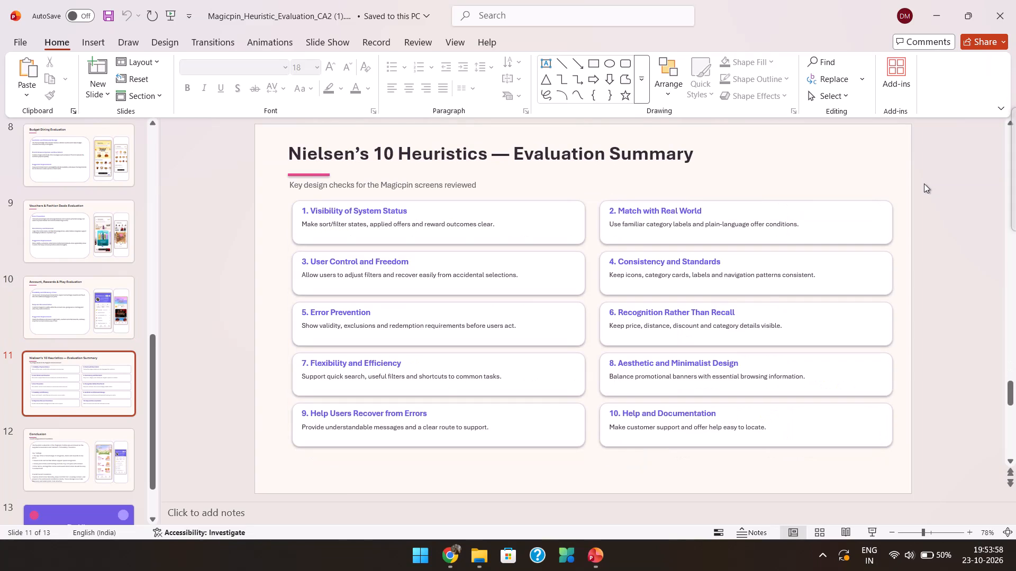
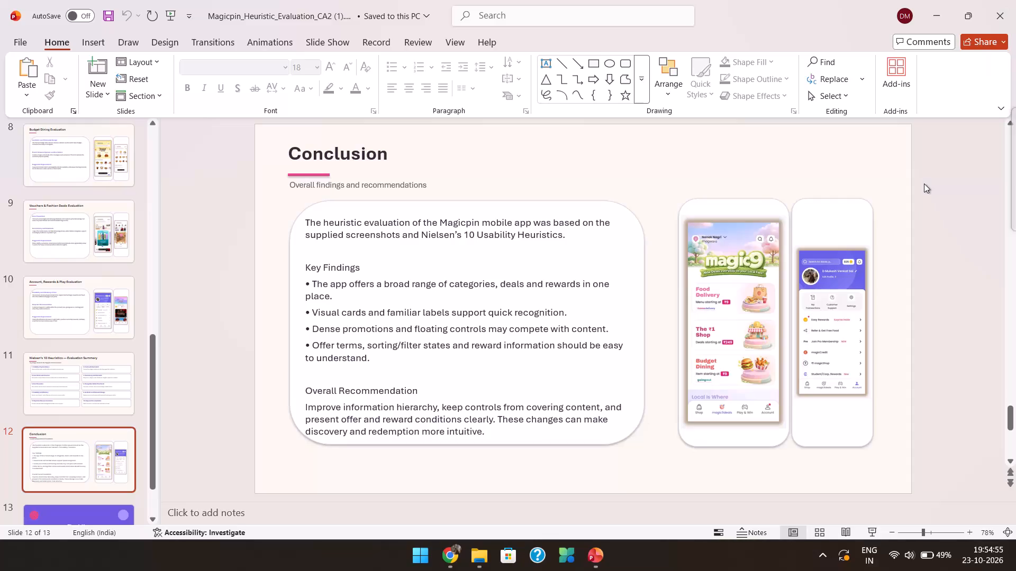
Examine the Conclusion and Thank You slides, and recheck the deck from the title slide through Home Screen Evaluation.
key("Down")
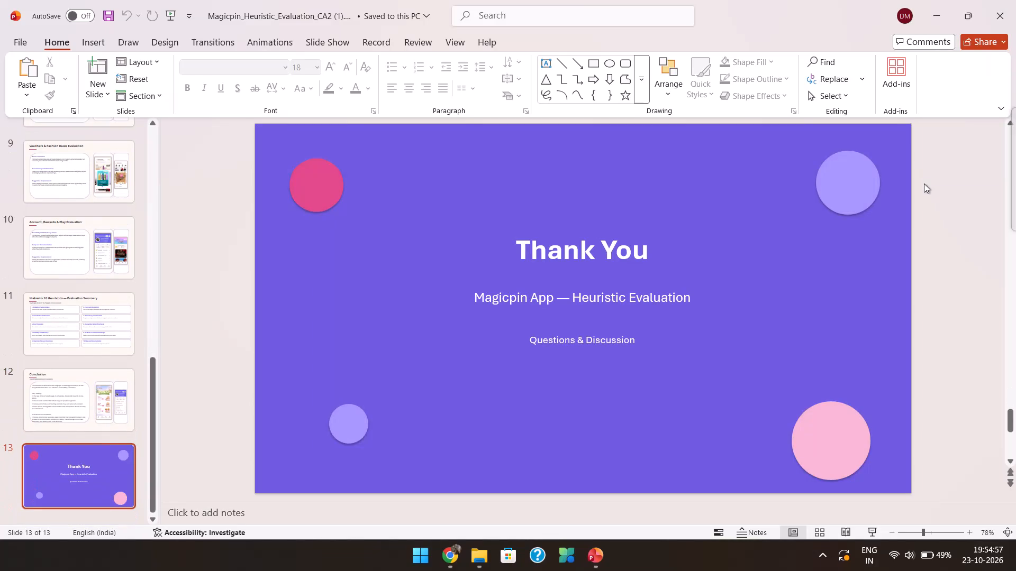
key("Up")
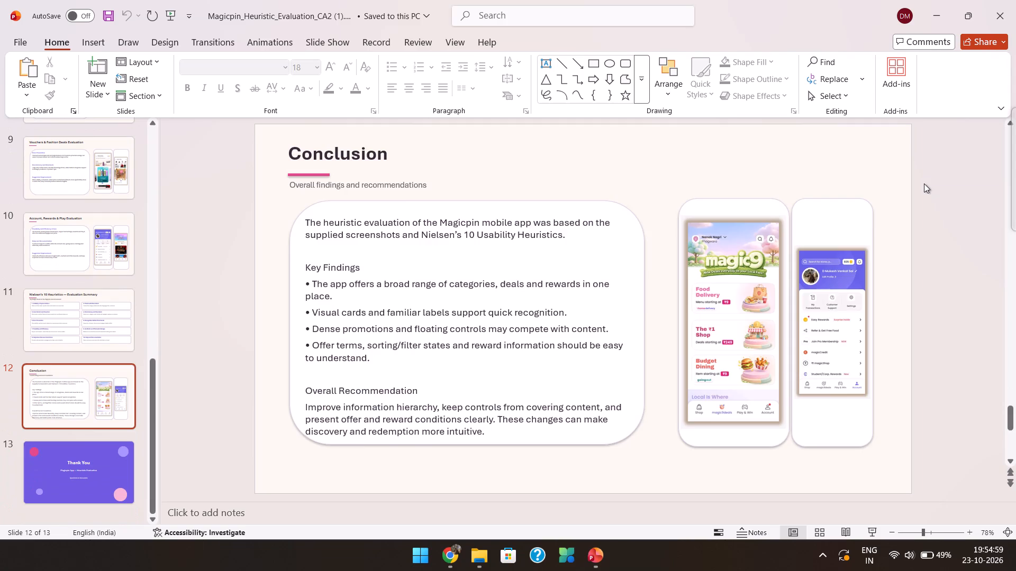
key("Up")
key("Up")
key("Up")
key("Up")
key("Up")
key("Up")
key("Up")
key("Up")
key("Up")
key("Up")
key("Up")
key("Up")
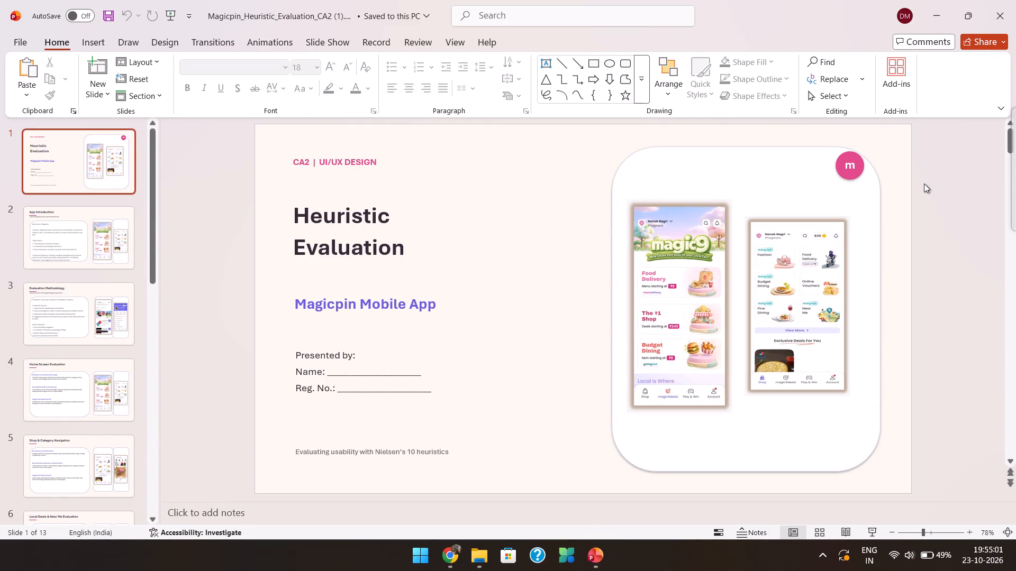
key("Down")
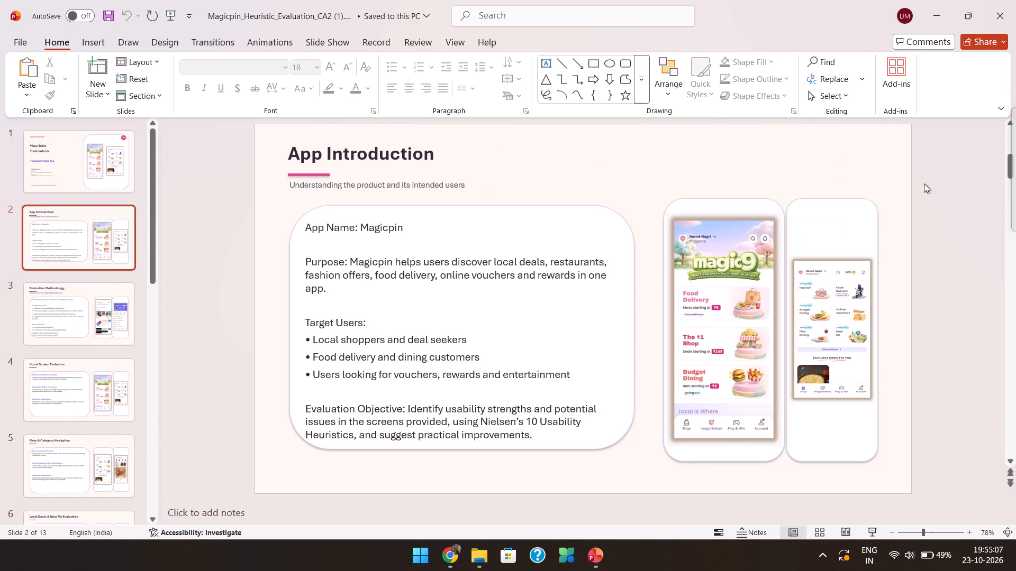
key("Down")
key("Down")
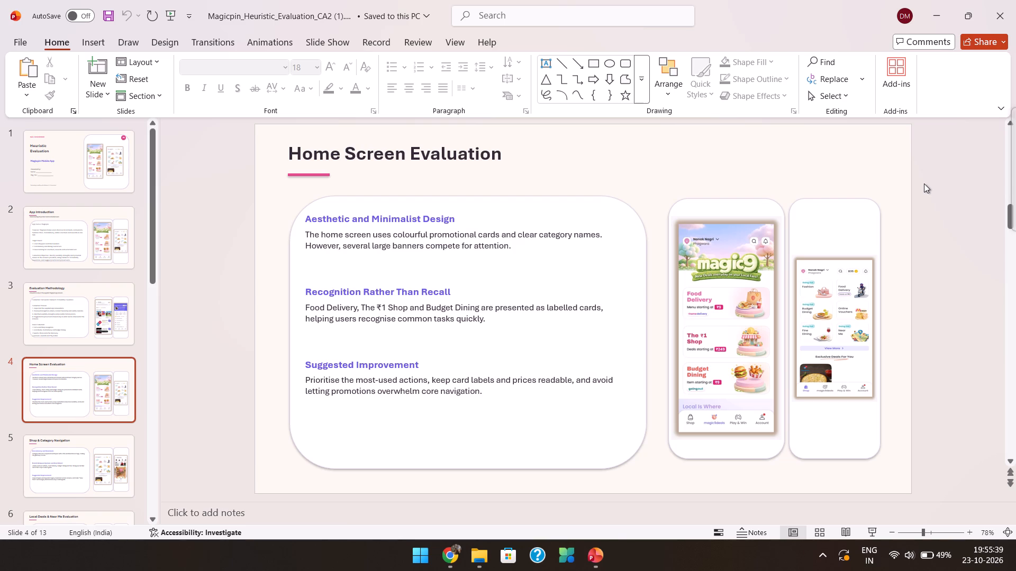
key("alt+Tab")
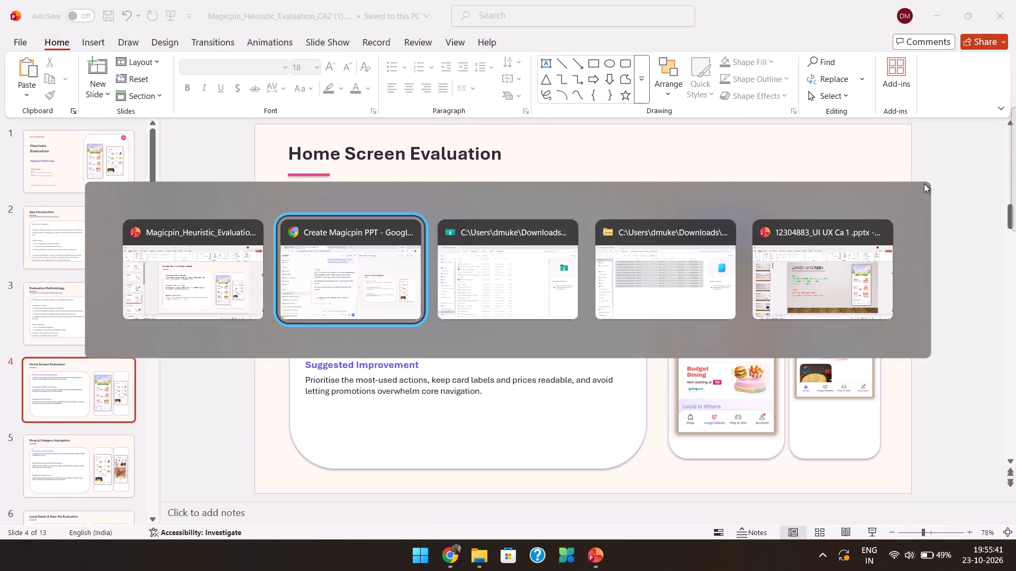
key("alt+Tab")
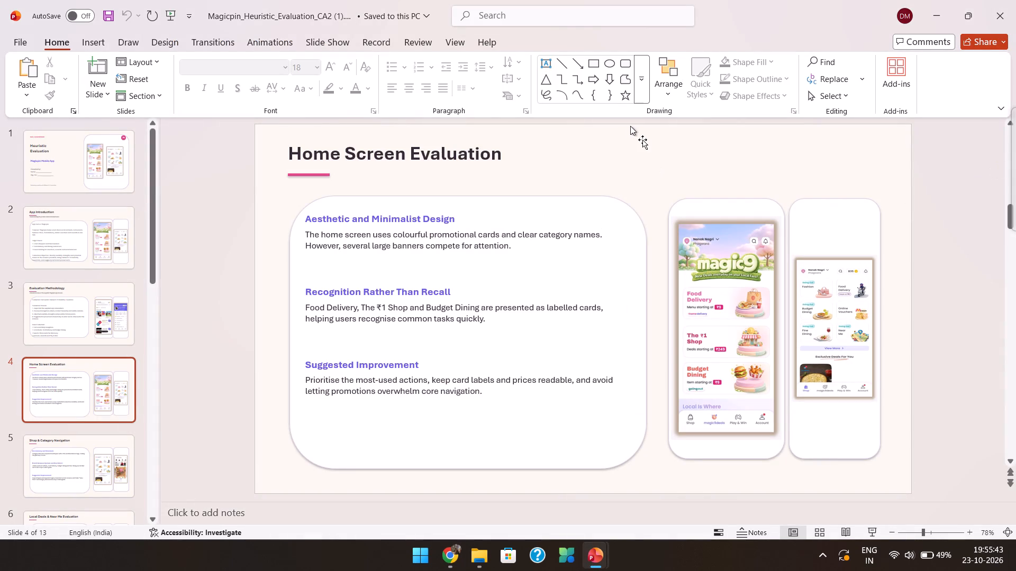
scroll(69, 399, "down", 6)
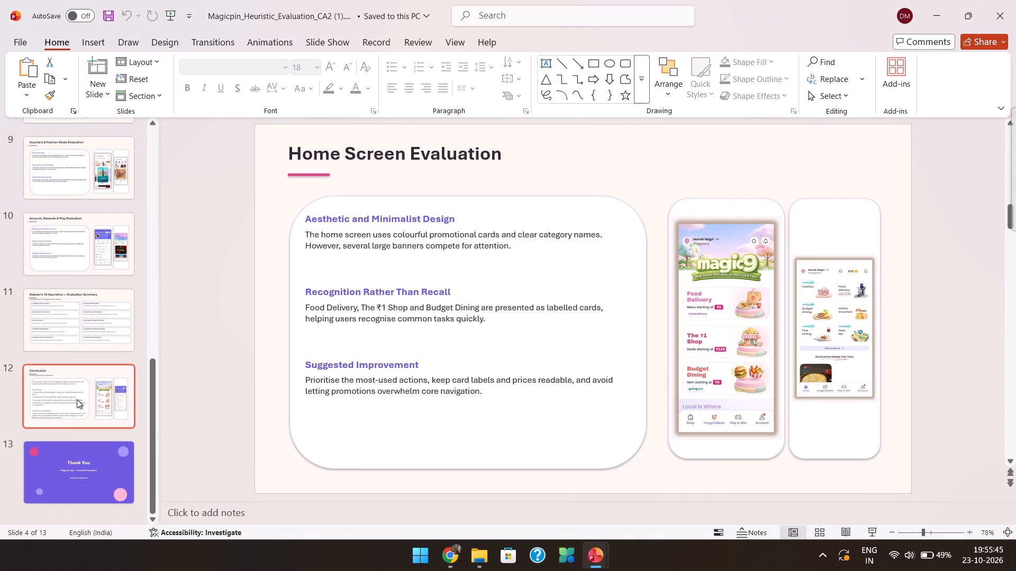
left_click(77, 399)
left_click(68, 343)
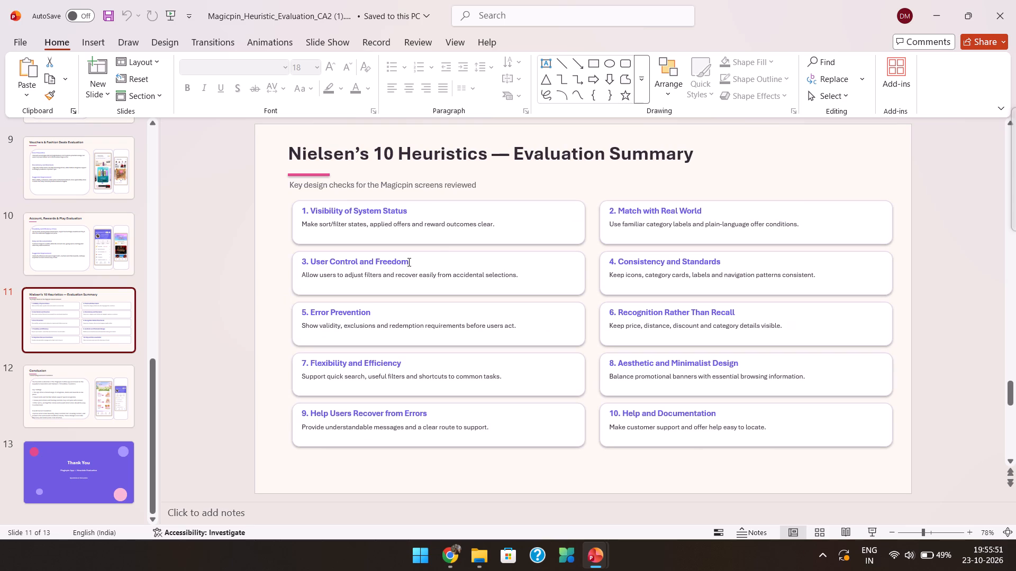
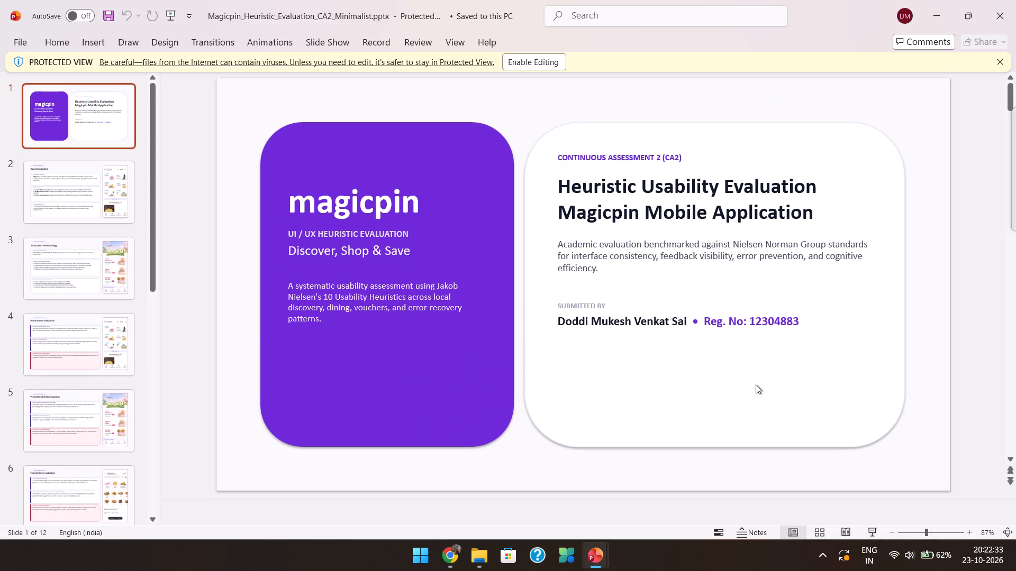
left_click(534, 67)
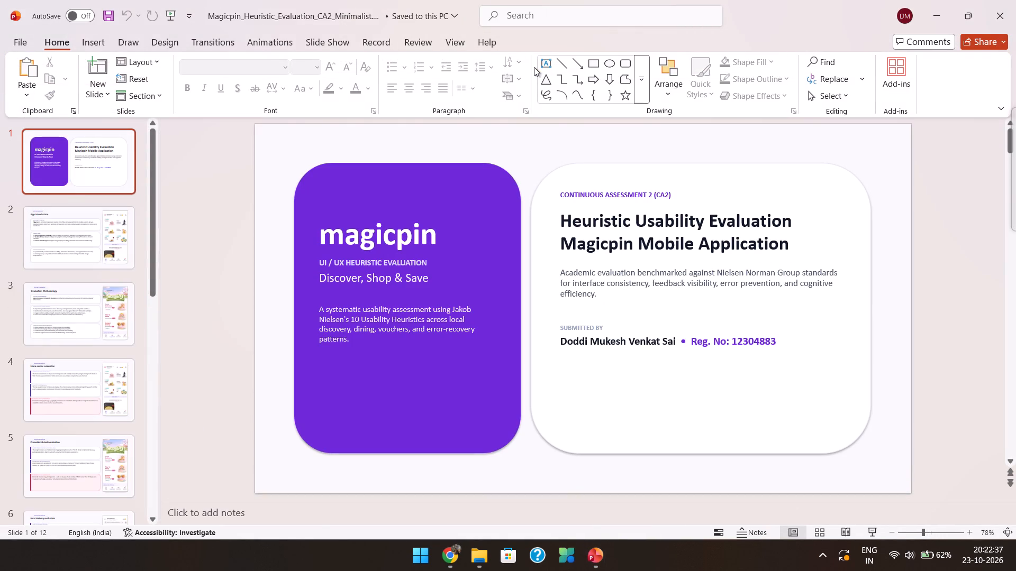
Switch to the earlier Magicpin deck, view its Nielsen's 10 Heuristics summary and opening slide thumbnails, and return to the minimalist deck.
key("alt+Tab")
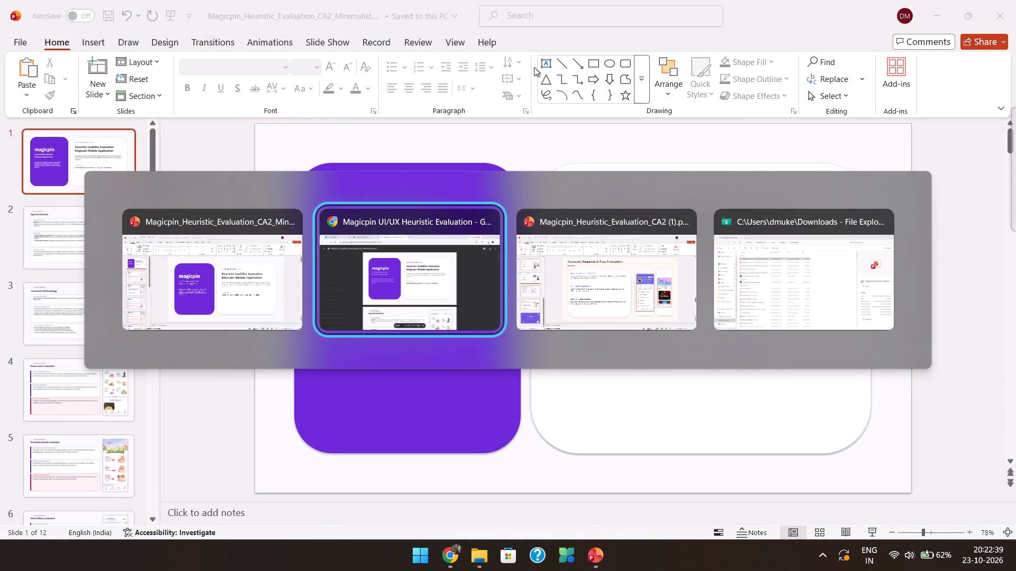
key("alt+Tab")
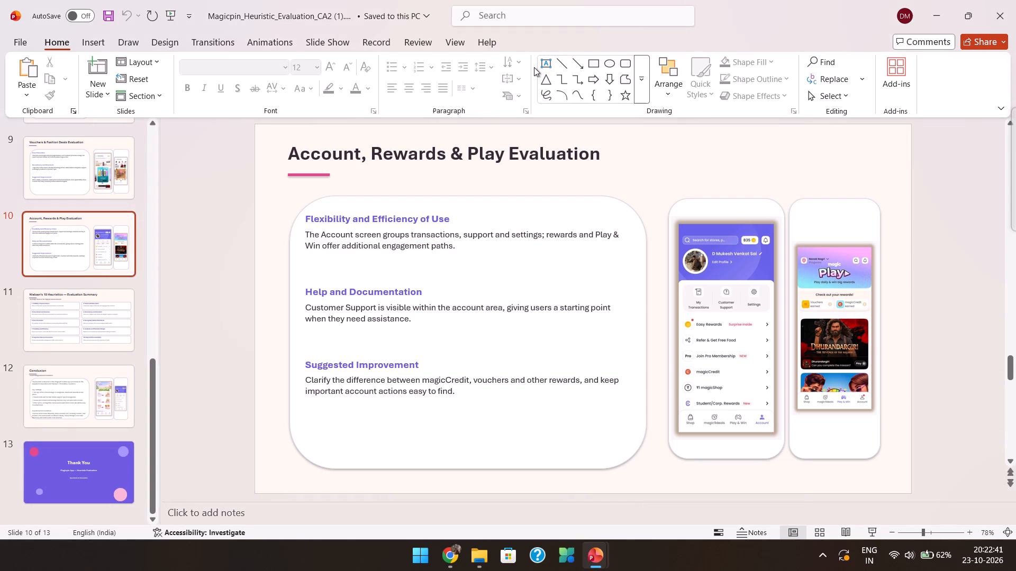
left_click(79, 318)
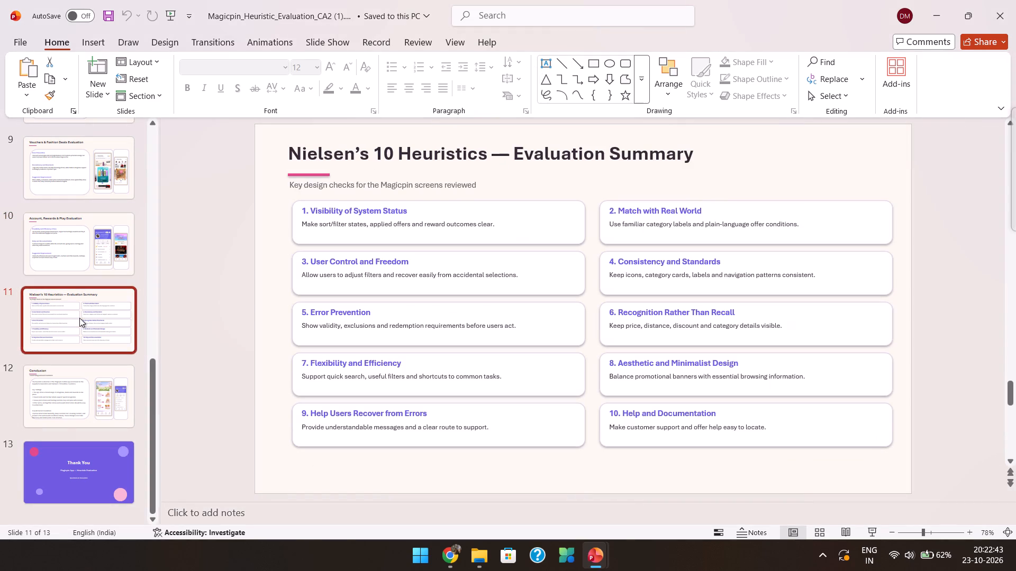
scroll(79, 318, "up", 20)
scroll(79, 318, "up", 20)
scroll(79, 318, "up", 11)
left_click(97, 268)
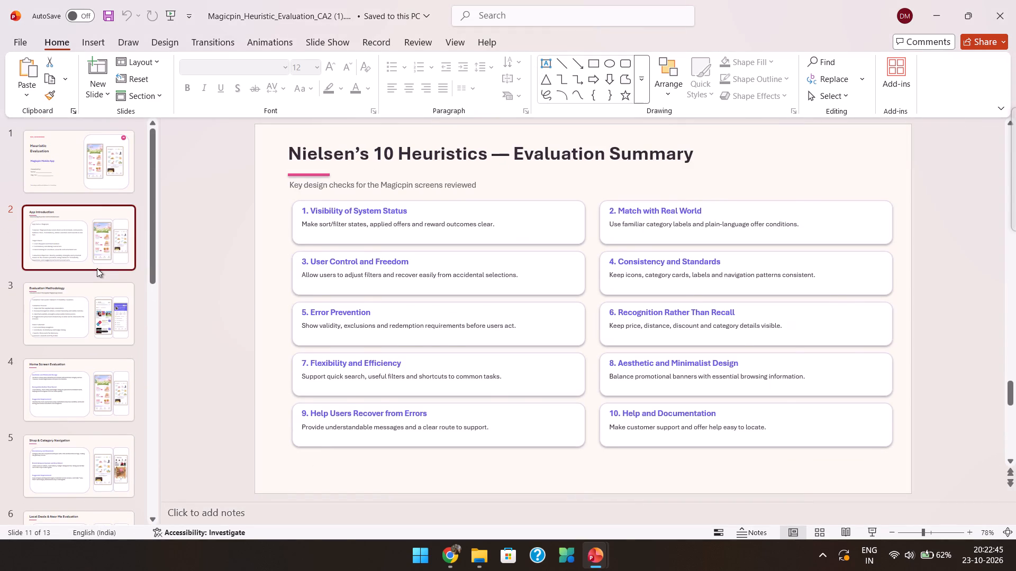
key("alt+Tab")
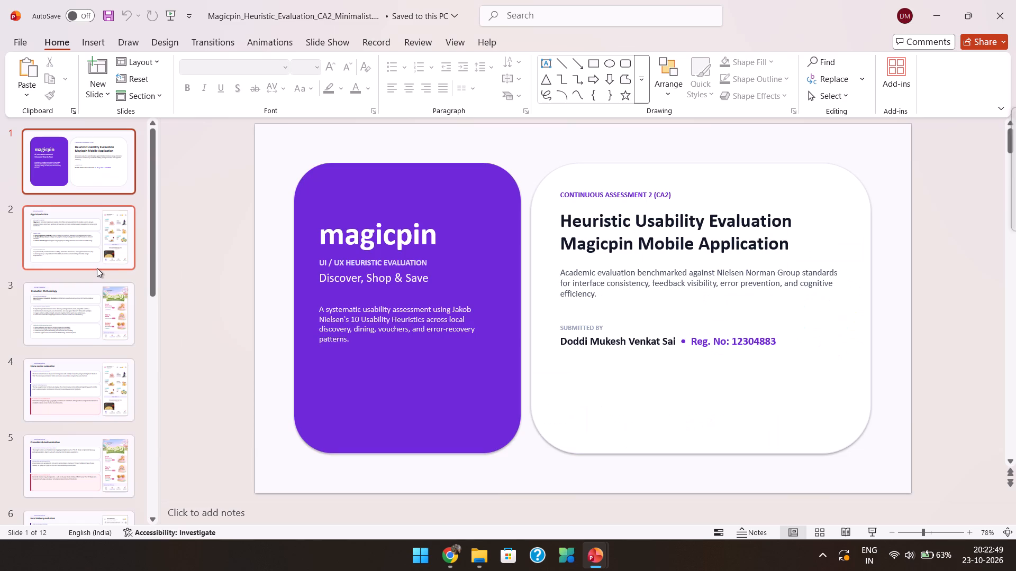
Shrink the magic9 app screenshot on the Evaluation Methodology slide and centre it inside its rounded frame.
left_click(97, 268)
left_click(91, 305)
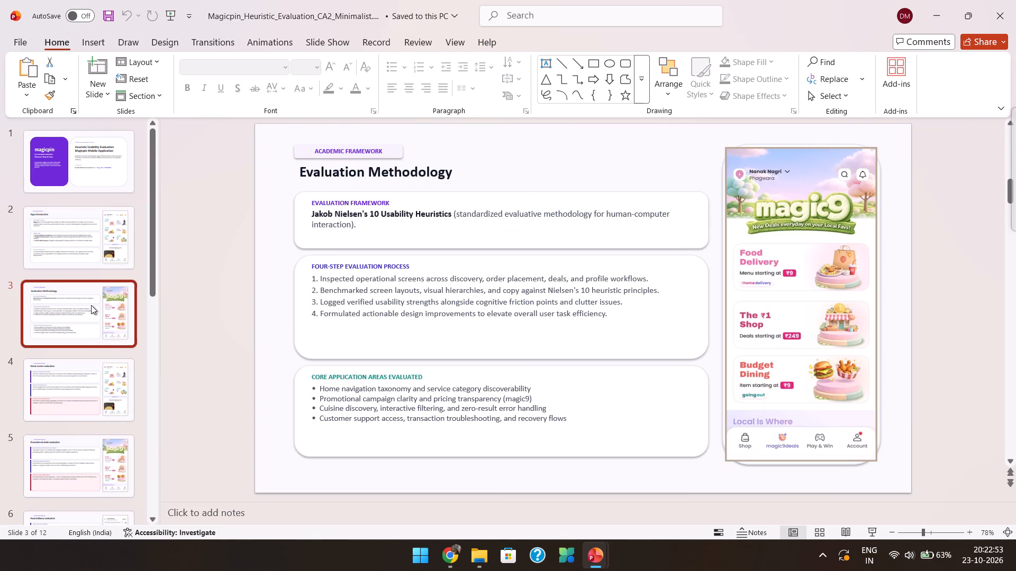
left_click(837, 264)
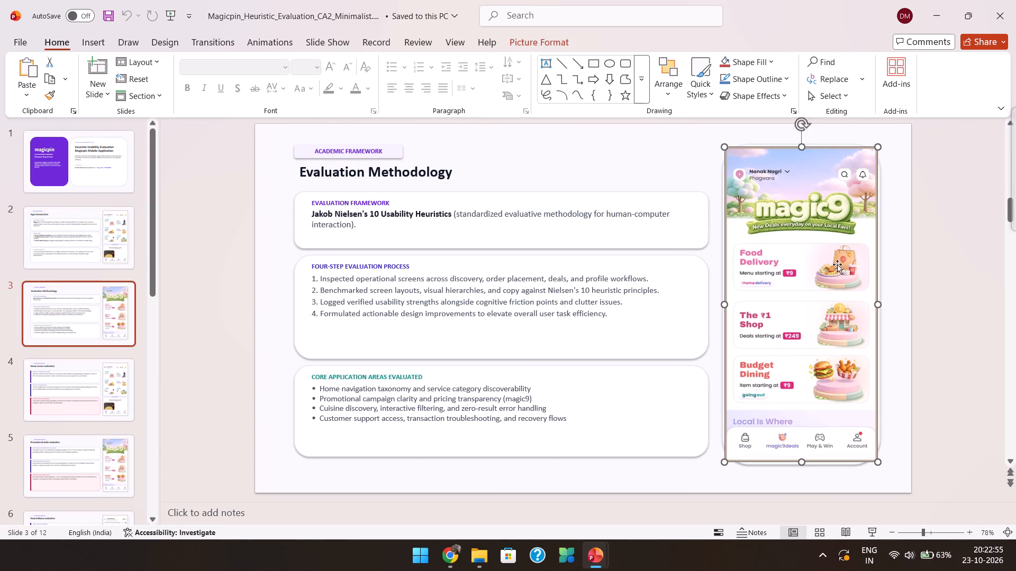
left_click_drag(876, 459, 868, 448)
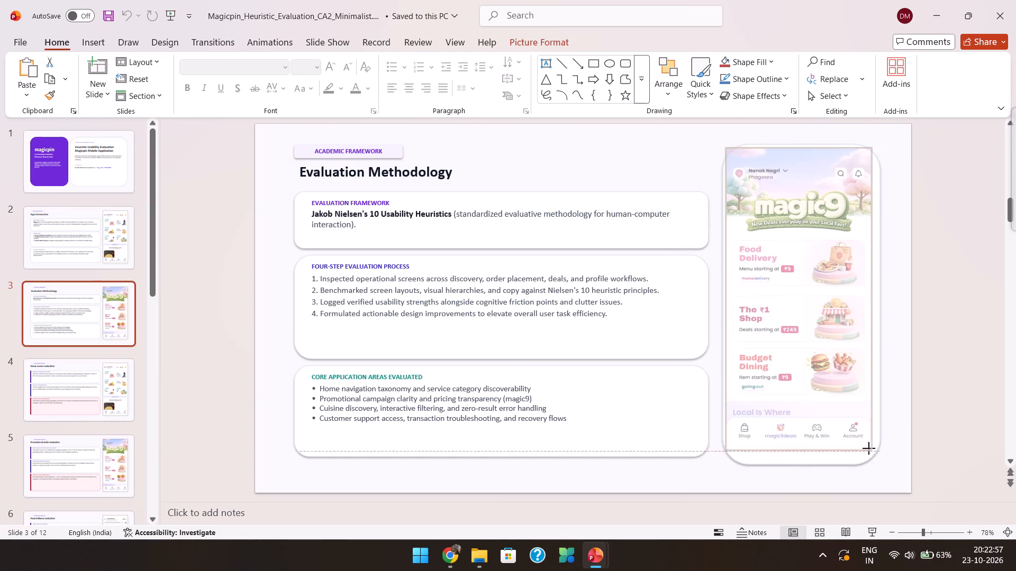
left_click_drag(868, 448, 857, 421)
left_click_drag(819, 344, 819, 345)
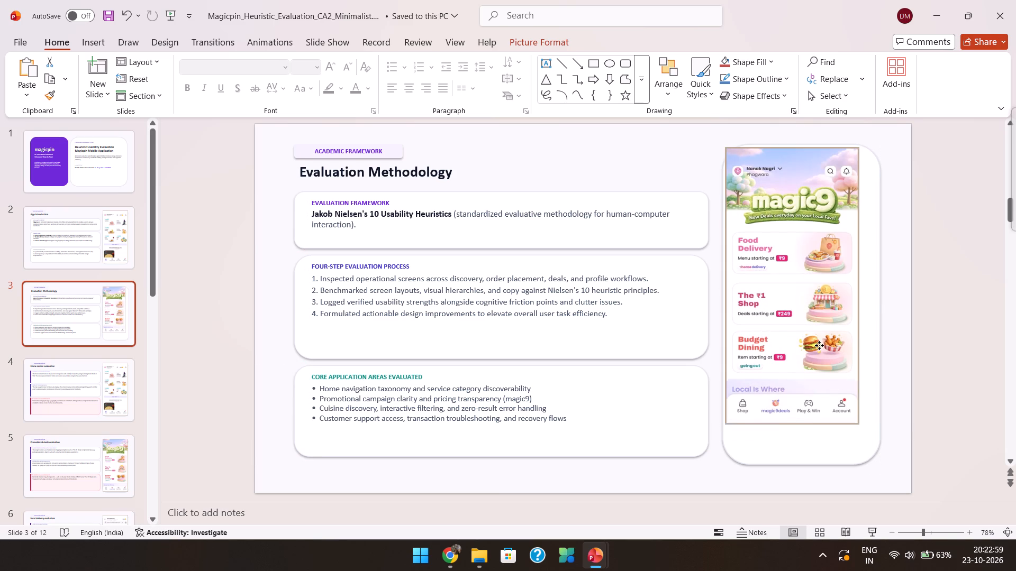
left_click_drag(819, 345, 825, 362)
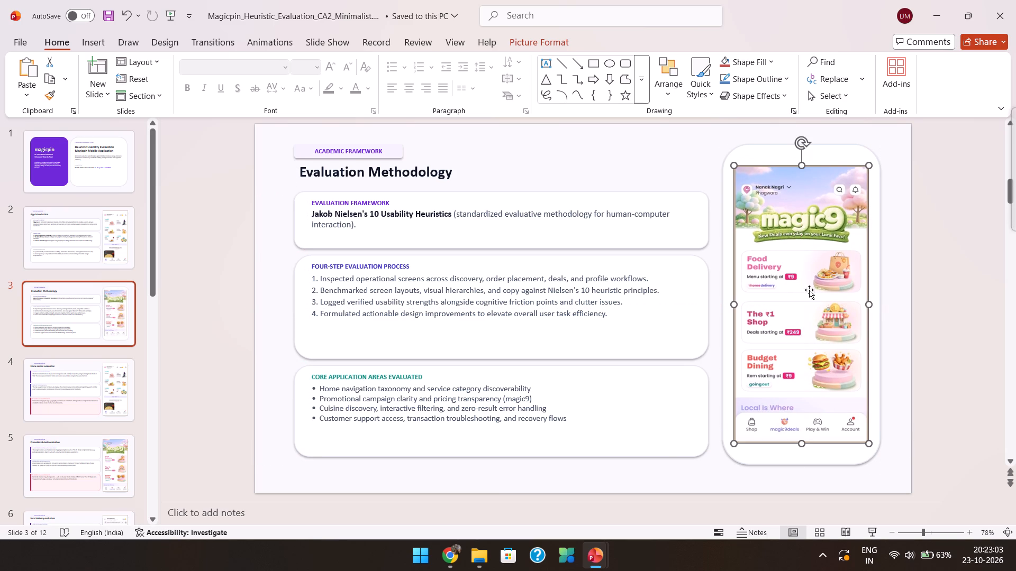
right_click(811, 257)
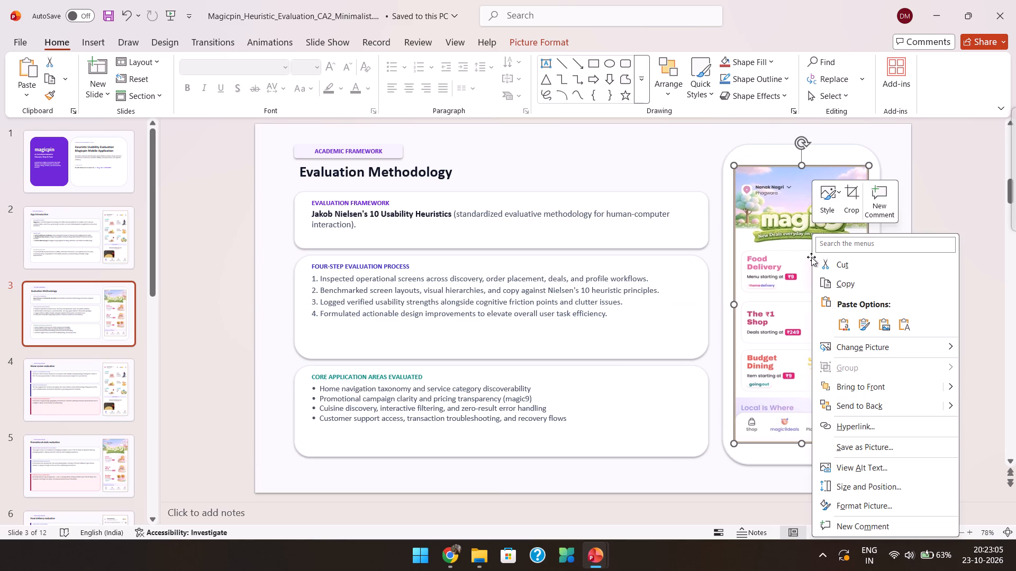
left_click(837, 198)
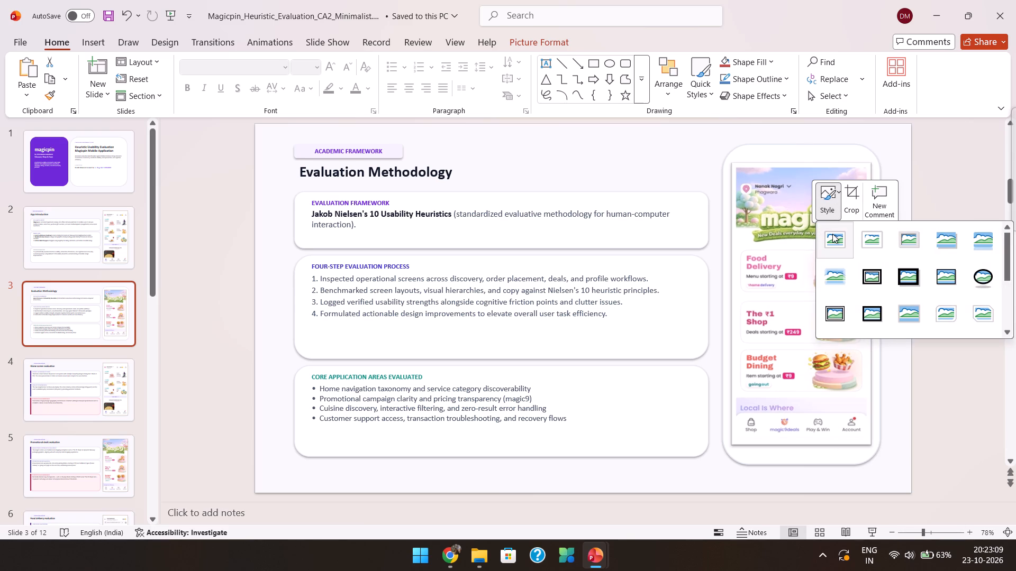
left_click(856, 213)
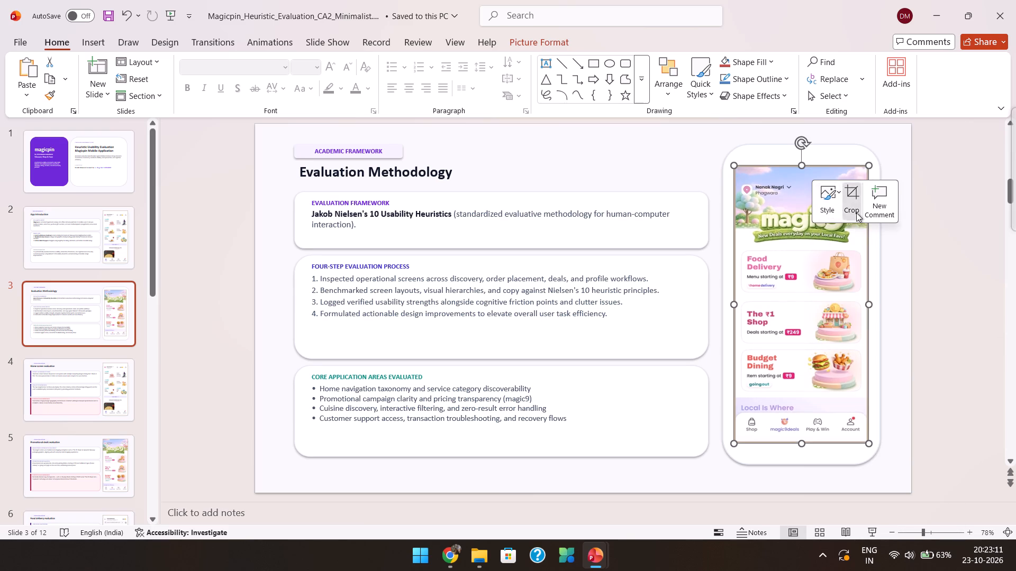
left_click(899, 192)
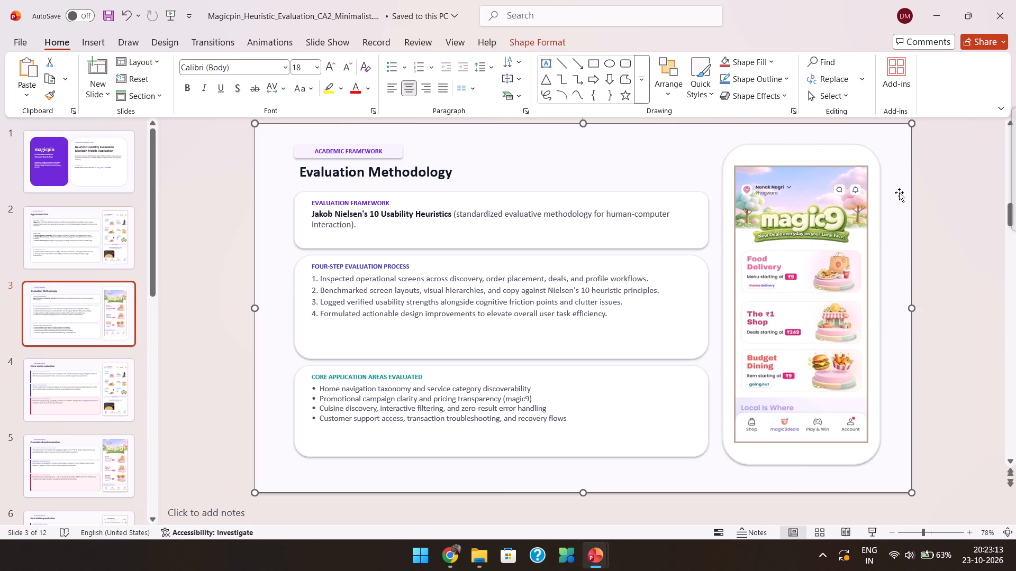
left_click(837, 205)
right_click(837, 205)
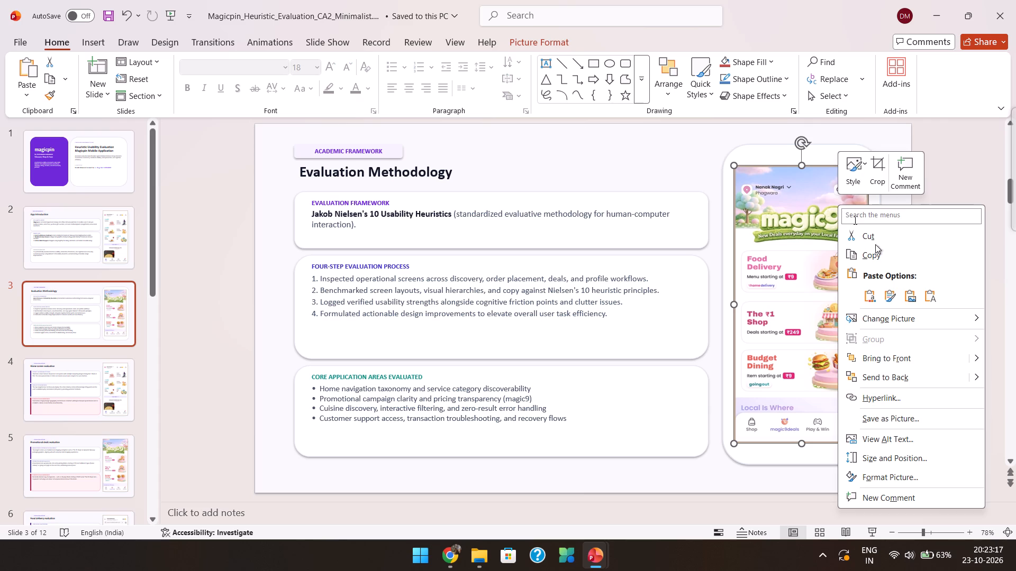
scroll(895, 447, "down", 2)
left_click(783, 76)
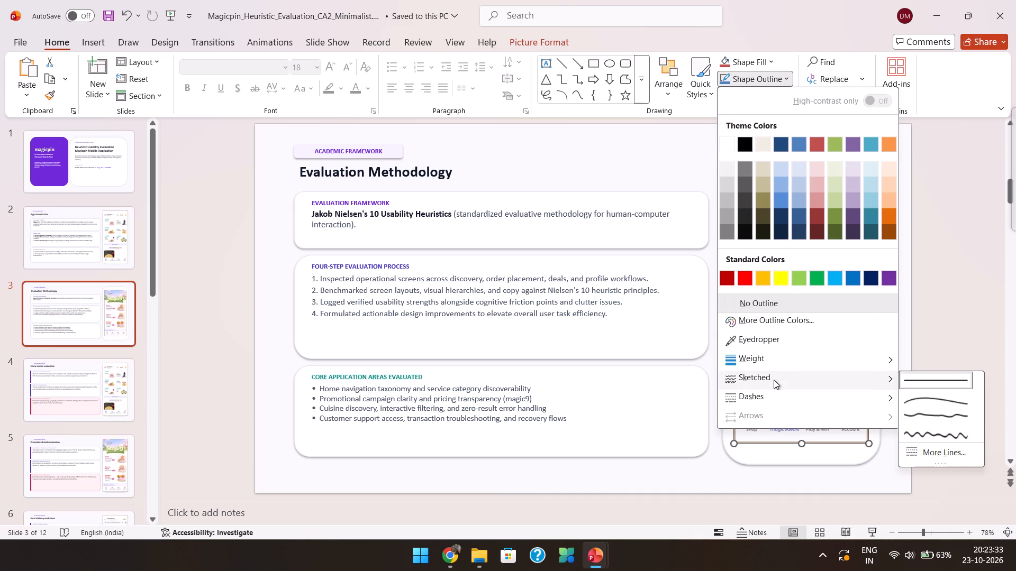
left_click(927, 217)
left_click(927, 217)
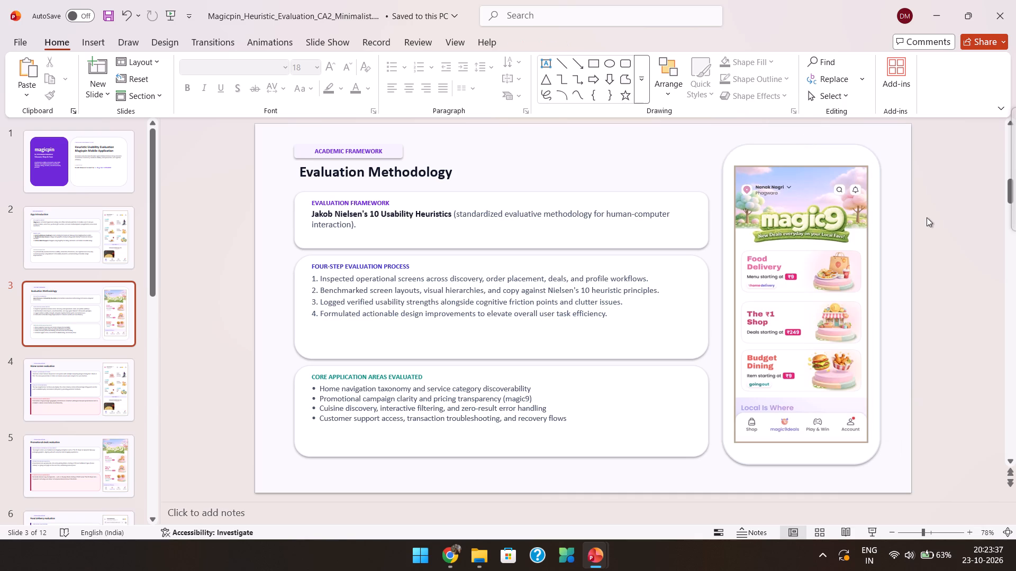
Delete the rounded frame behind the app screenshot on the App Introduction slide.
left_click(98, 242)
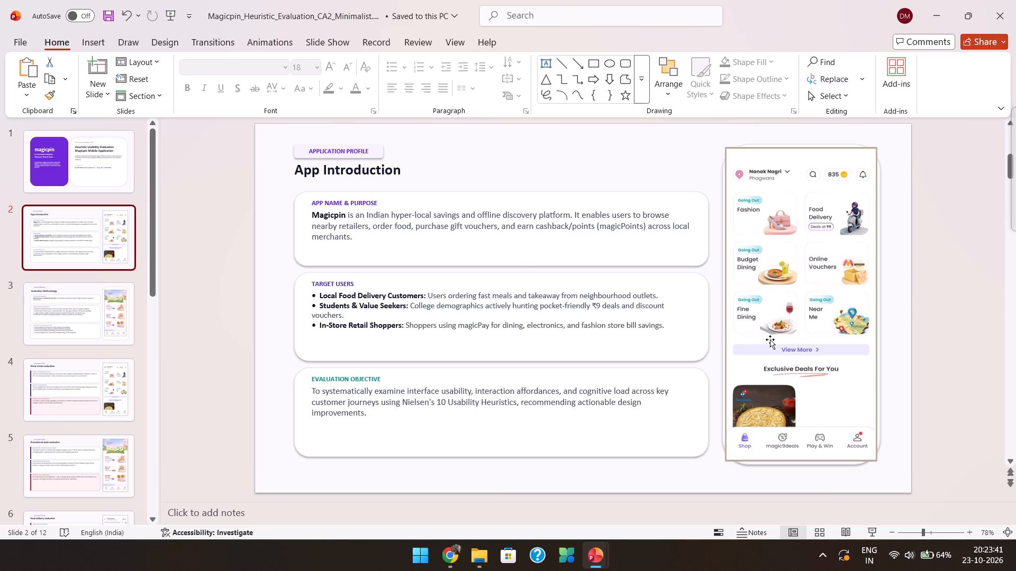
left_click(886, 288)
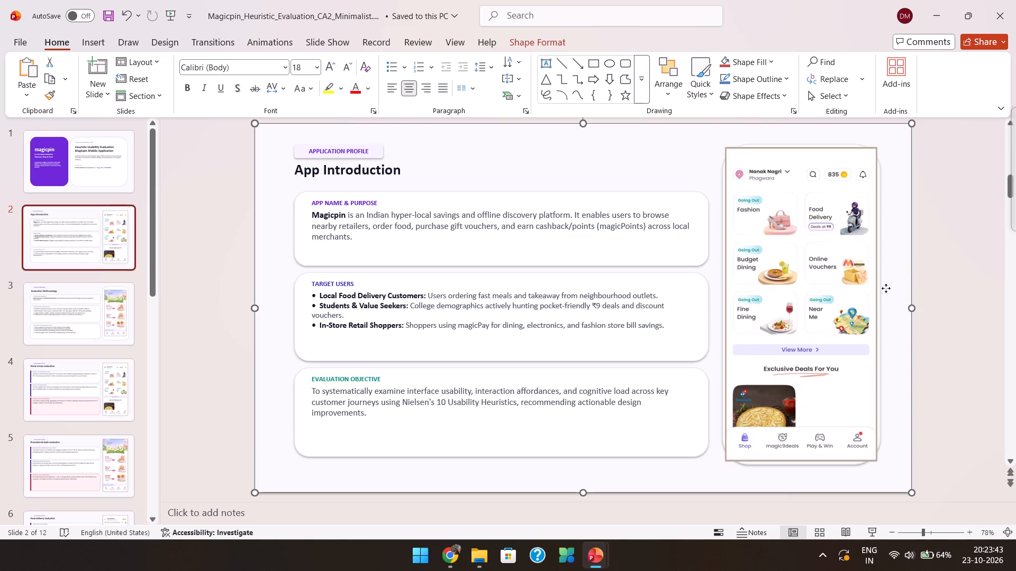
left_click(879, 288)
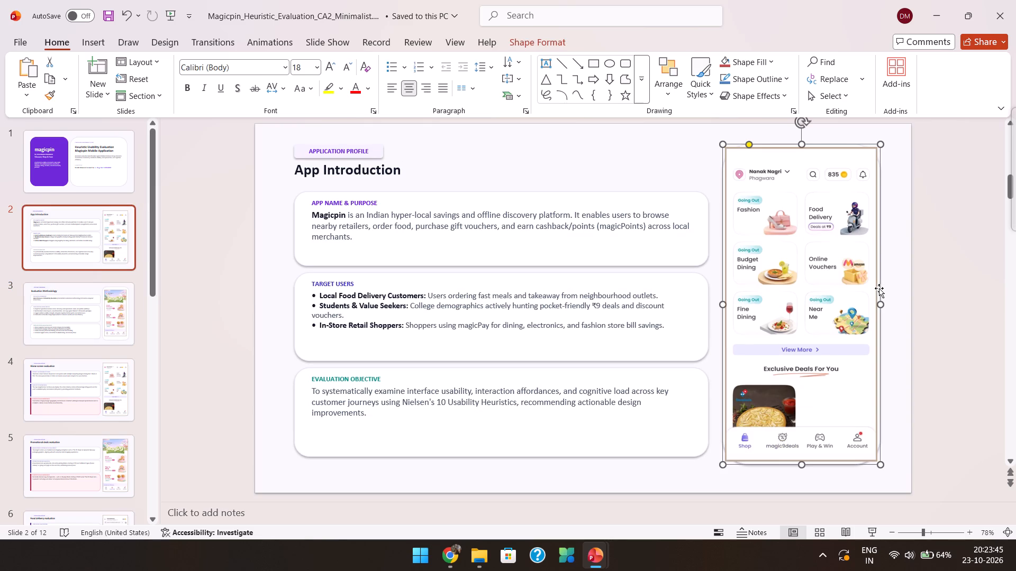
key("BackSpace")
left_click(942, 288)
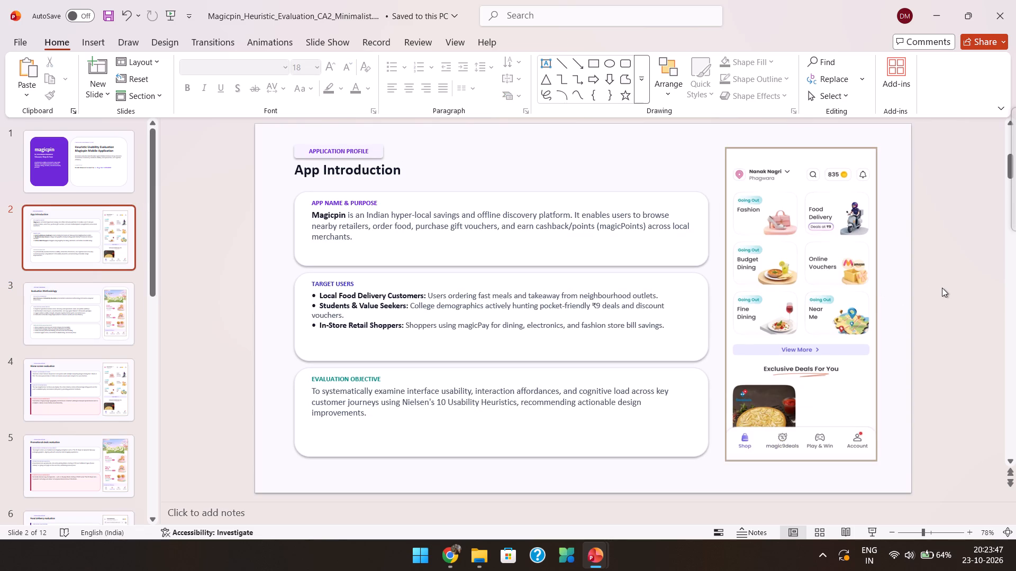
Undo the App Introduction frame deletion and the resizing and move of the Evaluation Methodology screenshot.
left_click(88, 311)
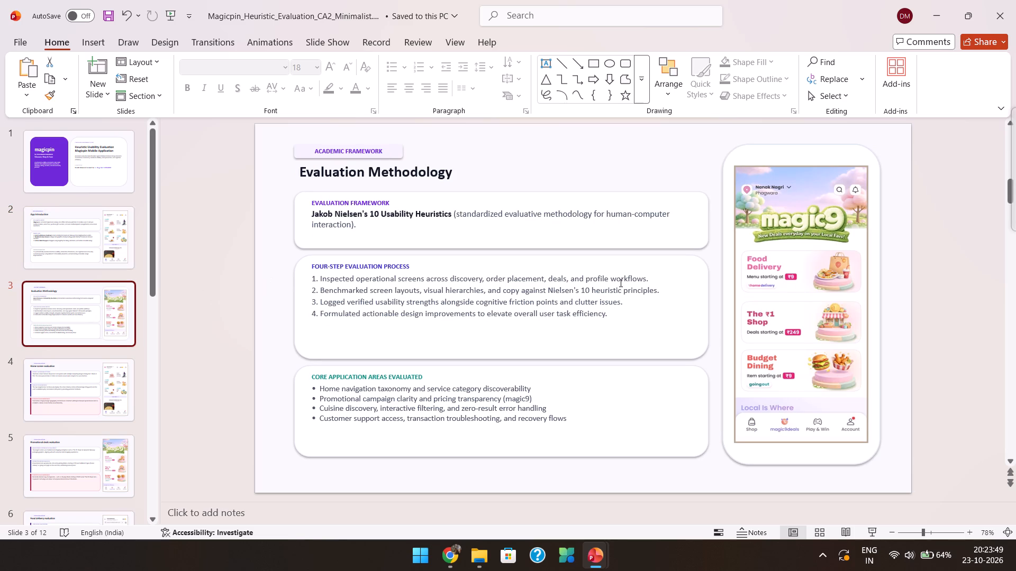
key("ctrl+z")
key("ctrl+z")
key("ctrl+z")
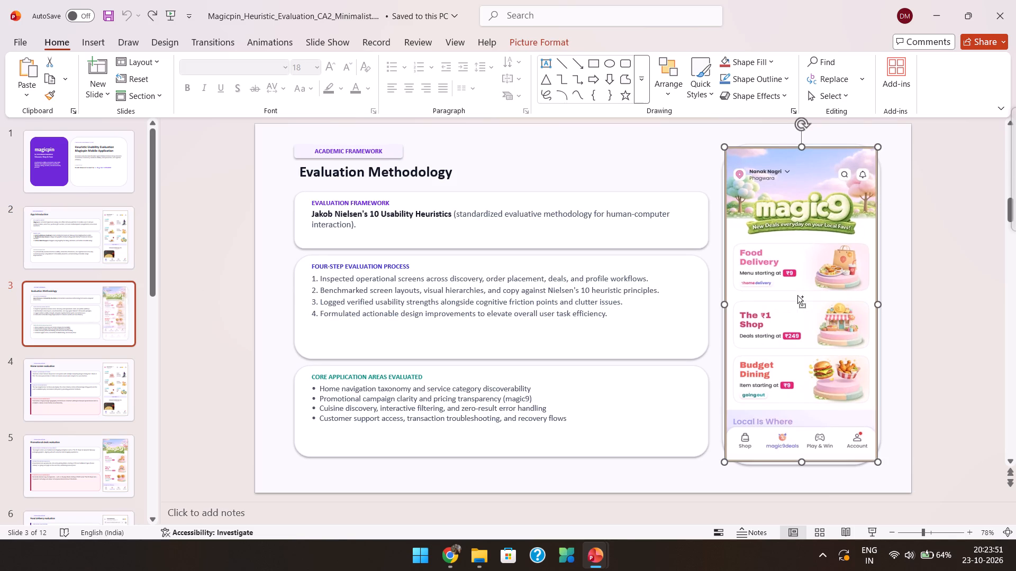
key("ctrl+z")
Delete the rounded frame behind the app screenshot on the Evaluation Methodology and Home screen evaluation slides.
left_click(885, 283)
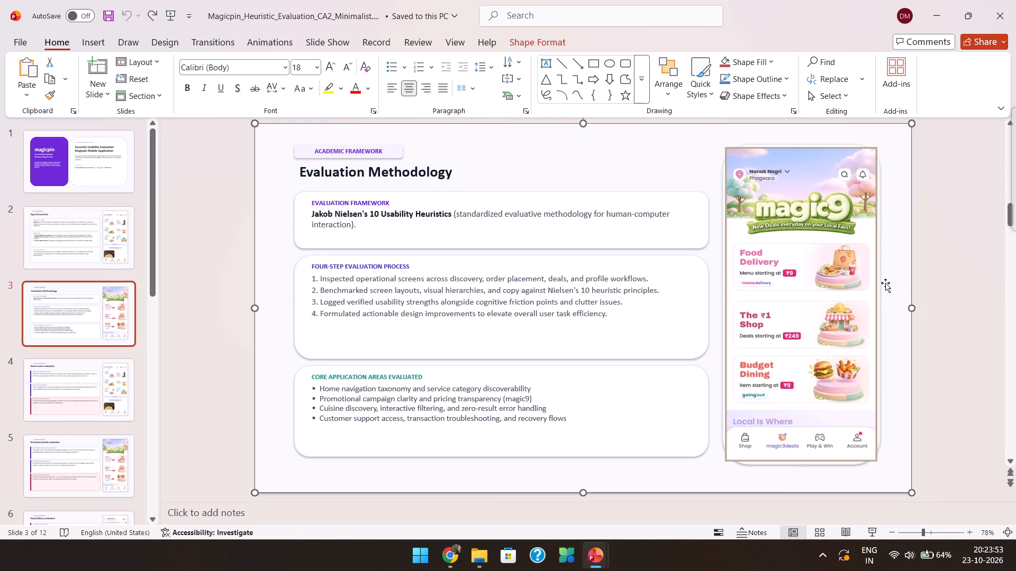
left_click(879, 284)
key("BackSpace")
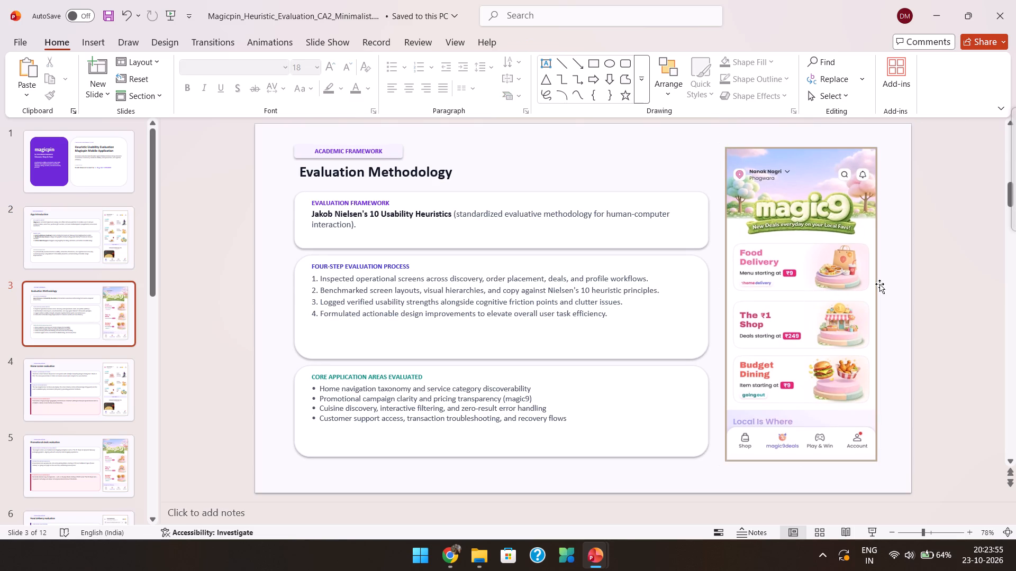
left_click(86, 411)
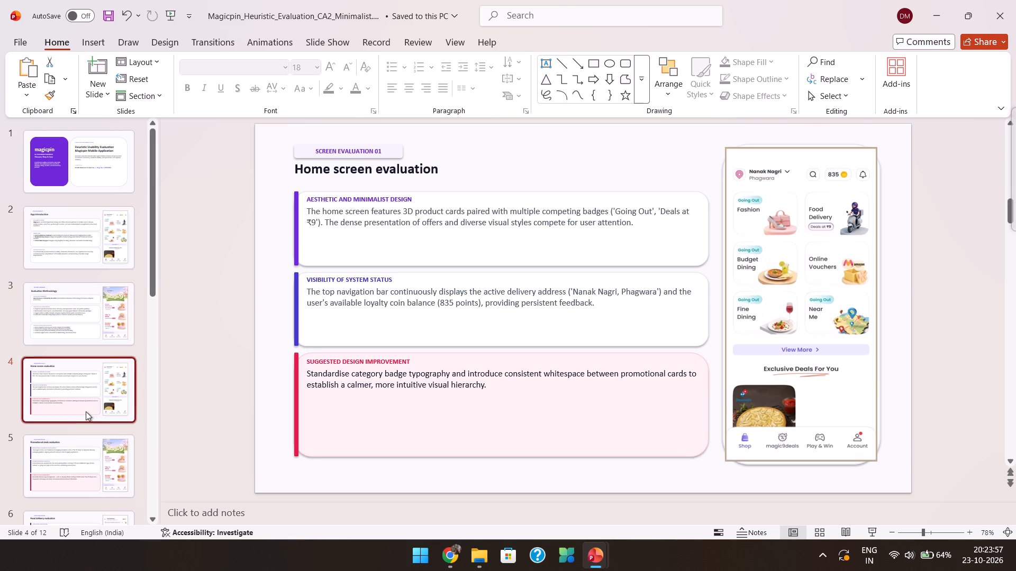
left_click(878, 325)
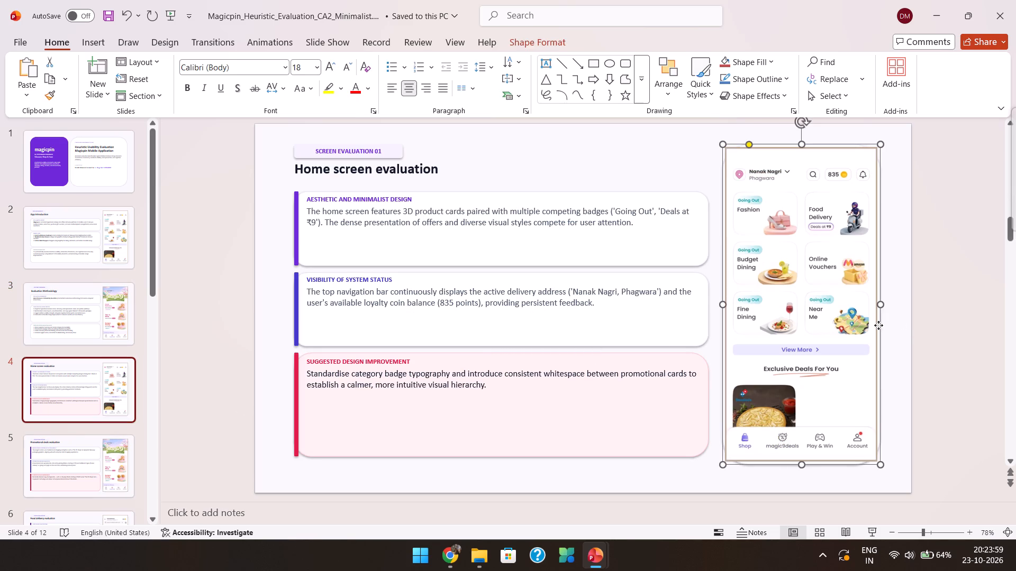
key("BackSpace")
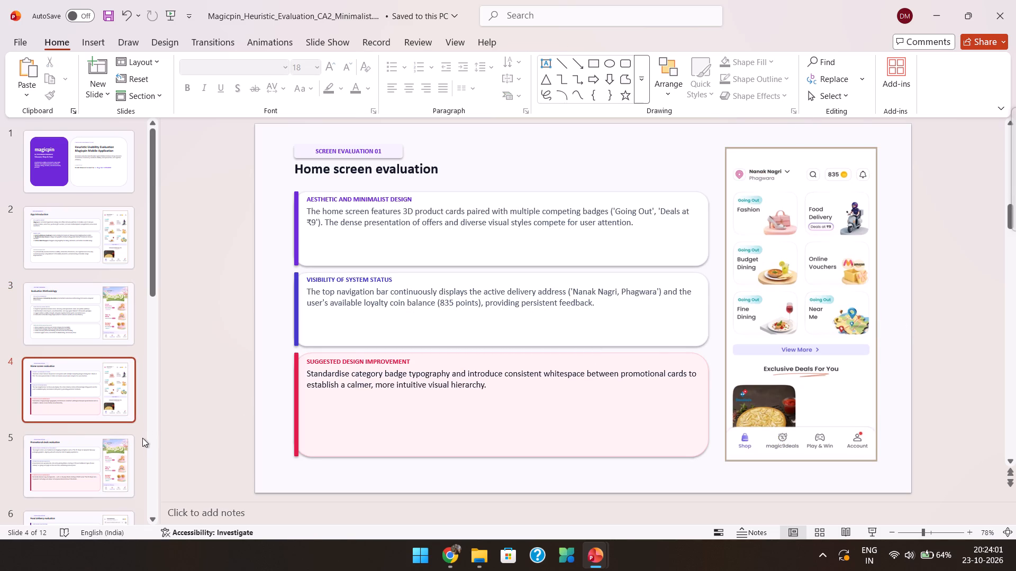
Delete the rounded frame behind the app screenshot on the Promotional deals and Food delivery evaluation slides.
left_click(118, 452)
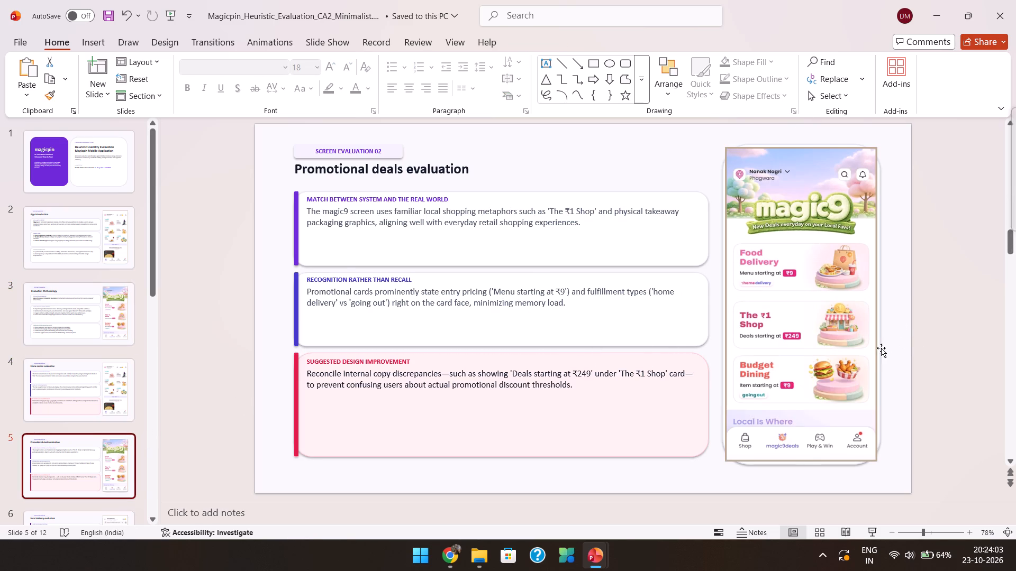
left_click(879, 348)
key("BackSpace")
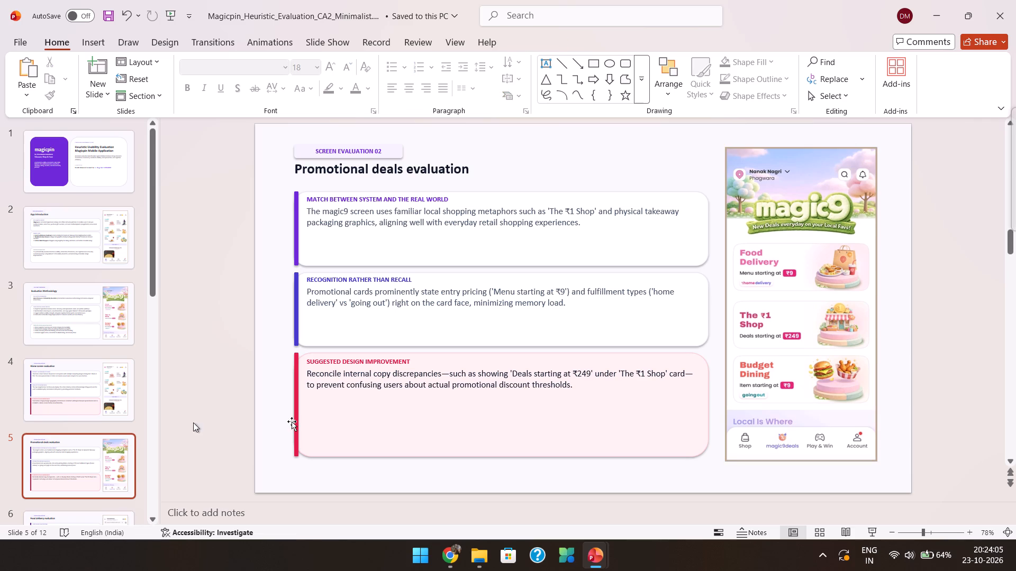
scroll(115, 496, "down", 4)
scroll(93, 257, "up", 1)
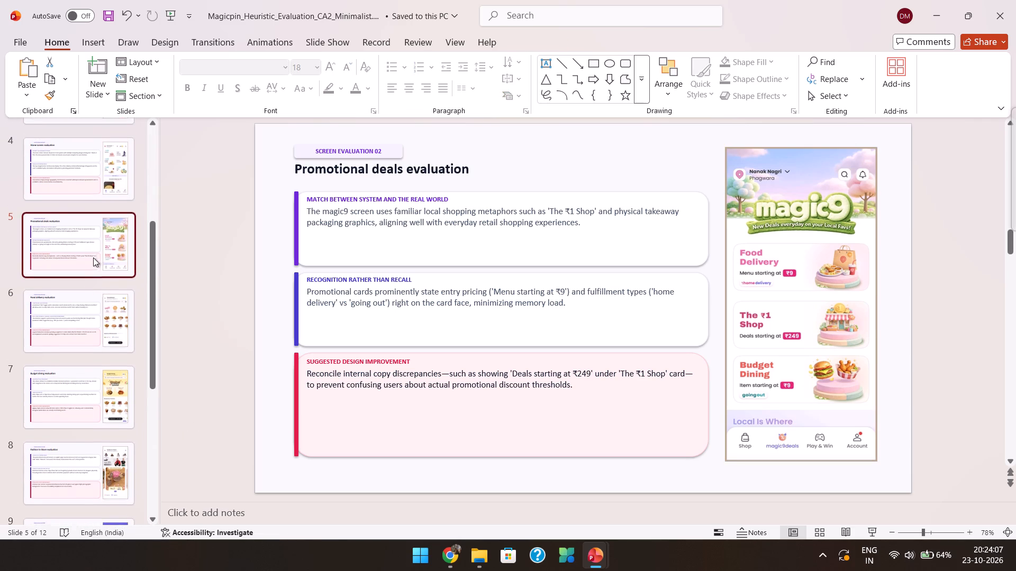
left_click(75, 323)
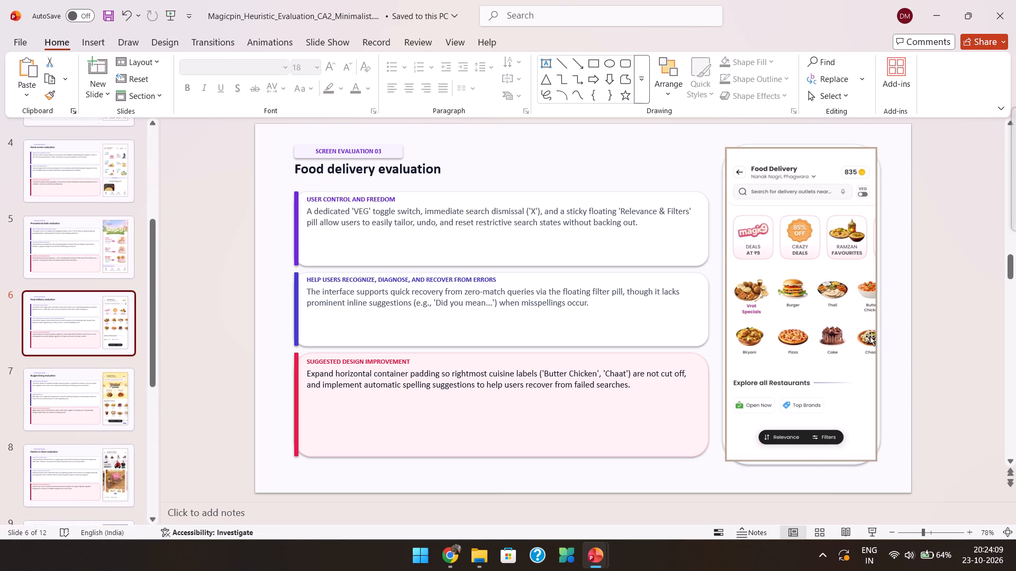
left_click(878, 340)
key("BackSpace")
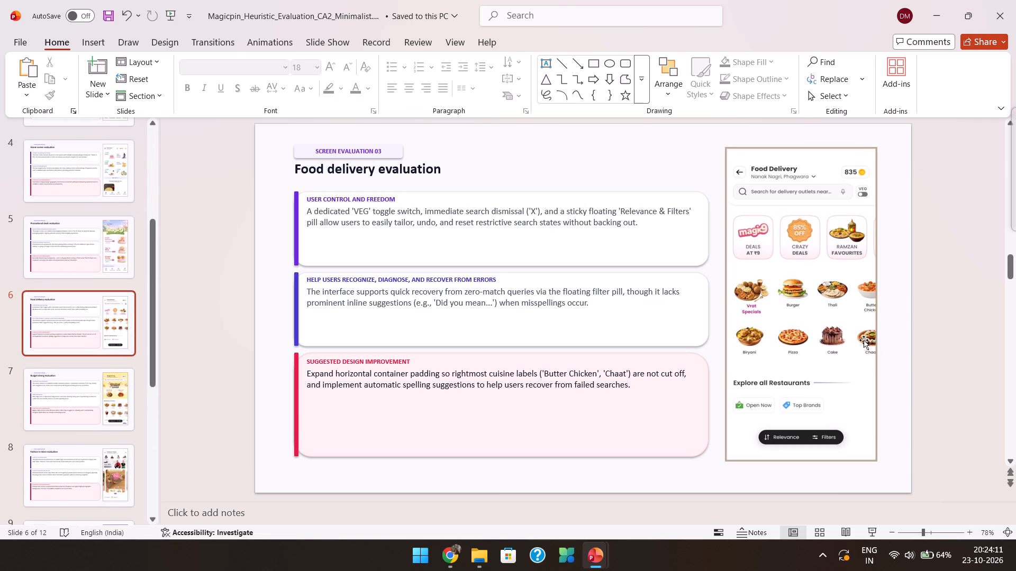
Delete the rounded frame behind the app screenshot on the Budget dining and Fashion In-Store evaluation slides.
left_click(139, 410)
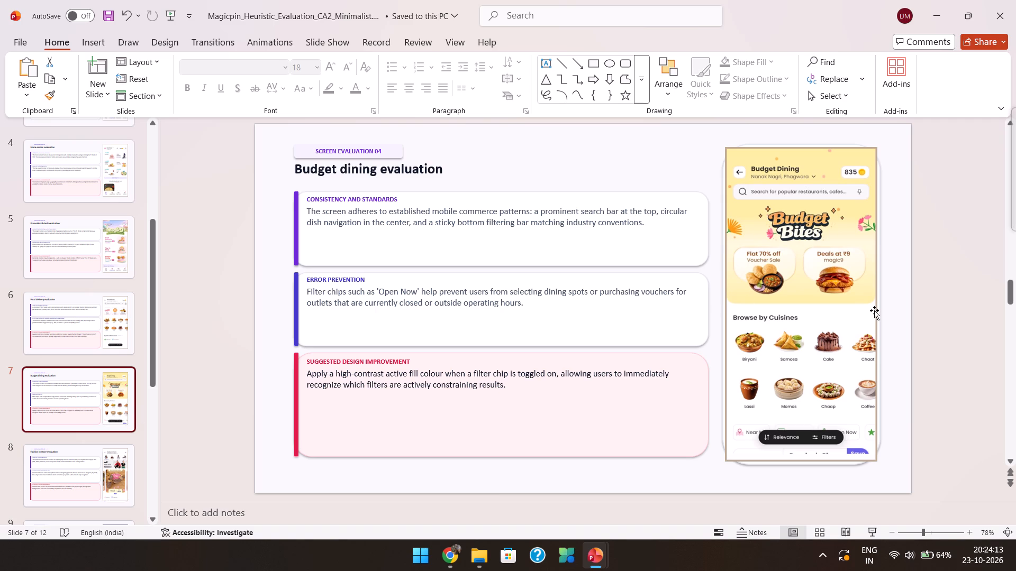
left_click(879, 311)
key("BackSpace")
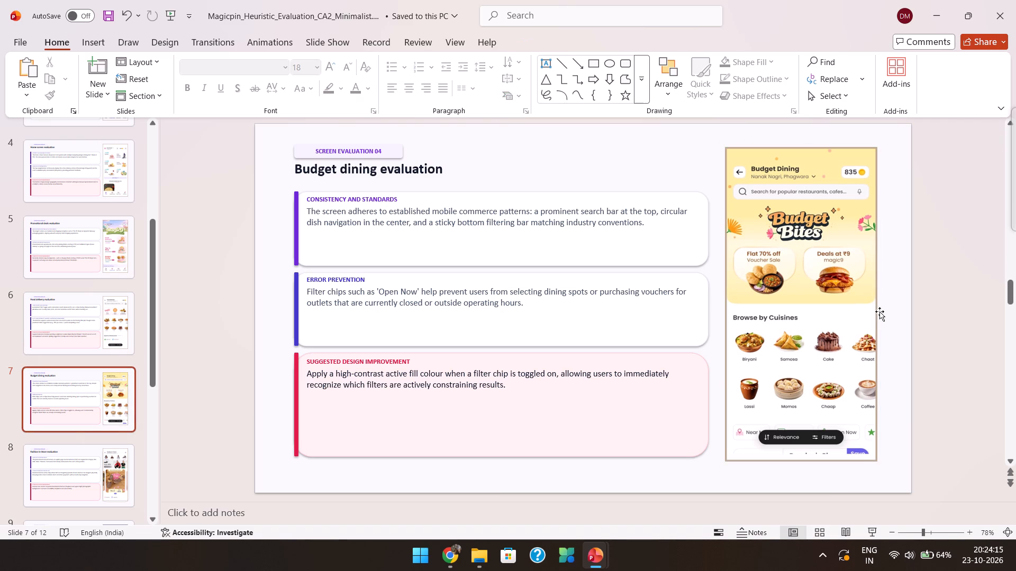
key("Down")
left_click(879, 311)
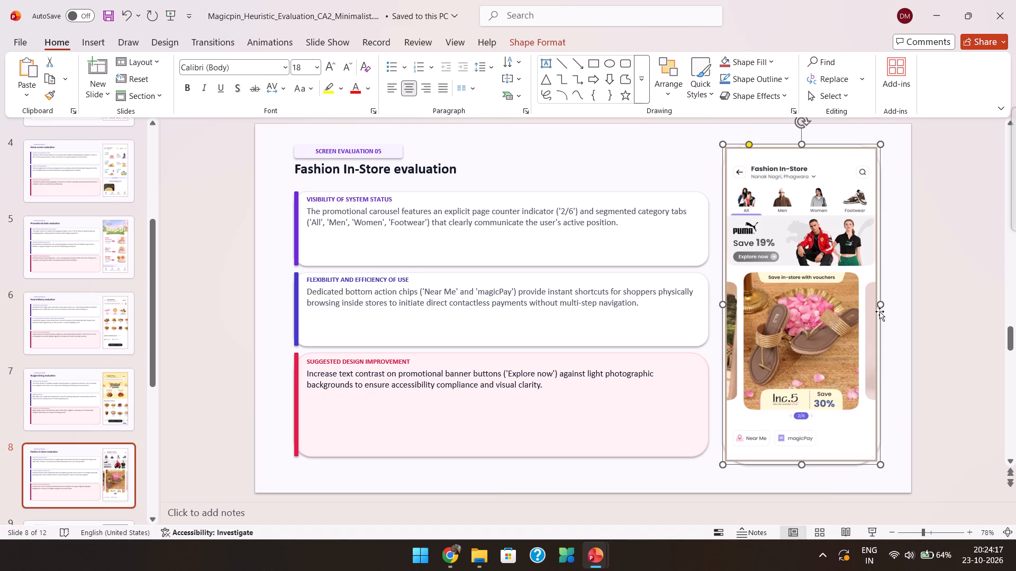
key("BackSpace")
Delete the rounded frame behind the app screenshot on the Account screen evaluation and Conclusion slides.
key("Down")
left_click(879, 311)
key("BackSpace")
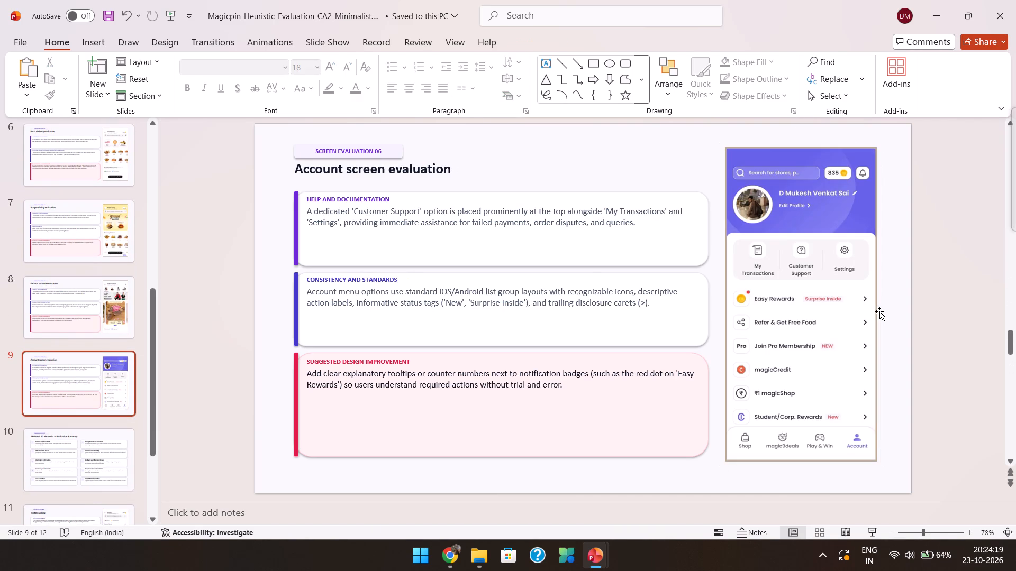
key("Down")
key("Down")
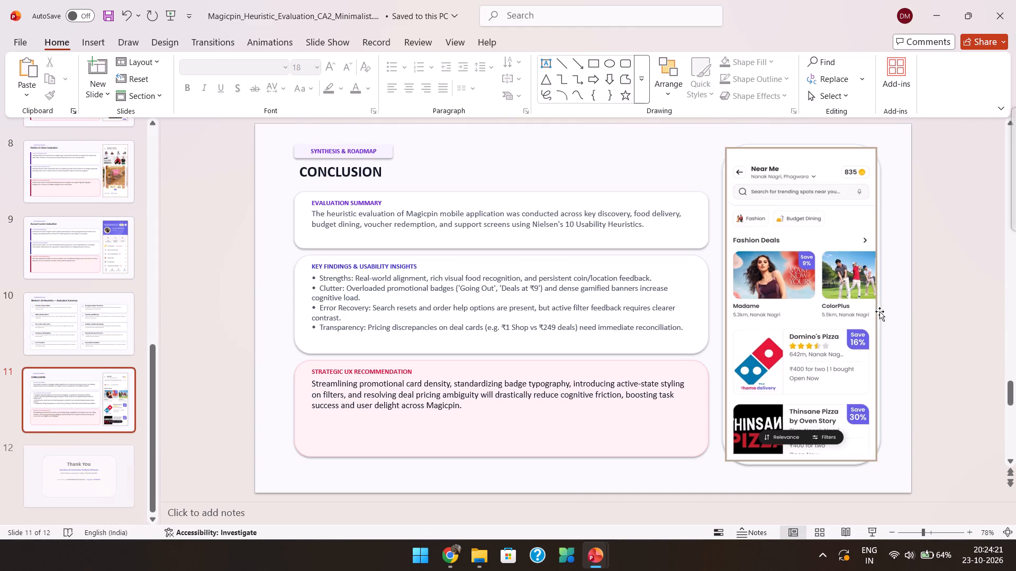
left_click(879, 311)
key("BackSpace")
Delete all text below the "Thank You" heading on the closing slide, including the feedback, assessment and presenter lines.
key("Down")
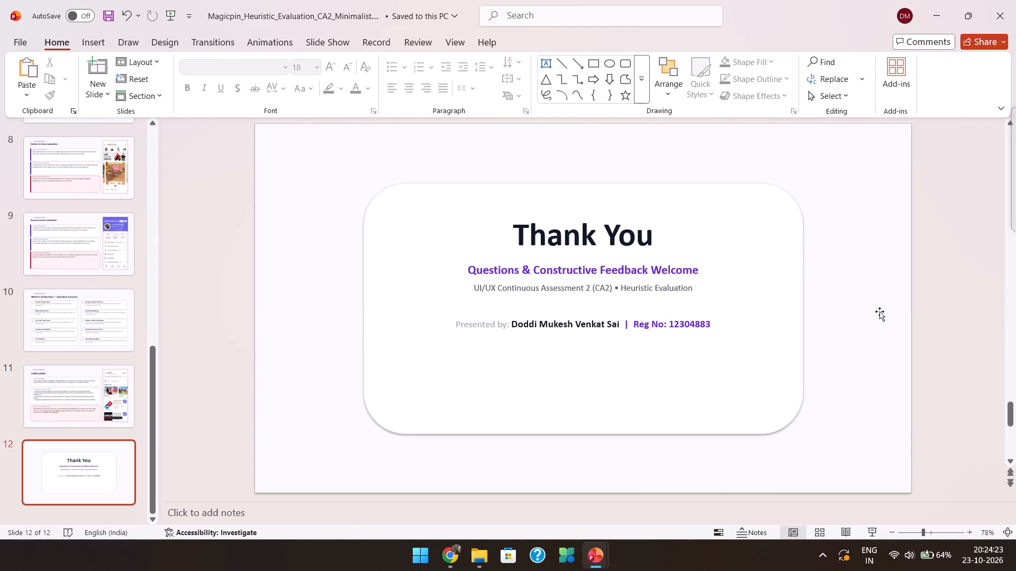
left_click(711, 324)
left_click(709, 324)
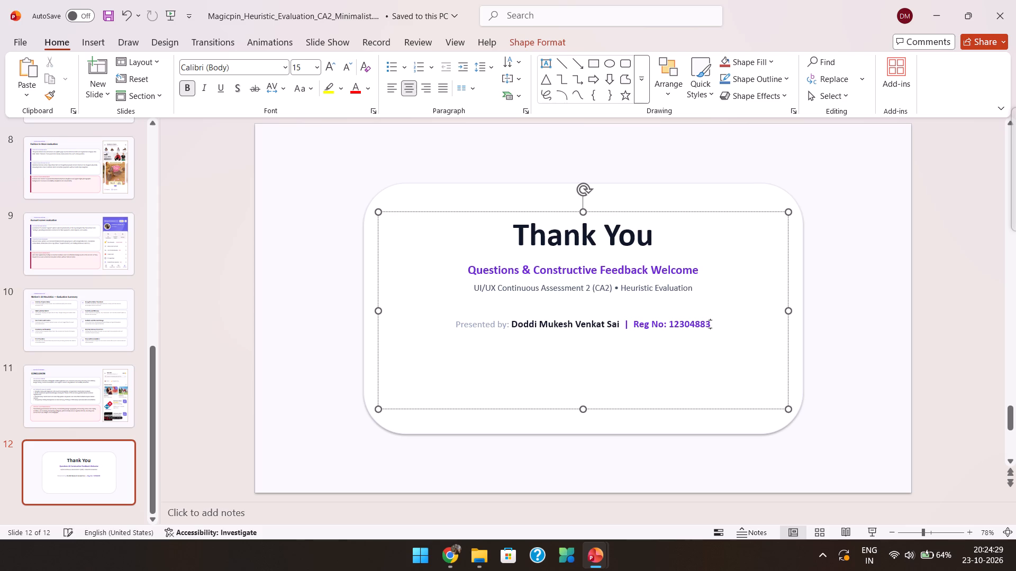
left_click_drag(709, 324, 489, 264)
key("BackSpace")
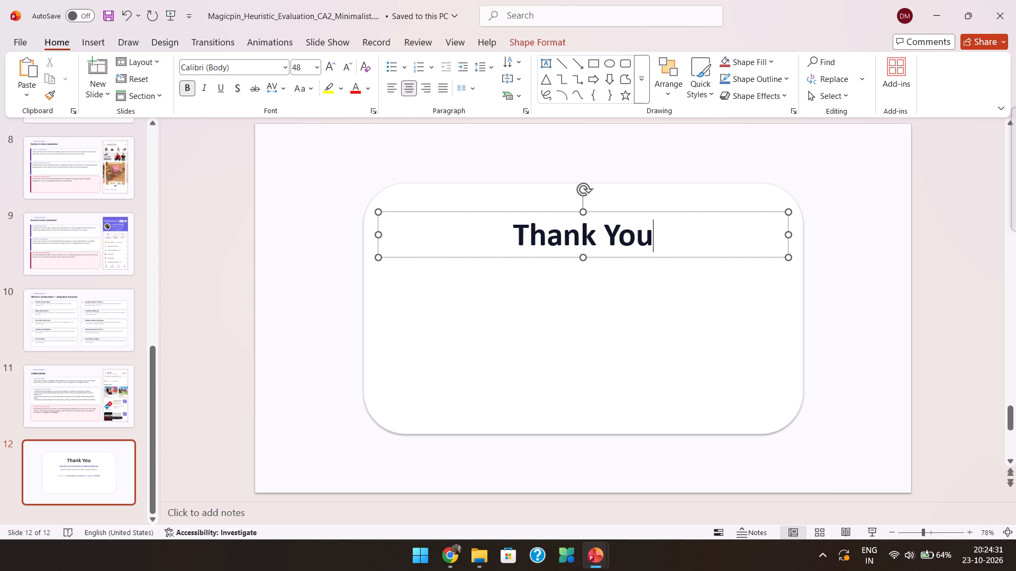
Move the "Thank You" text box down to the vertical middle of the white card, keeping it horizontally centred.
left_click(596, 198)
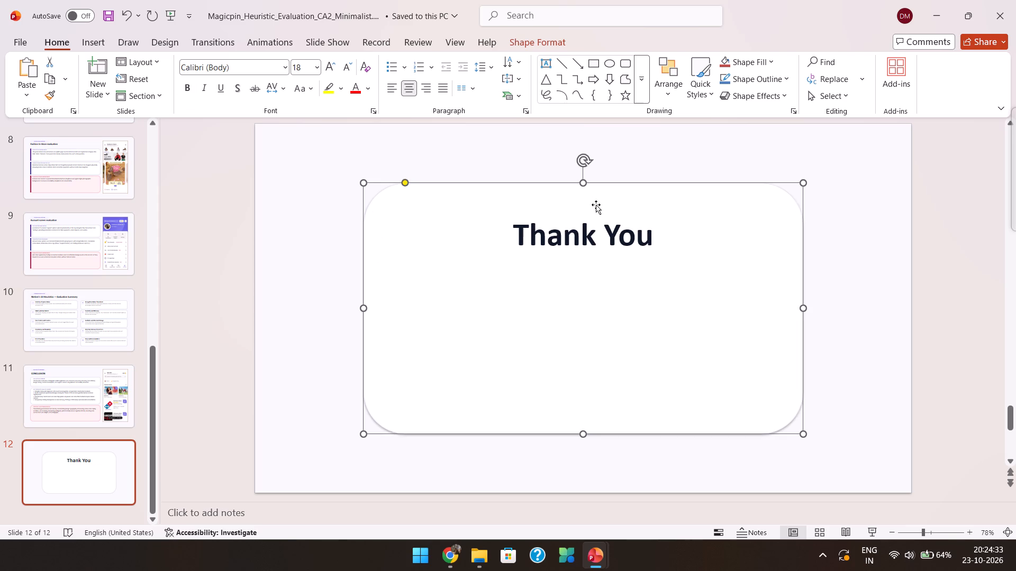
left_click(593, 229)
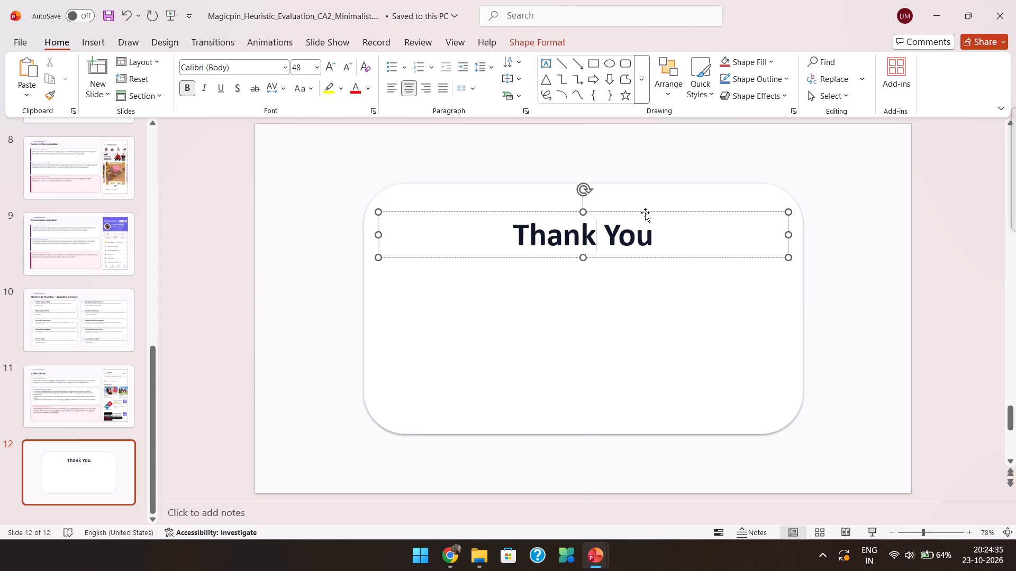
left_click_drag(645, 213, 646, 272)
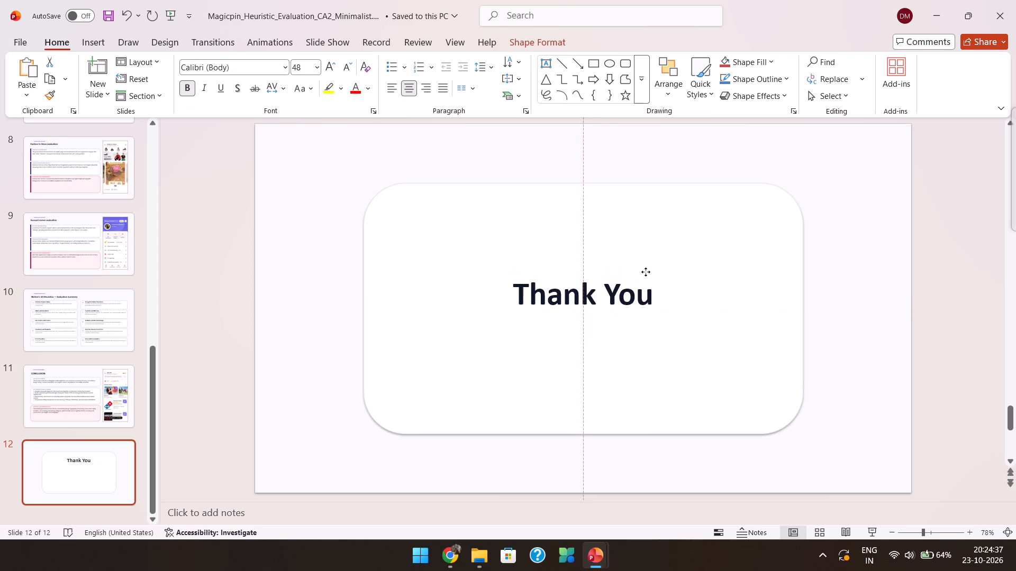
left_click_drag(646, 272, 646, 289)
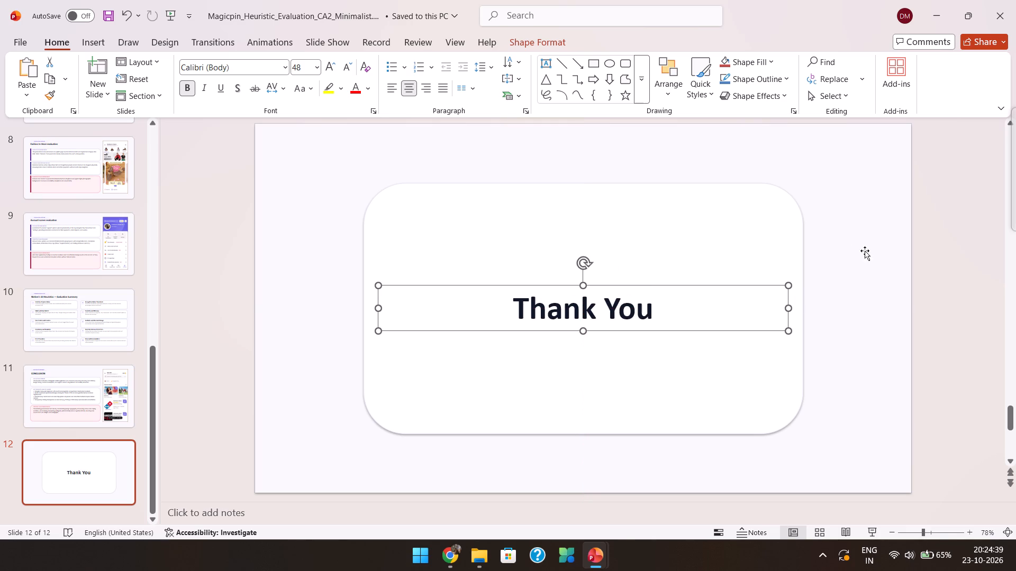
left_click(966, 259)
left_click(570, 315)
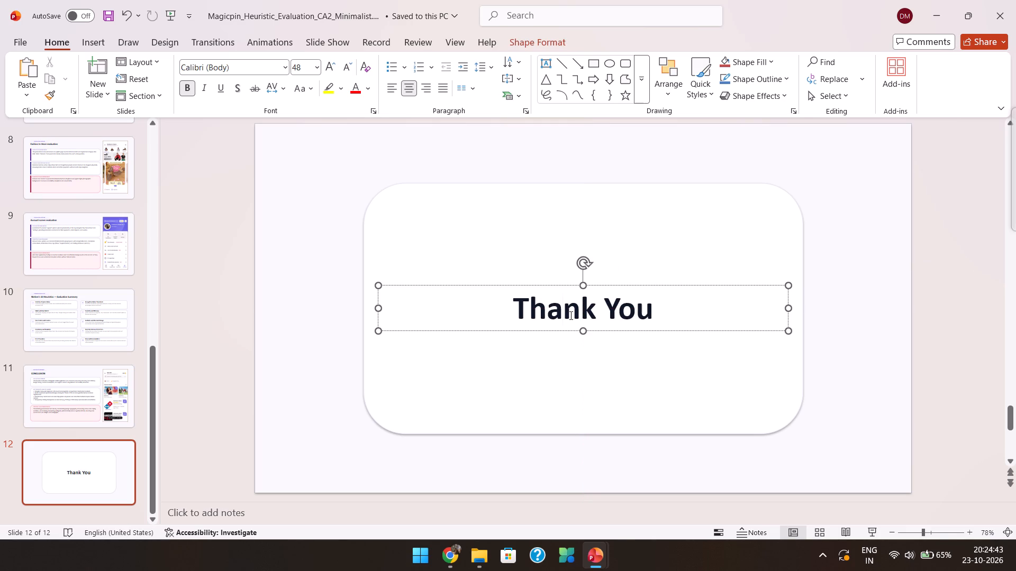
left_click(206, 265)
Delete the "SUBMITTED BY" label above the student's name on the title slide.
scroll(76, 273, "up", 6)
left_click(90, 162)
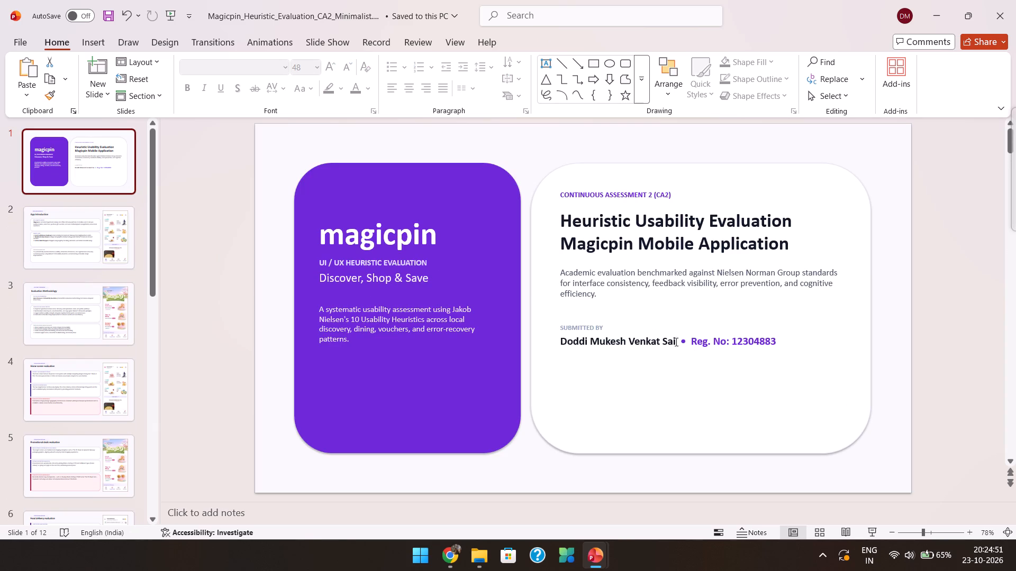
left_click(605, 326)
key("BackSpace")
key("BackSpace")
key("BackSpace")
key("BackSpace")
key("BackSpace")
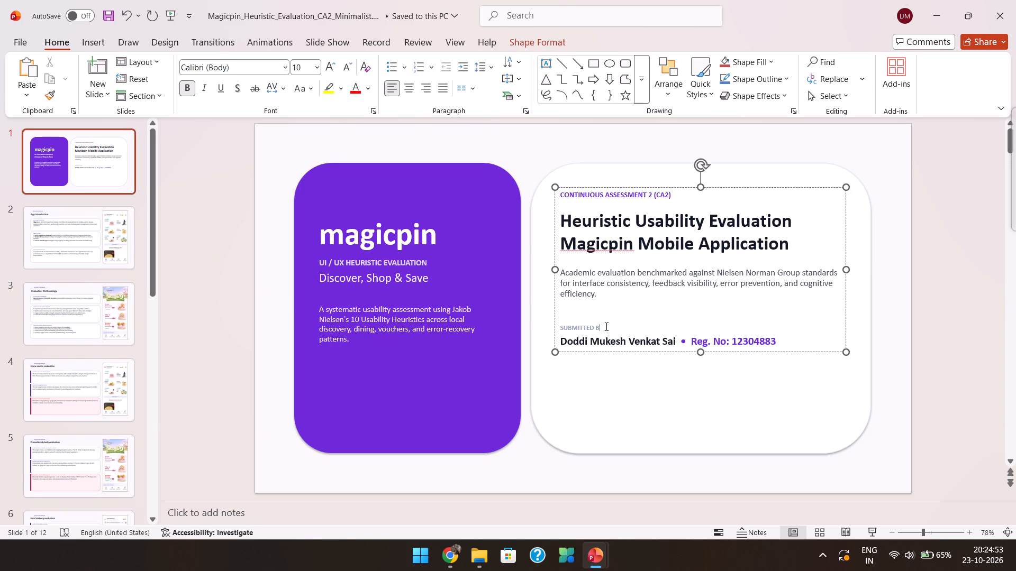
key("BackSpace")
key("BackSpace")
key("BackSpace")
key("BackSpace")
key("BackSpace")
key("BackSpace")
key("BackSpace")
Insert the label "Name: " in front of the student's name on the title slide.
key("Down")
key("Down")
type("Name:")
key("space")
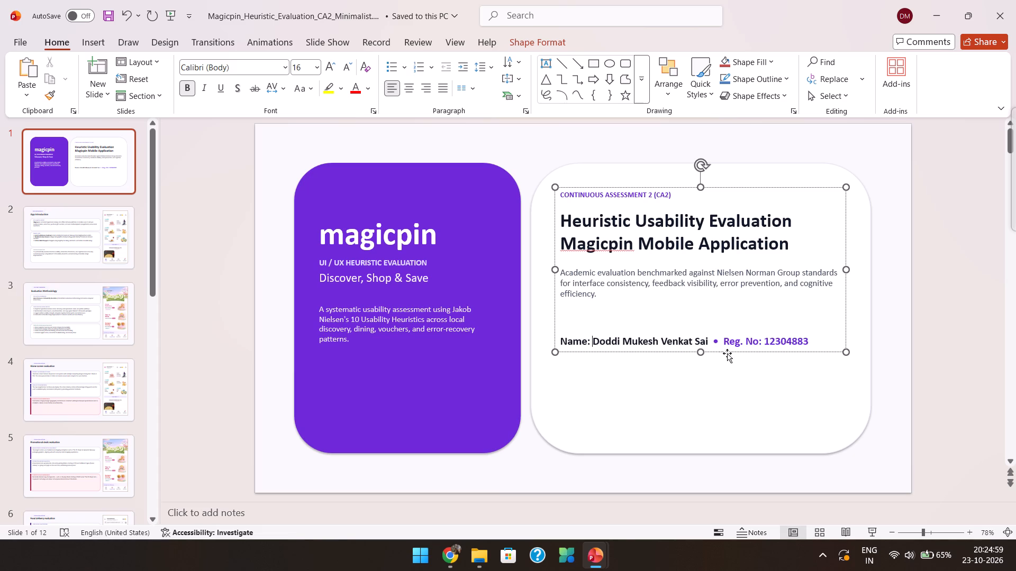
Add a new line under the student's name with the label "Regd. No:" followed by the registration number.
left_click(720, 341)
key("Left")
key("Left")
key("Left")
key("Left")
key("Return")
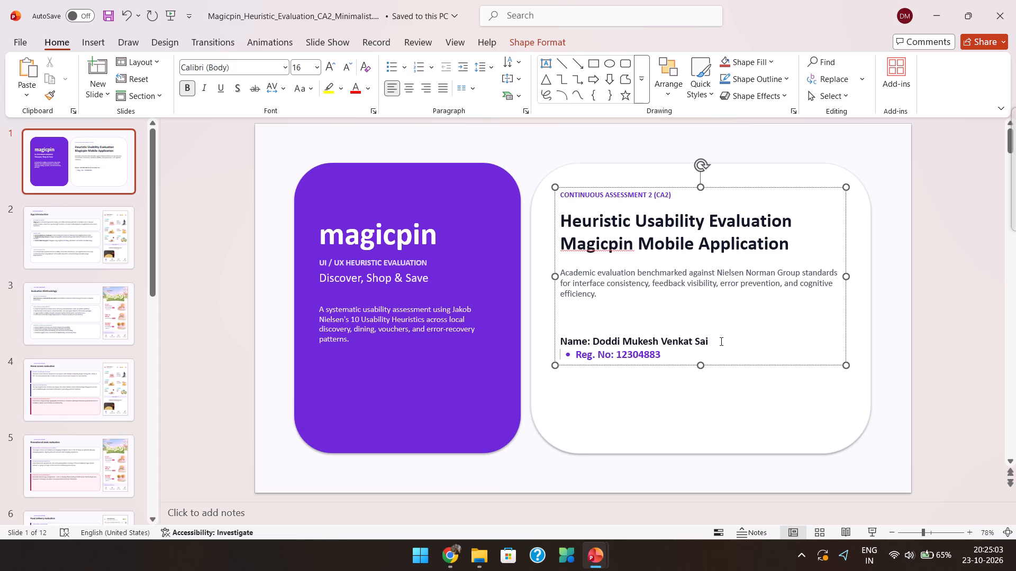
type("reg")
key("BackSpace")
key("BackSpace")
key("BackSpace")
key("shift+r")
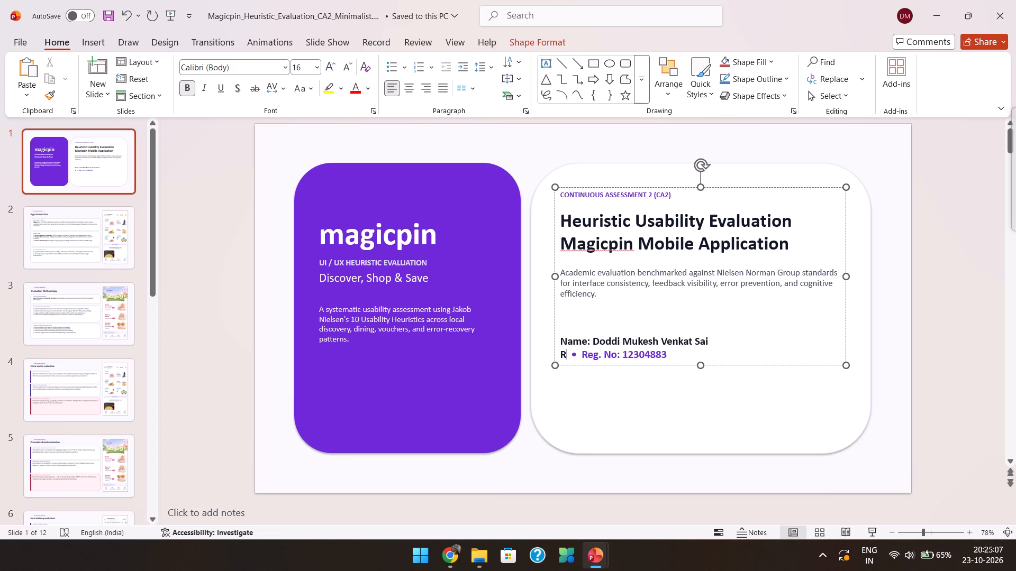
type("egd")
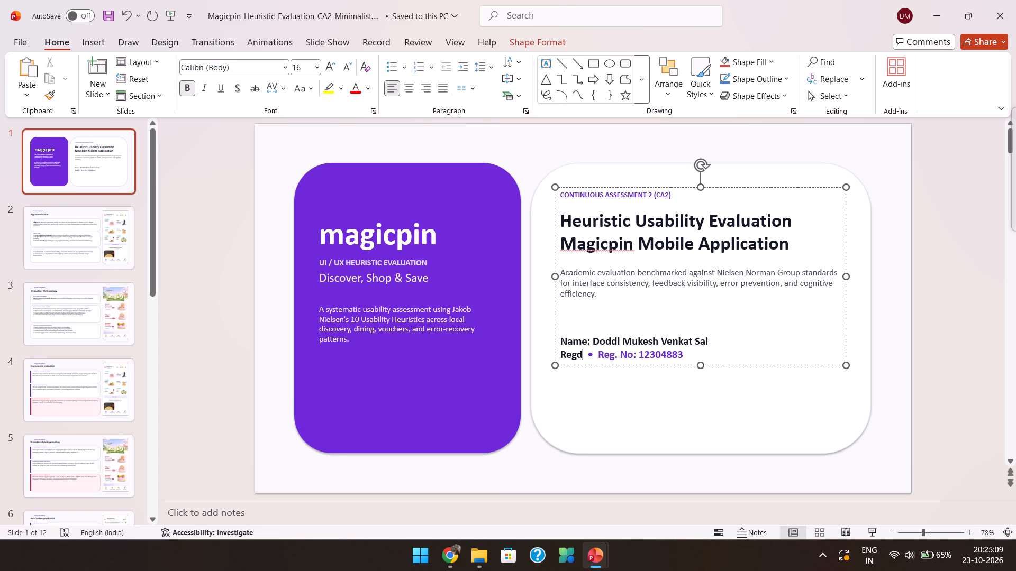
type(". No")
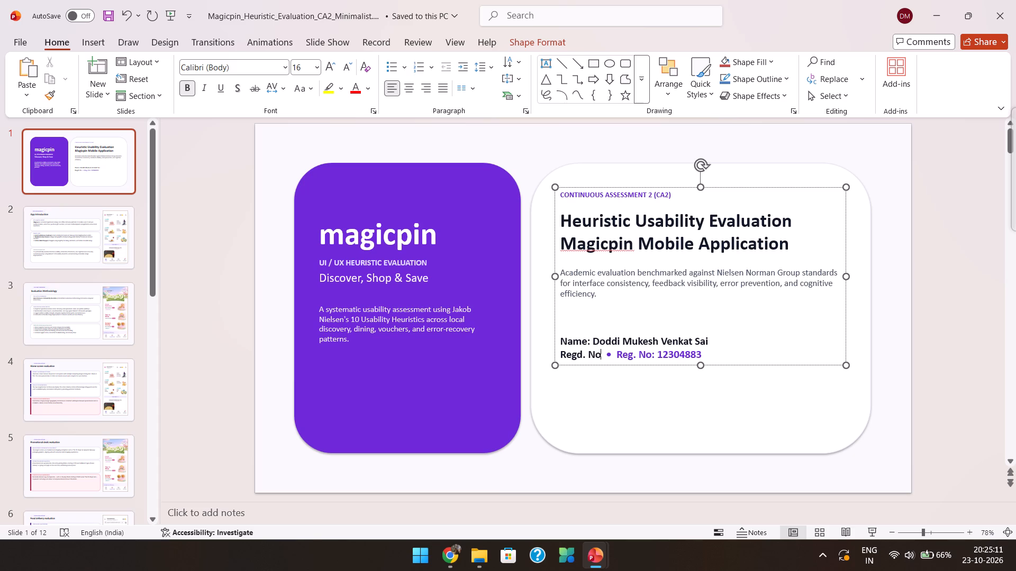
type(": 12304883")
Start another line below the registration number with the label "Roll No.: ".
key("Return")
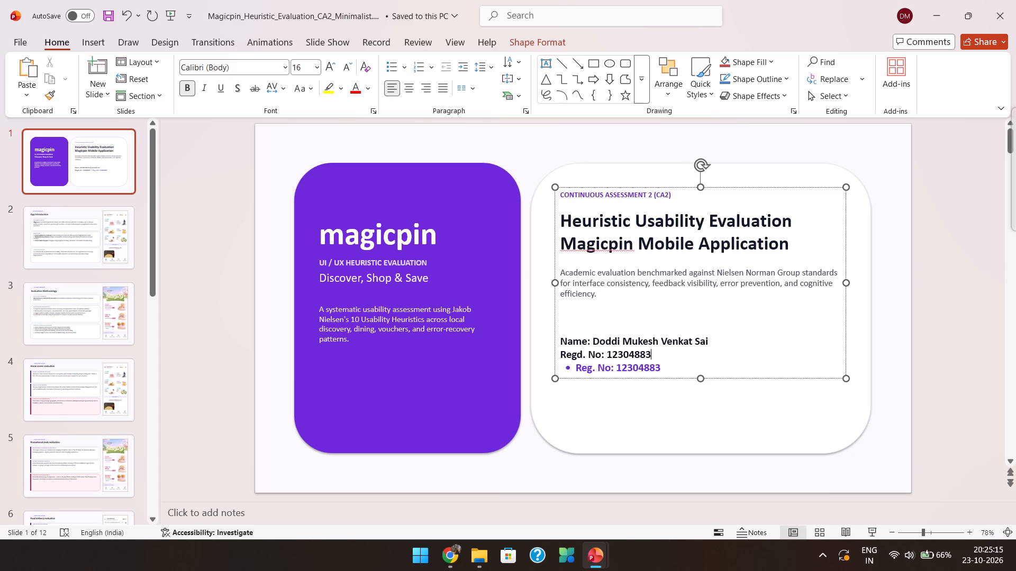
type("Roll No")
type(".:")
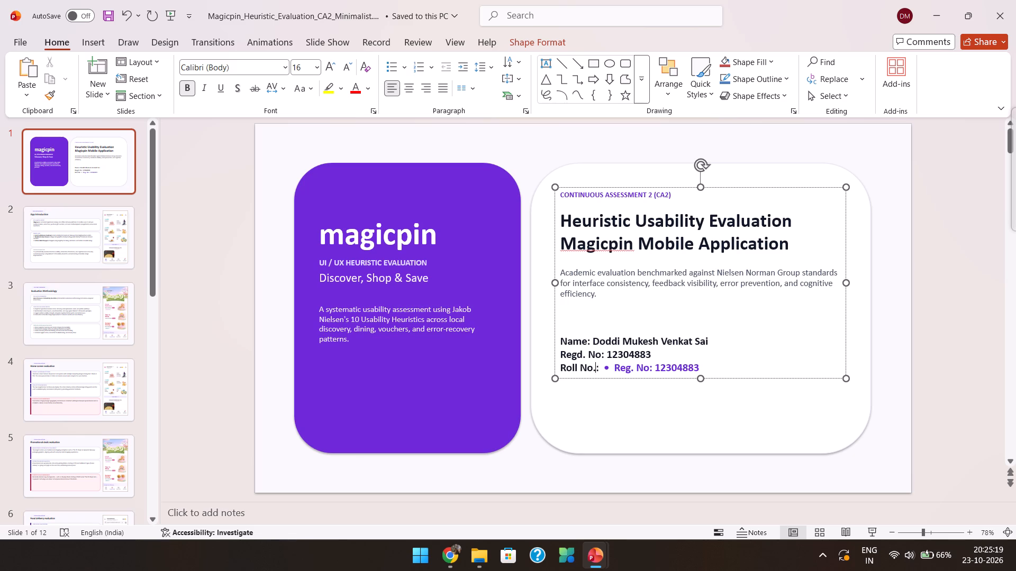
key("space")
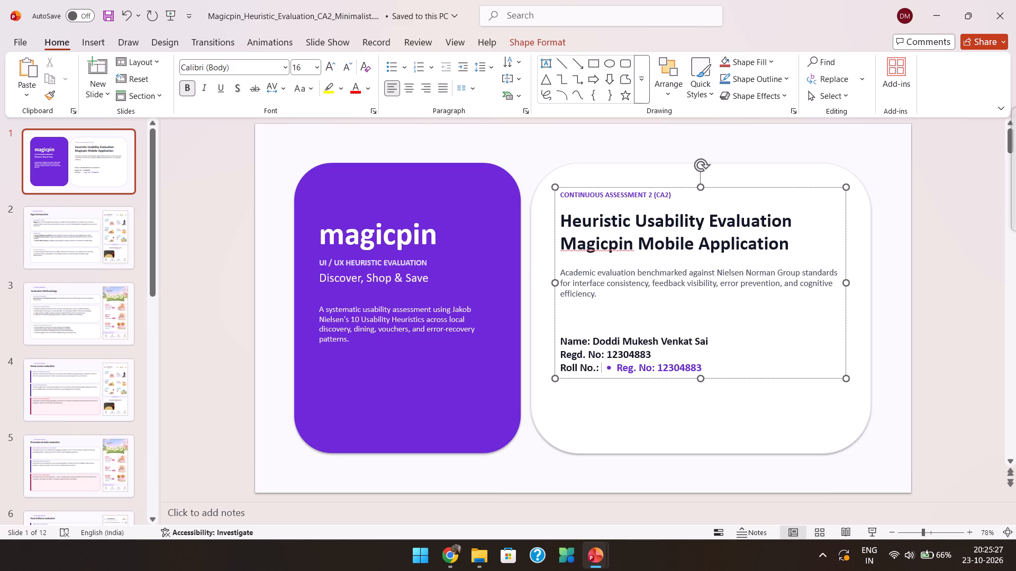
Delete the old purple bulleted "Reg. No" text that follows the roll number label.
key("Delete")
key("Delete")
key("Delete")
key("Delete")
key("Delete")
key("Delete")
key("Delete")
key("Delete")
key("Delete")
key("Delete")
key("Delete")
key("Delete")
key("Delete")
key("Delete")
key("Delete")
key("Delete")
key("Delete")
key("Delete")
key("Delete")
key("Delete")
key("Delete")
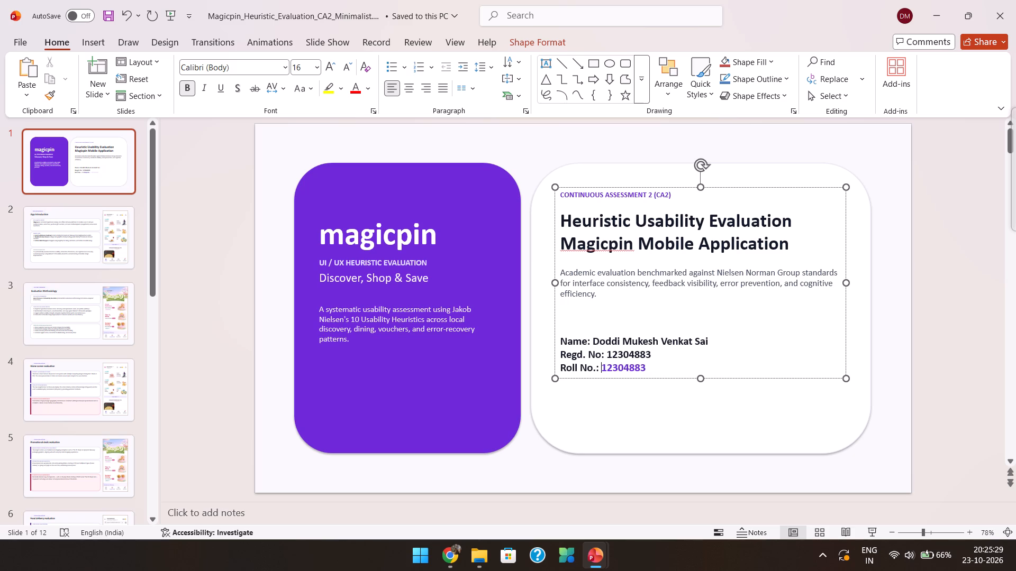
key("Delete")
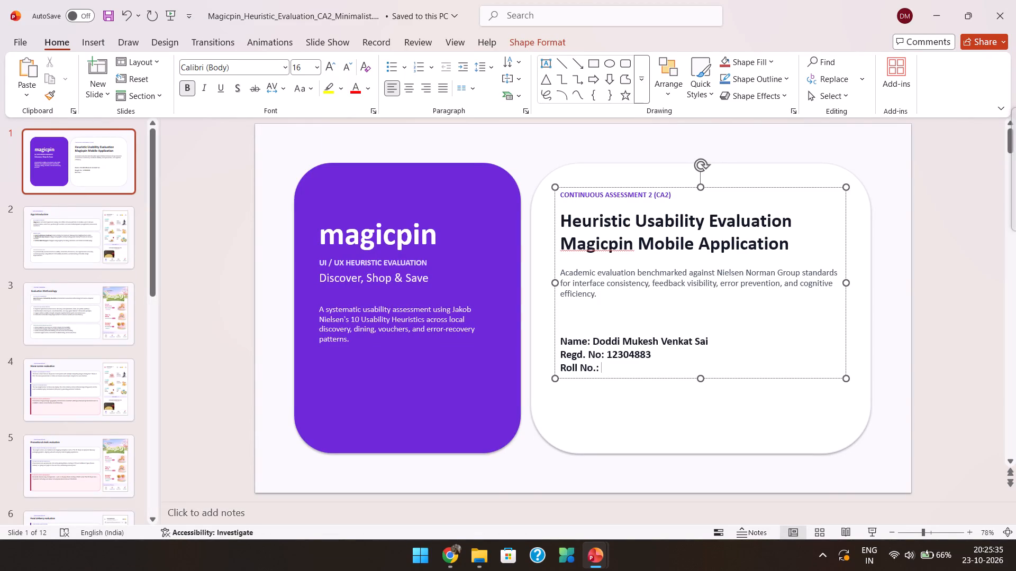
Enter the roll number and remove the period from its label so it reads "Roll No:".
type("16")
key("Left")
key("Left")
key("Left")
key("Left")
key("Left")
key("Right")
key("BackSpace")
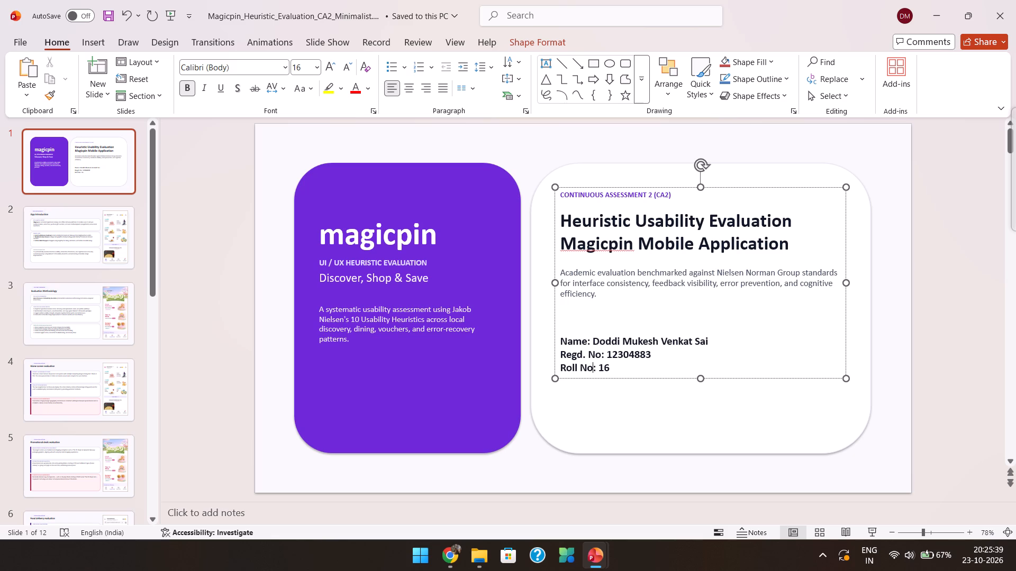
left_click(950, 320)
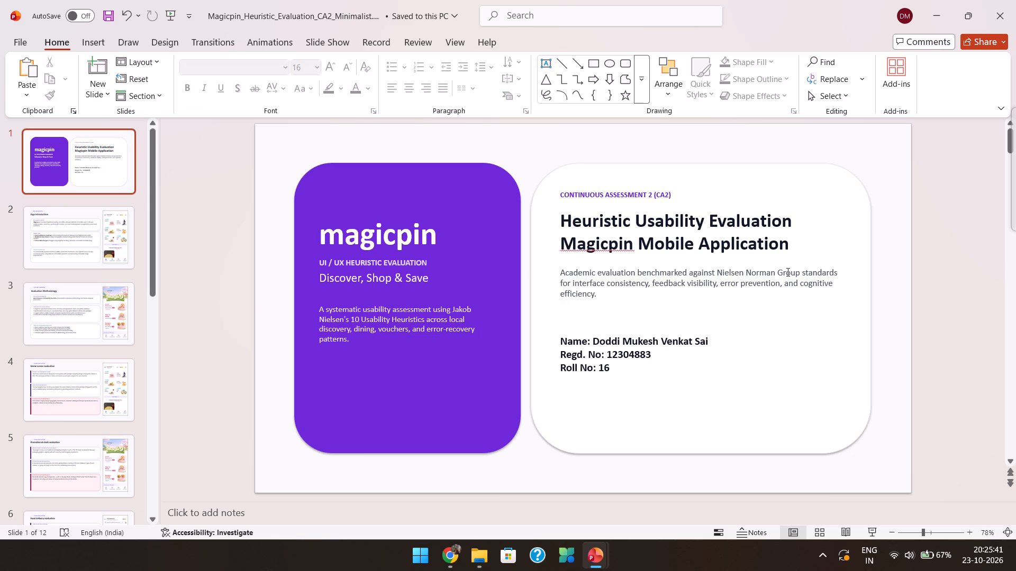
Delete the "CONTINUOUS ASSESSMENT 2 (CA2)" label above the title slide's main heading.
left_click(671, 196)
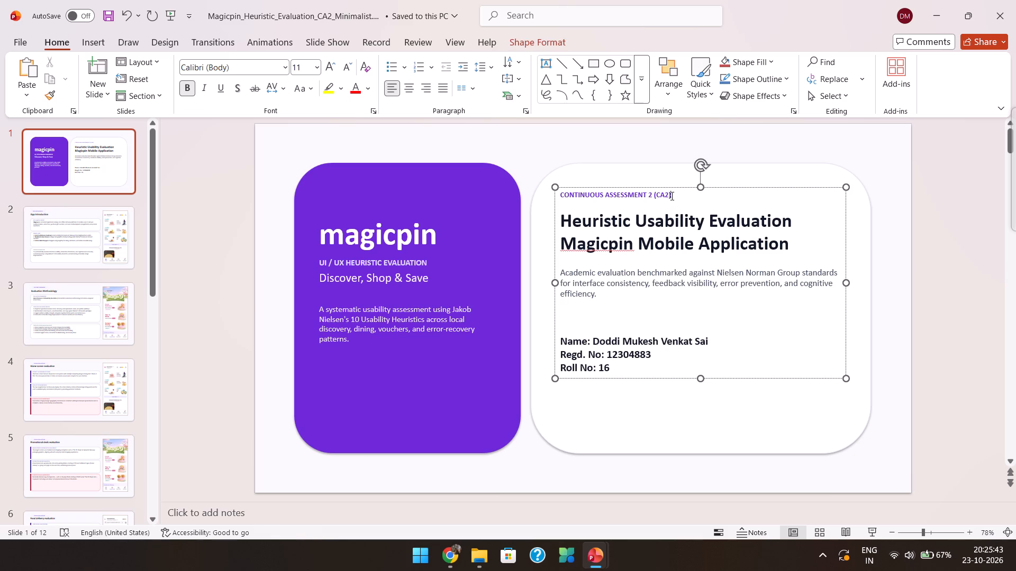
key("BackSpace")
key("BackSpace")
key("BackSpace")
key("BackSpace")
key("BackSpace")
key("BackSpace")
key("BackSpace")
key("BackSpace")
key("BackSpace")
key("BackSpace")
key("BackSpace")
key("BackSpace")
key("BackSpace")
key("BackSpace")
key("BackSpace")
key("BackSpace")
key("BackSpace")
key("BackSpace")
key("BackSpace")
key("BackSpace")
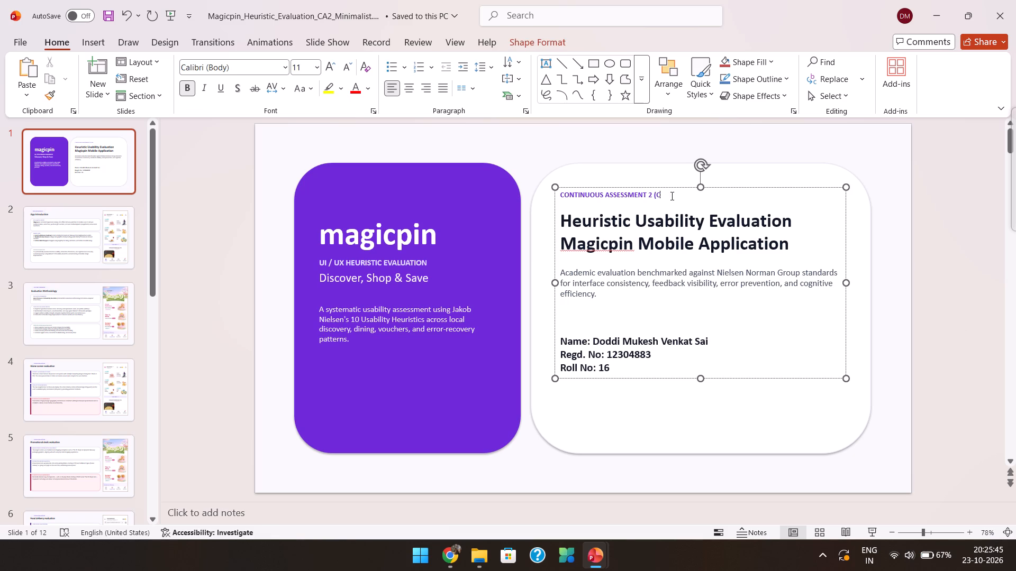
key("ctrl+BackSpace")
key("BackSpace")
key("ctrl+BackSpace")
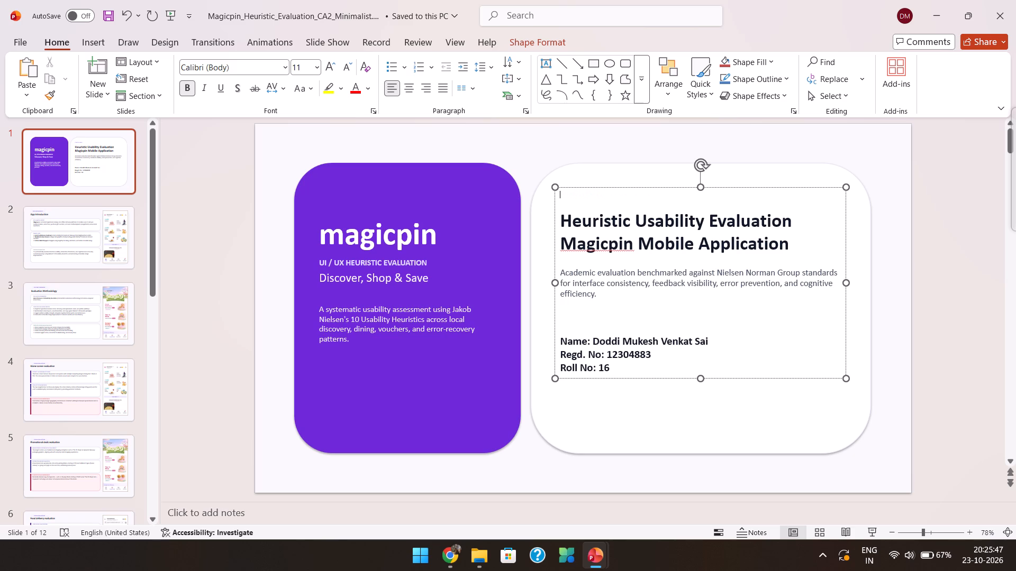
left_click(910, 248)
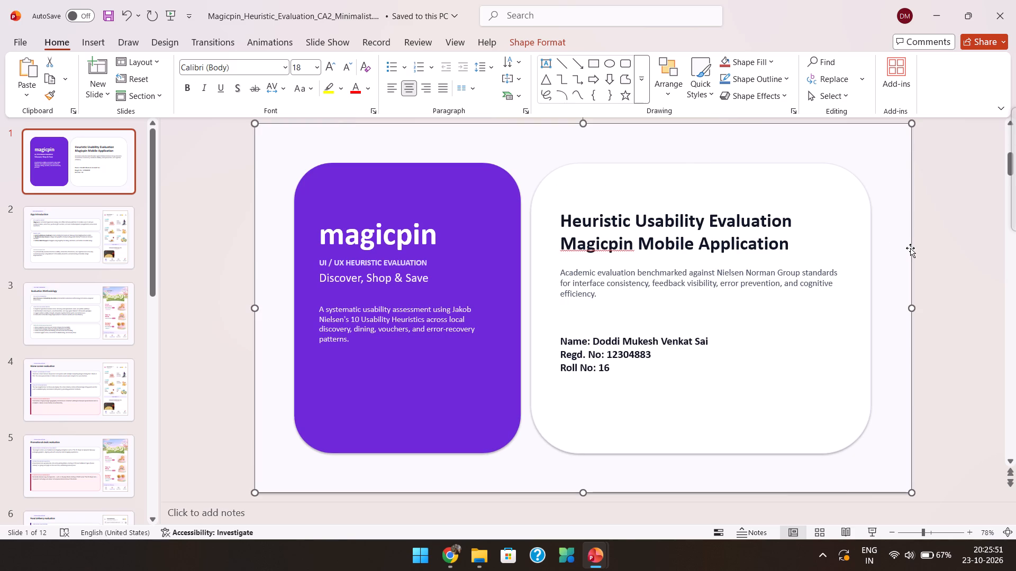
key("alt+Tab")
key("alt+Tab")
Cut the purple magicpin card together with its text box from the title slide.
left_click(949, 247)
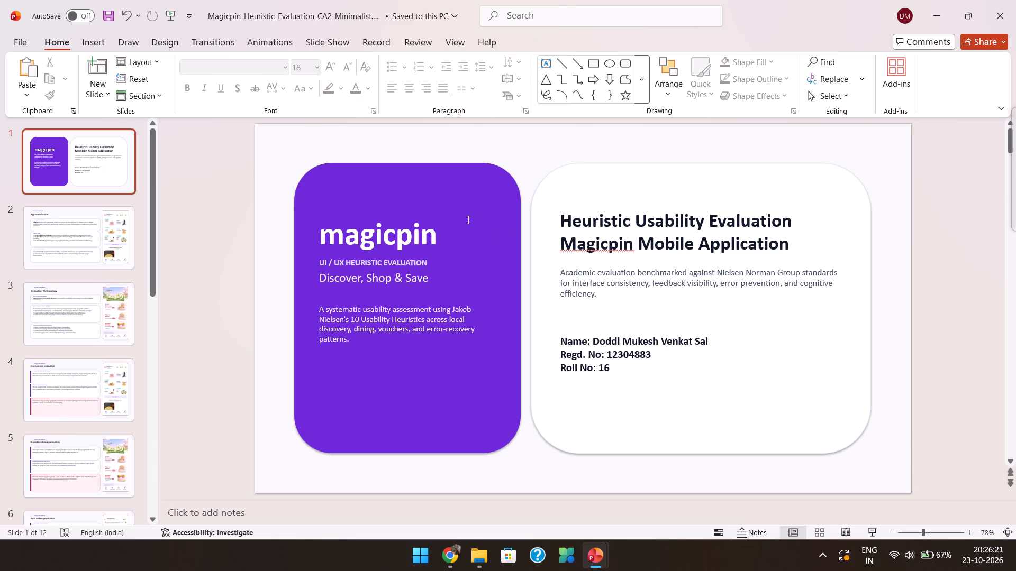
left_click(466, 219, "ctrl")
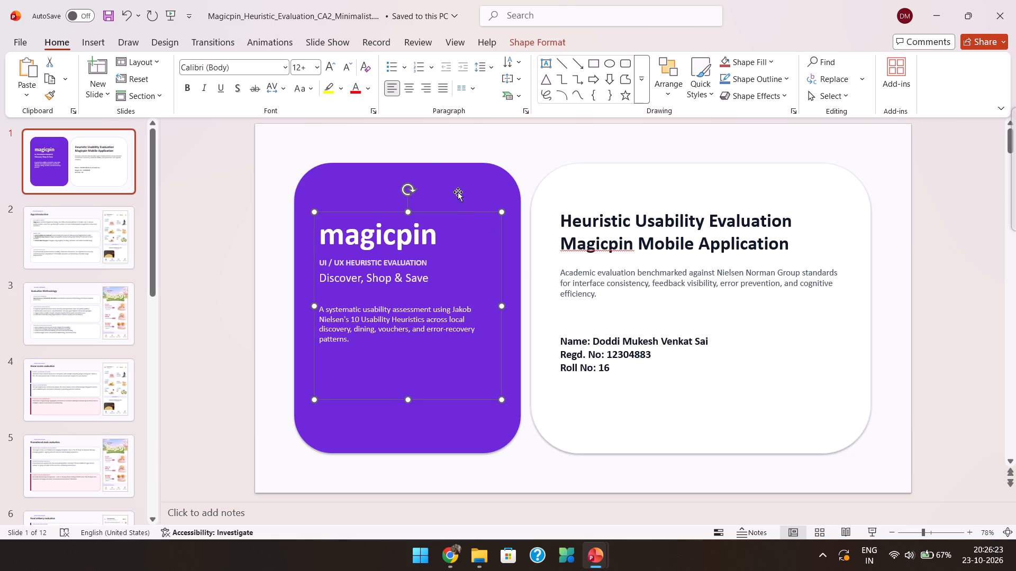
left_click(432, 176, "ctrl")
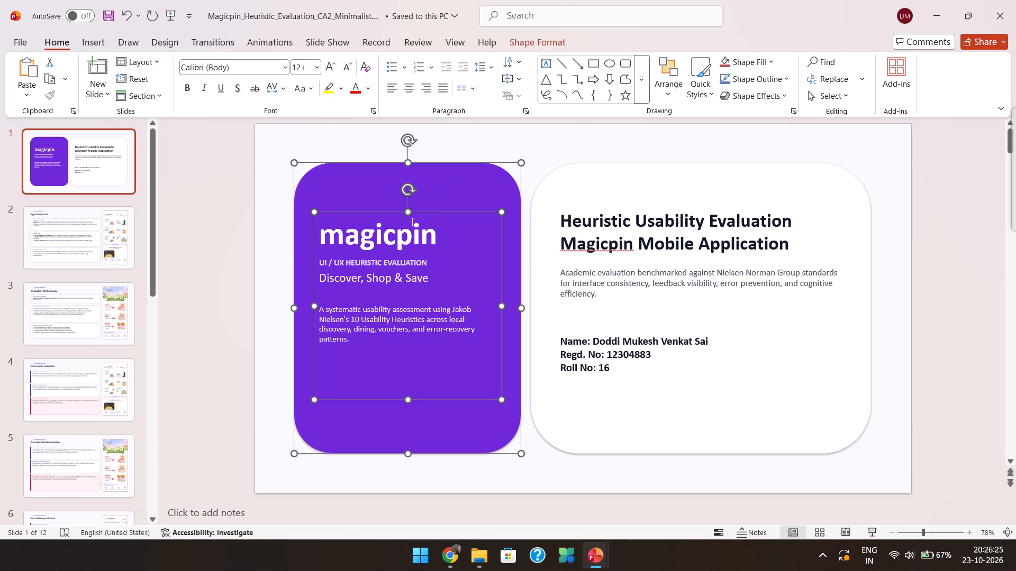
left_click(411, 229, "ctrl")
left_click(399, 272, "ctrl")
left_click(384, 333, "ctrl")
key("ctrl+x")
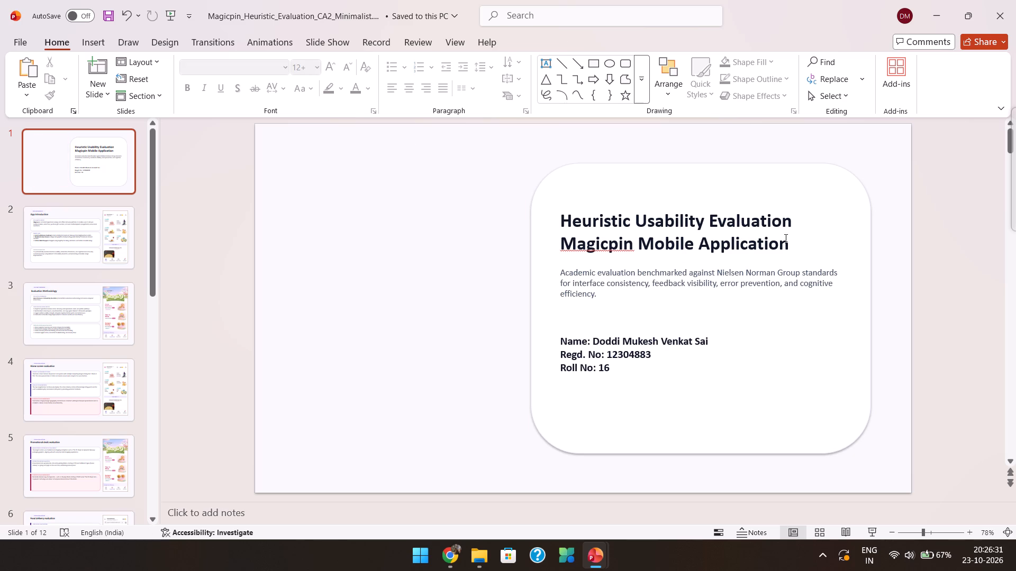
left_click(227, 271)
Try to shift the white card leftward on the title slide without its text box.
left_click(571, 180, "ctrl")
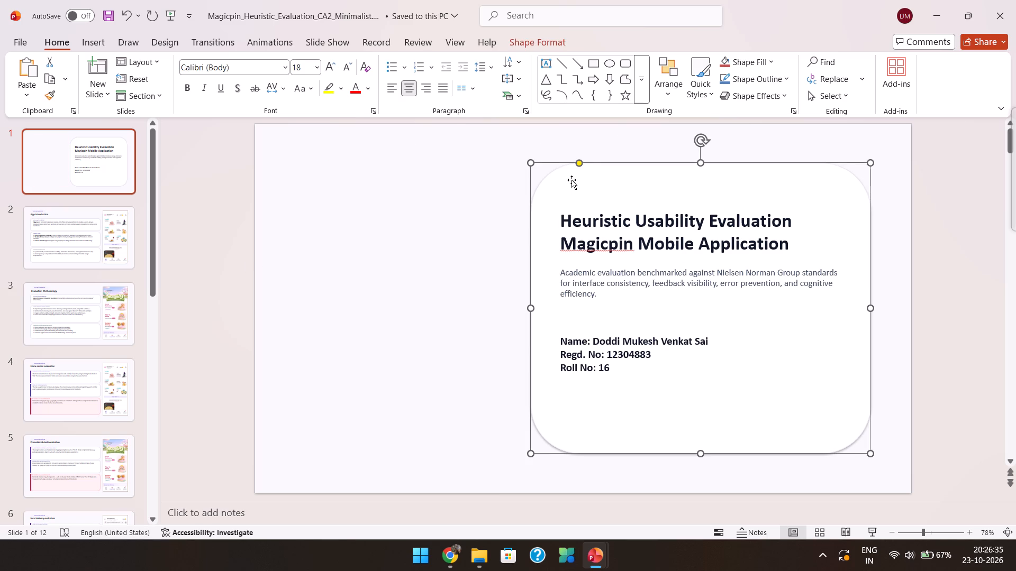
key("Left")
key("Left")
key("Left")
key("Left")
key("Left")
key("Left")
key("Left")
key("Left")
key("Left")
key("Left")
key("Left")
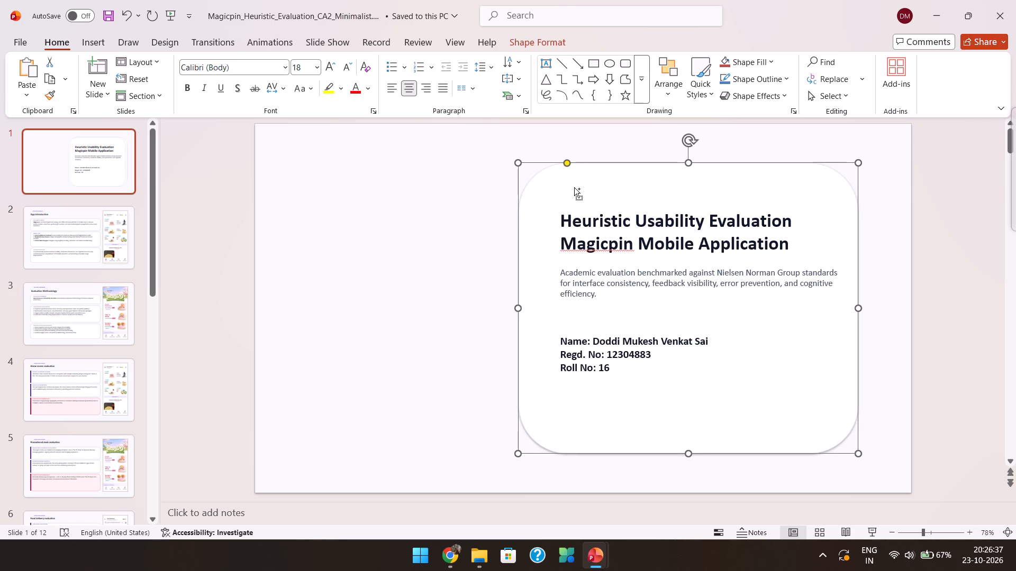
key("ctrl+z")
Move the white card together with its heading and student details text to the left side of the title slide.
left_click(594, 228, "ctrl")
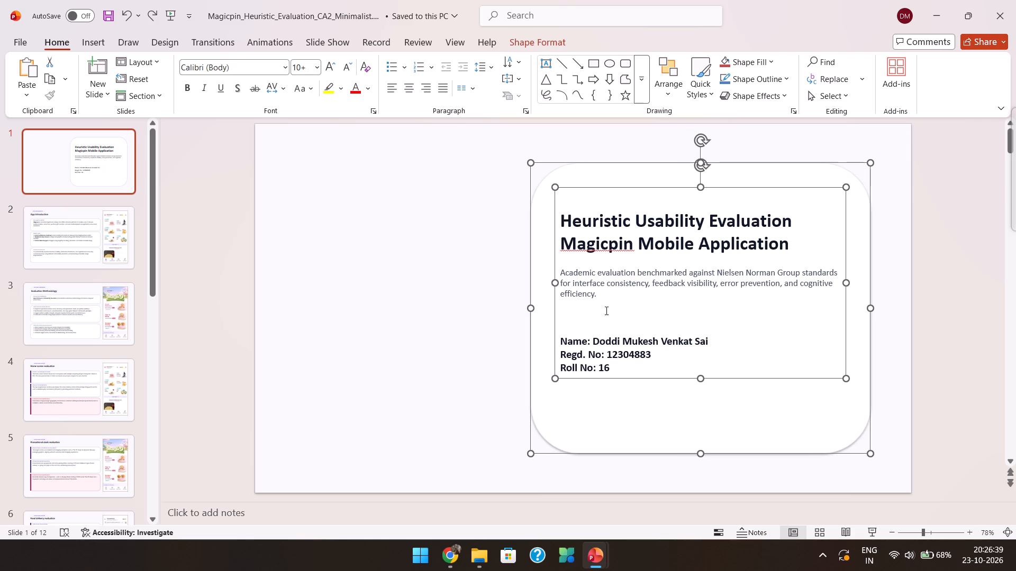
key("Left")
key("Left")
key("Left")
key("Left")
key("Left")
key("Left")
key("Left")
key("Left")
key("Left")
key("Left")
key("Left")
key("Left")
key("Left")
key("Left")
key("Left")
key("Left")
key("Left")
key("Left")
key("Left")
key("Left")
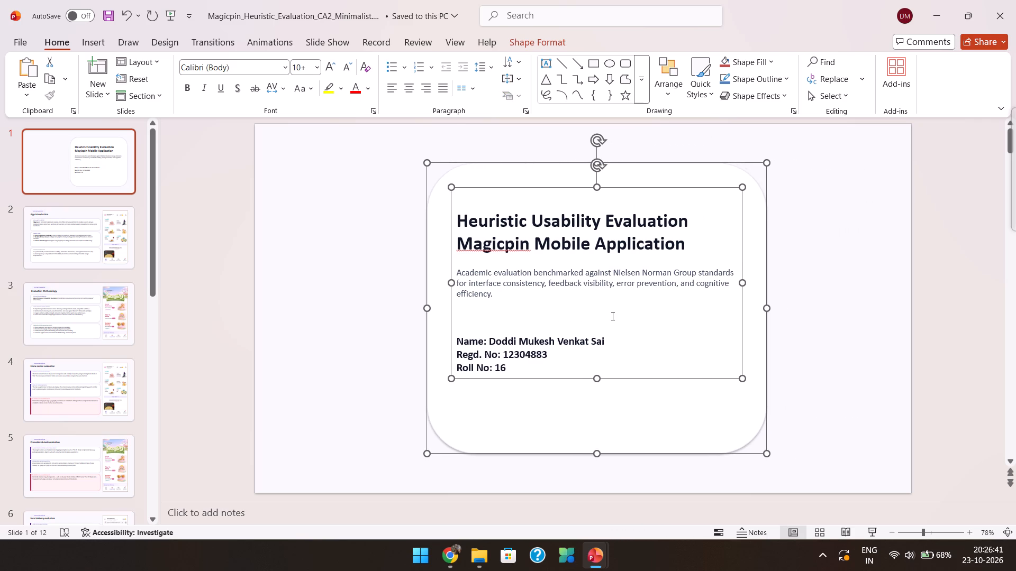
key("Left")
key("Left")
key("Left")
key("Left")
key("Left")
key("Left")
key("Left")
key("Left")
key("Left")
key("Left")
key("Left")
key("Left")
key("Left")
key("Left")
key("Left")
key("Left")
key("Left")
key("Left")
key("Left")
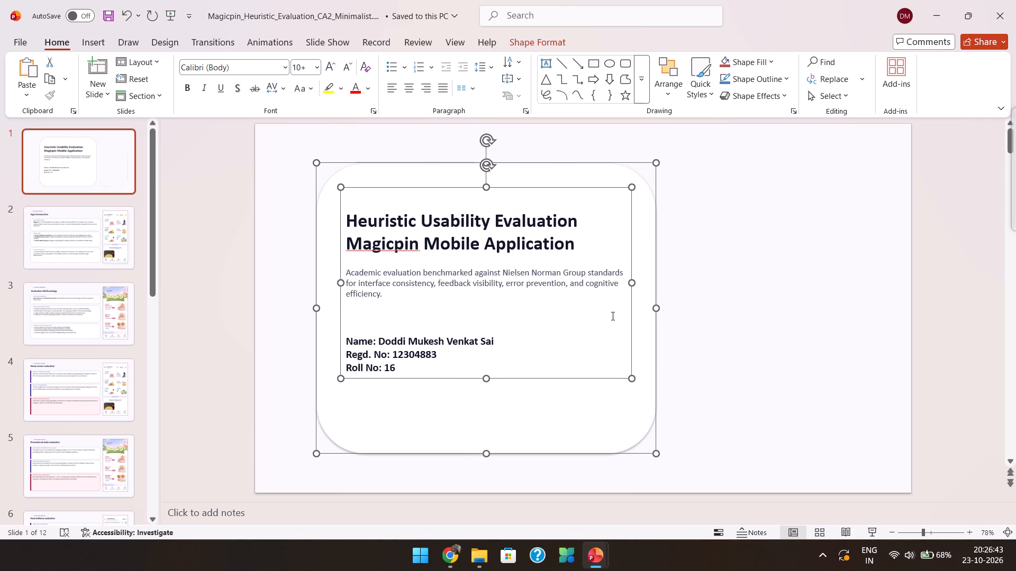
key("Left")
key("Left")
key("Left")
key("Left")
key("Left")
key("Left")
key("Left")
key("Left")
key("Left")
key("Left")
key("Left")
key("Left")
key("Left")
key("Left")
key("Left")
key("Left")
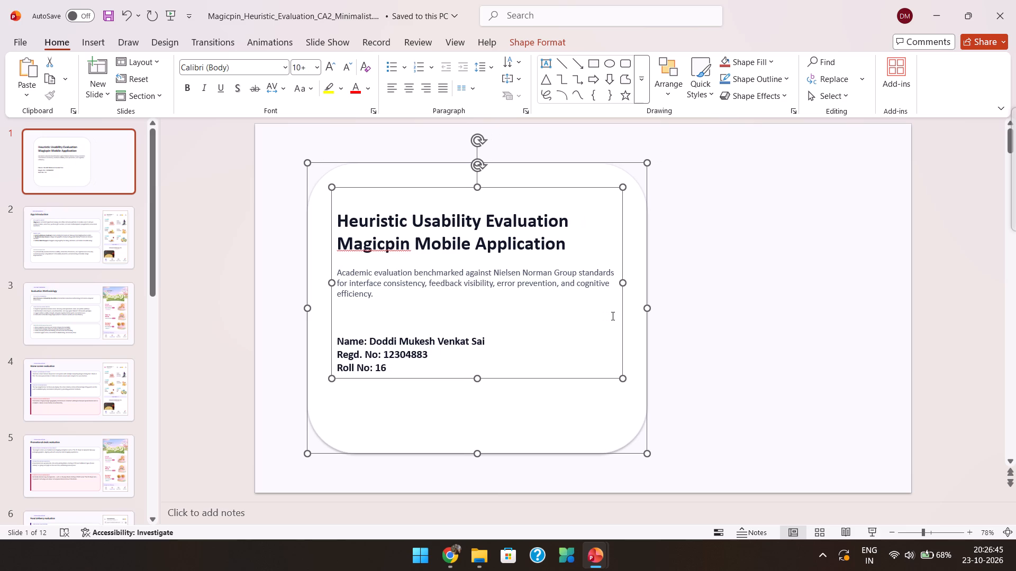
key("Left")
key("Left")
key("Left")
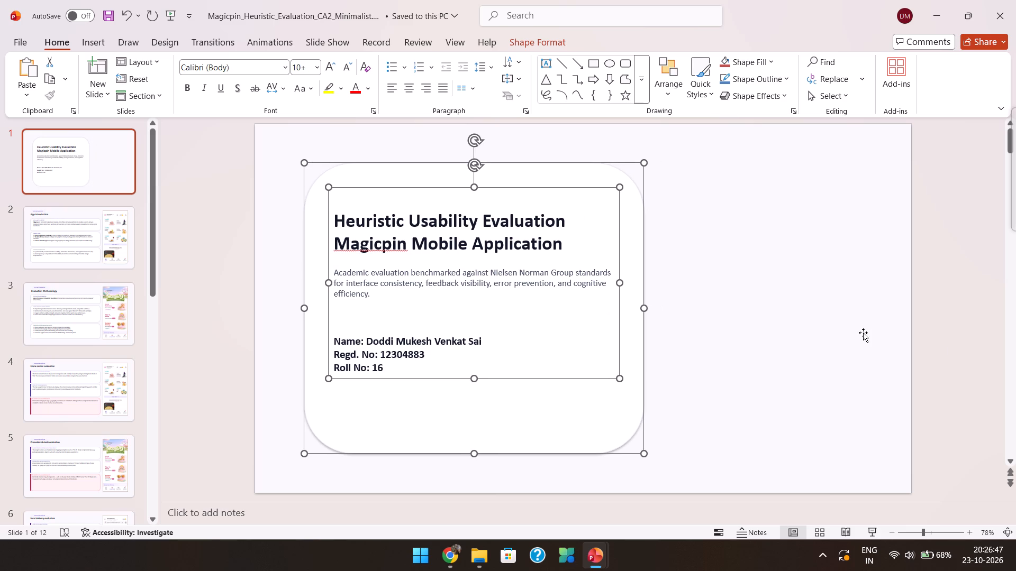
Paste the purple magicpin card with its text and move it beside the white card, on the slide's right side.
left_click(863, 333)
key("ctrl+v")
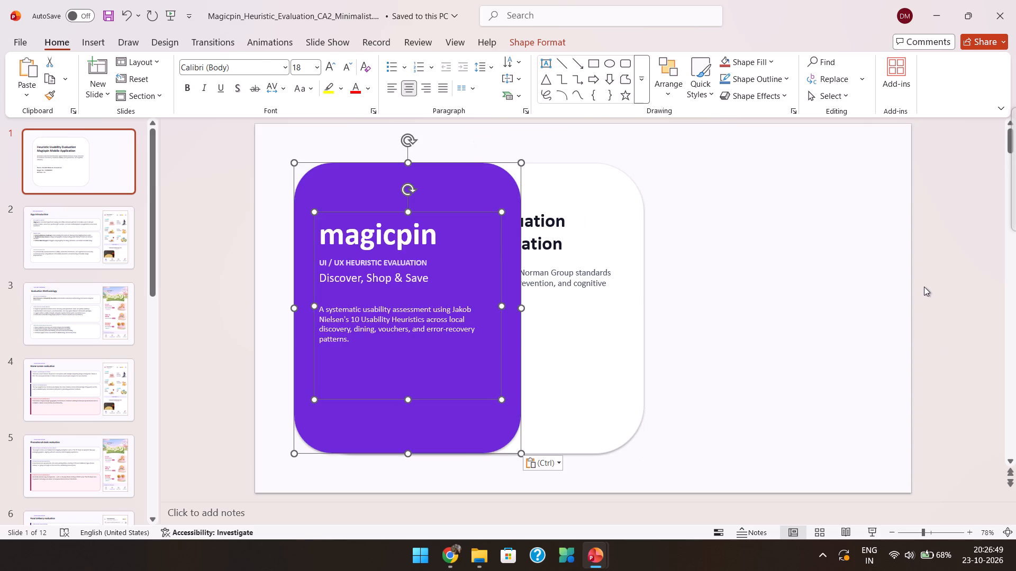
key("Right")
key("Right")
key("Right")
key("Right")
key("Right")
key("Right")
key("Right")
key("Right")
key("Right")
key("Right")
key("Right")
key("Right")
key("Right")
key("Right")
key("Right")
key("Right")
key("Right")
key("Right")
key("Right")
key("Right")
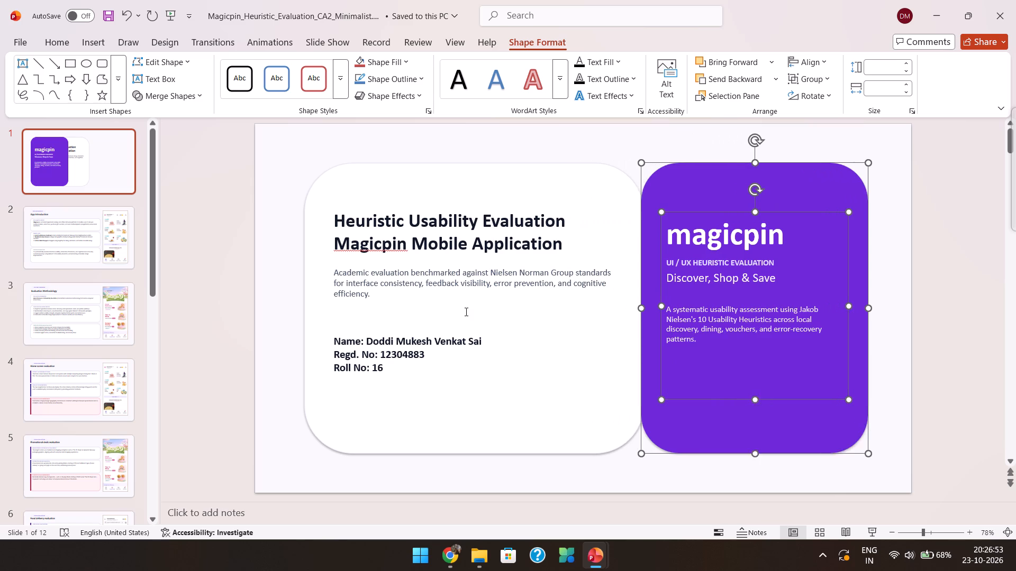
key("Right")
key("Right")
key("Right")
key("Right")
key("Right")
key("Right")
key("Right")
key("Right")
key("Right")
key("Right")
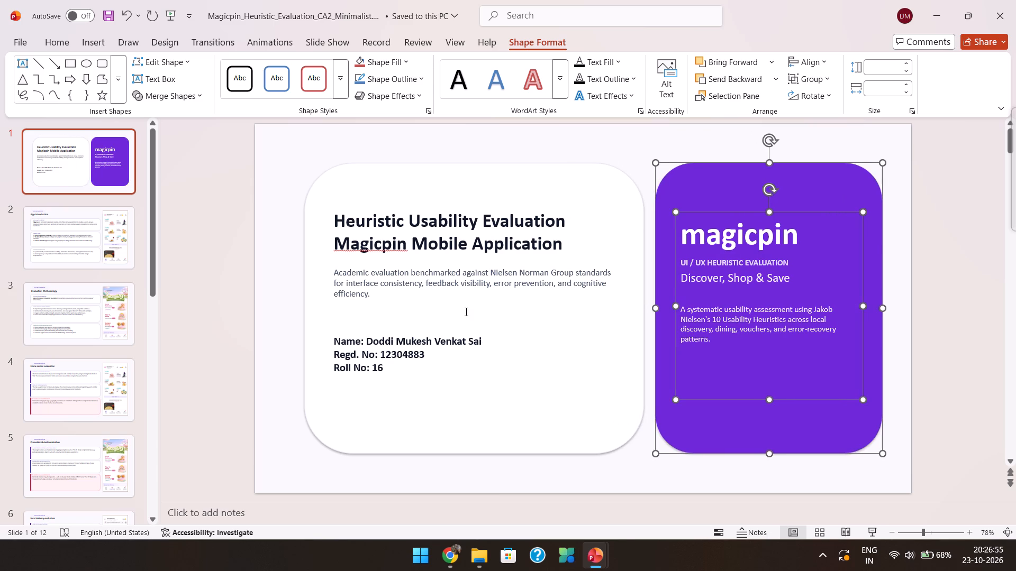
key("Right")
key("Right")
key("Right")
key("Right")
key("Right")
key("Right")
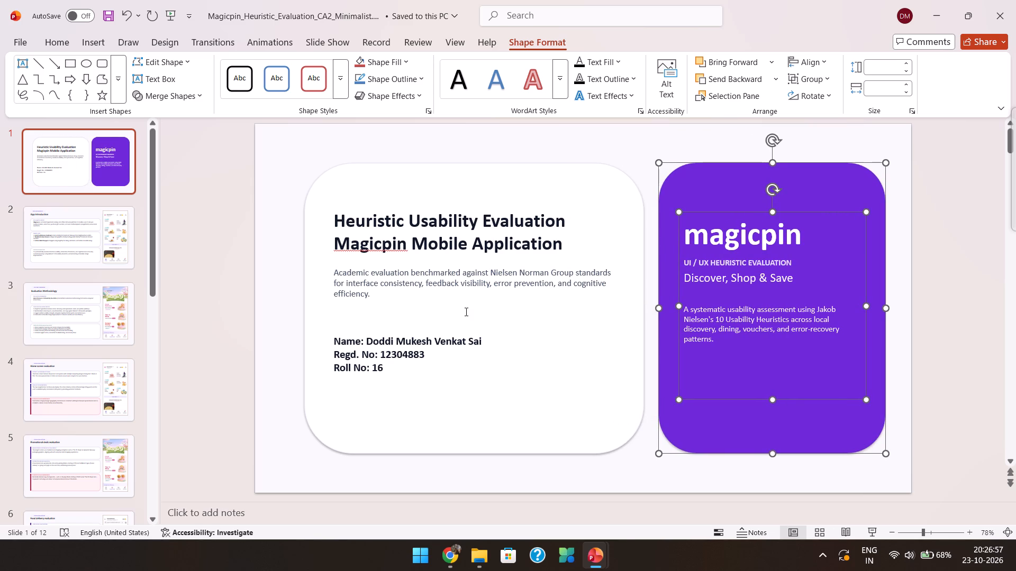
key("Left")
key("Left")
key("Left")
key("Left")
key("Left")
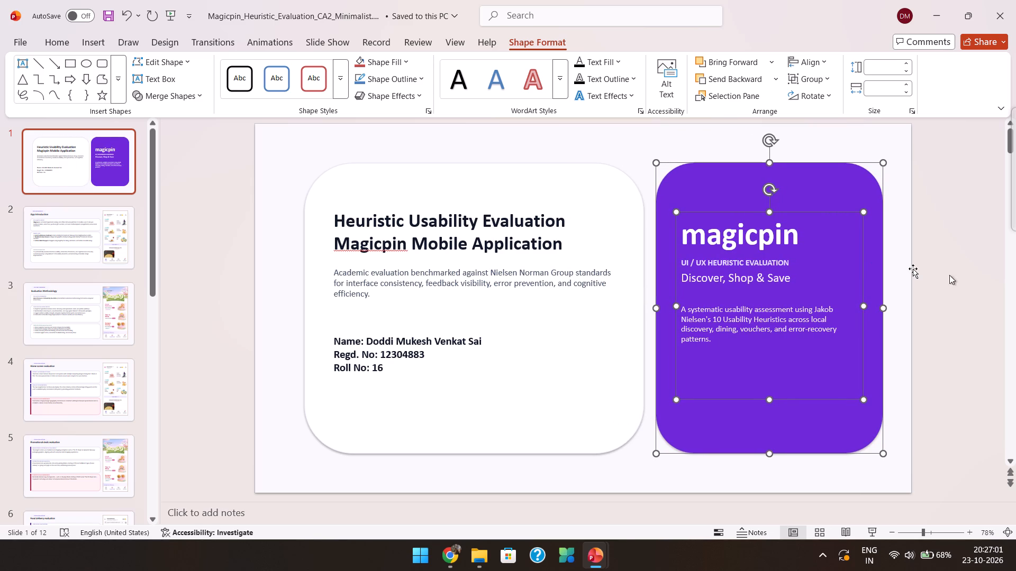
Shift the white card and its text slightly further left, widening the gap to the purple card.
left_click(963, 279)
left_click(434, 201, "ctrl")
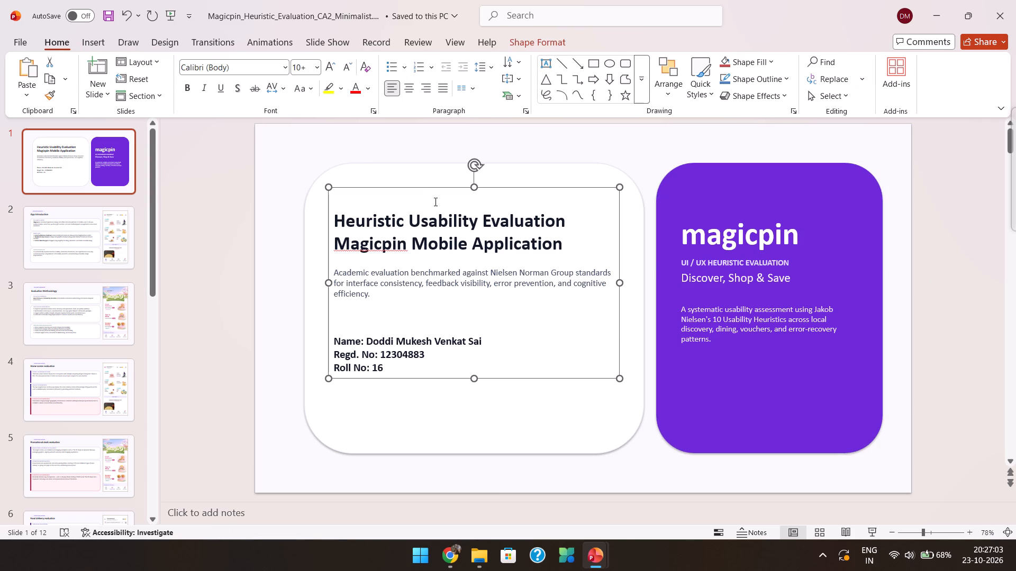
left_click(396, 420, "ctrl")
key("Left")
key("Left")
key("Left")
key("Left")
key("Left")
key("Left")
key("Left")
key("Left")
key("Left")
key("Left")
key("Left")
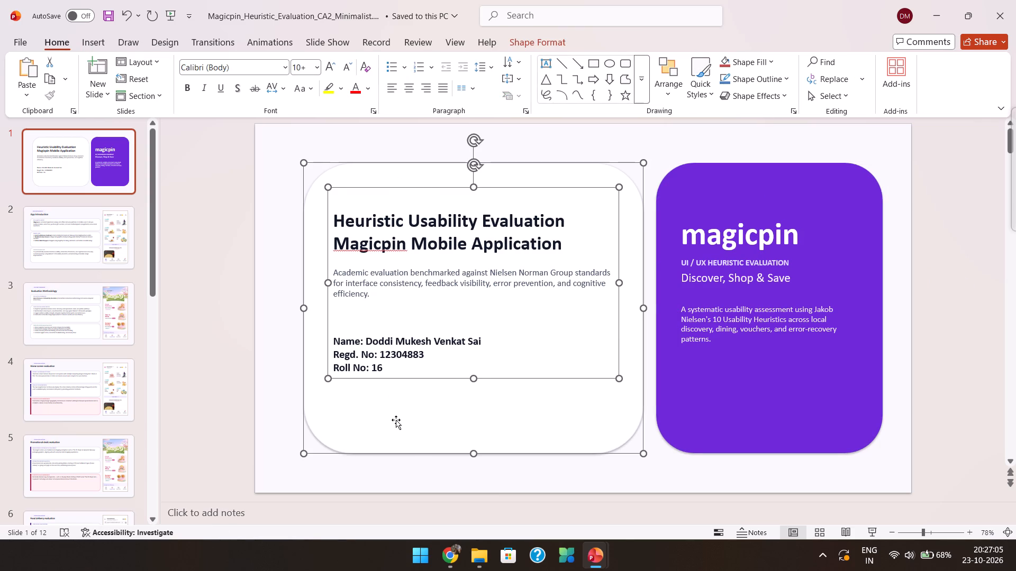
key("Left")
key("Left")
key("Left")
key("Left")
key("Left")
key("Left")
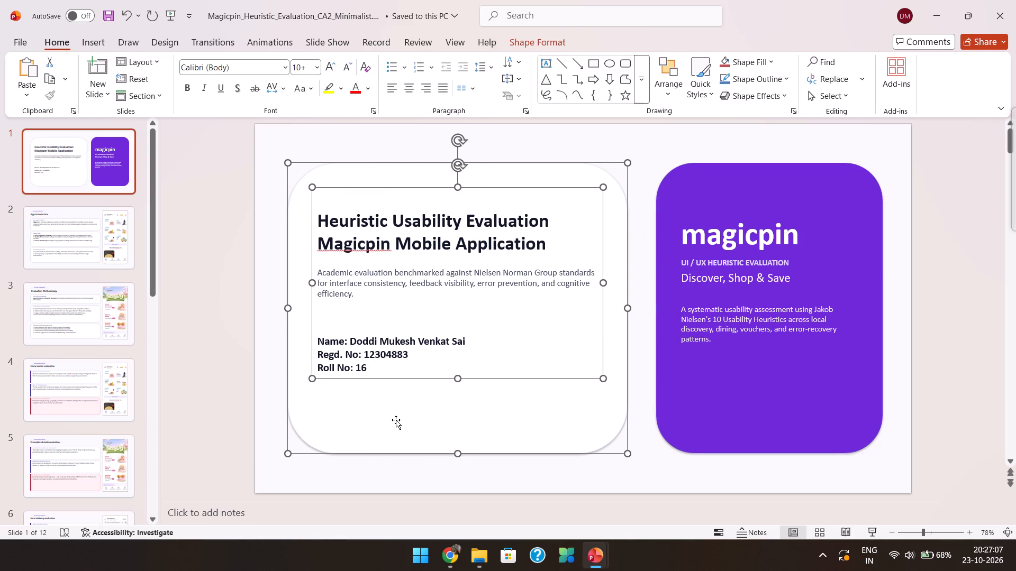
key("Left")
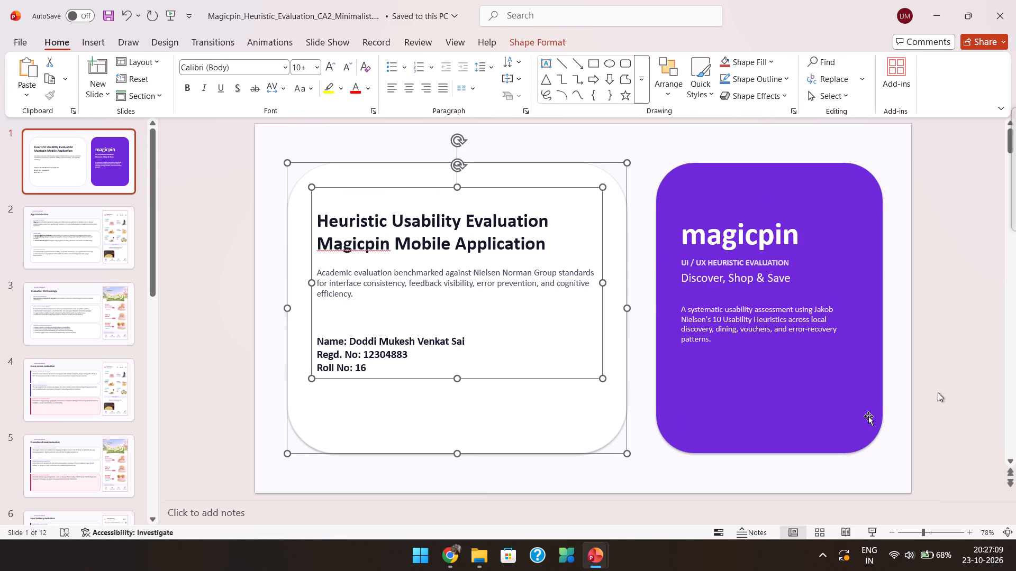
Nudge the purple card and its text slightly left so the title slide's outer margins look balanced.
left_click(938, 392)
left_click(823, 202, "ctrl")
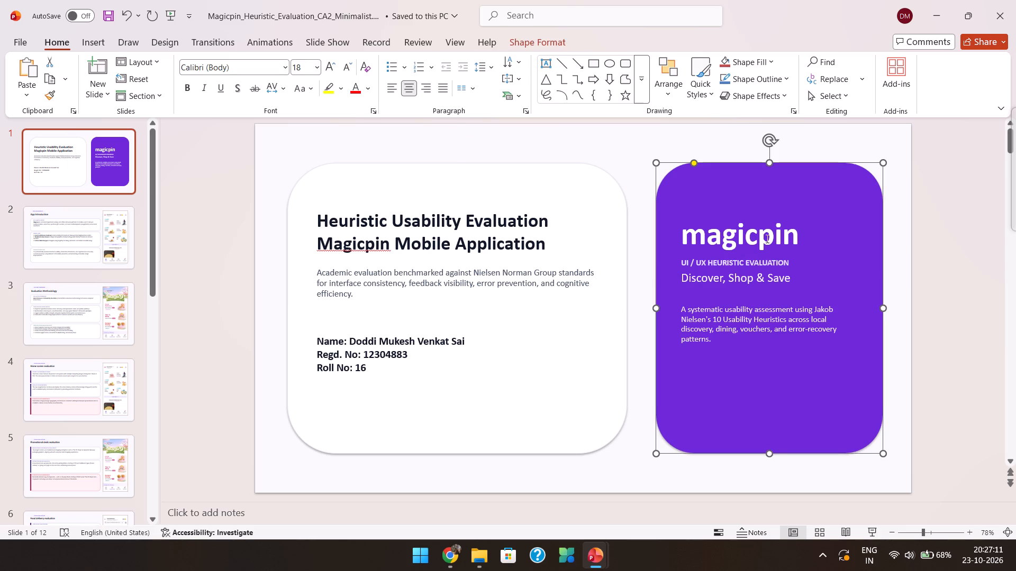
left_click(766, 241, "ctrl")
key("Left")
key("Left")
key("Left")
key("Left")
key("Left")
key("Left")
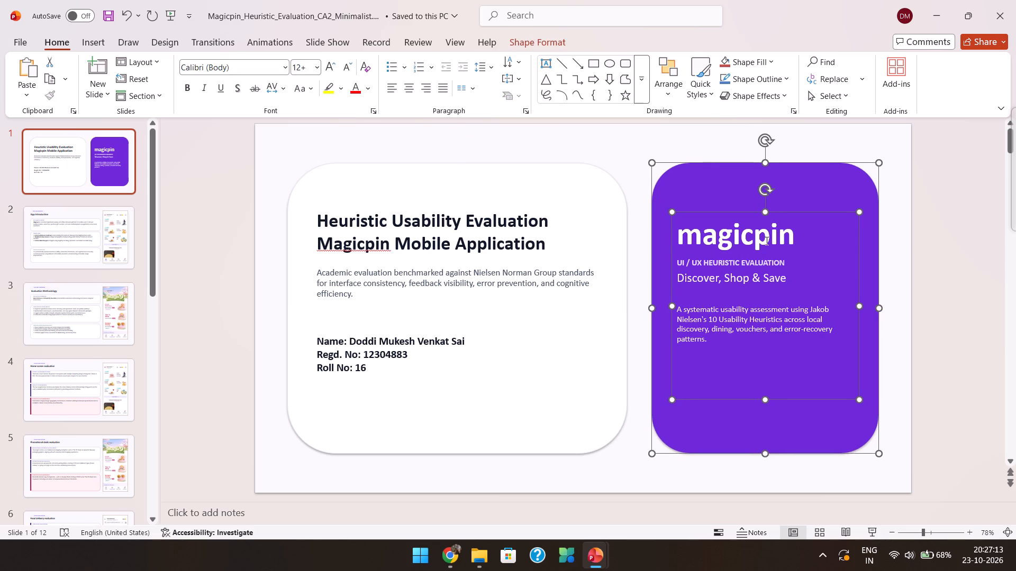
key("Right")
key("Right")
key("Right")
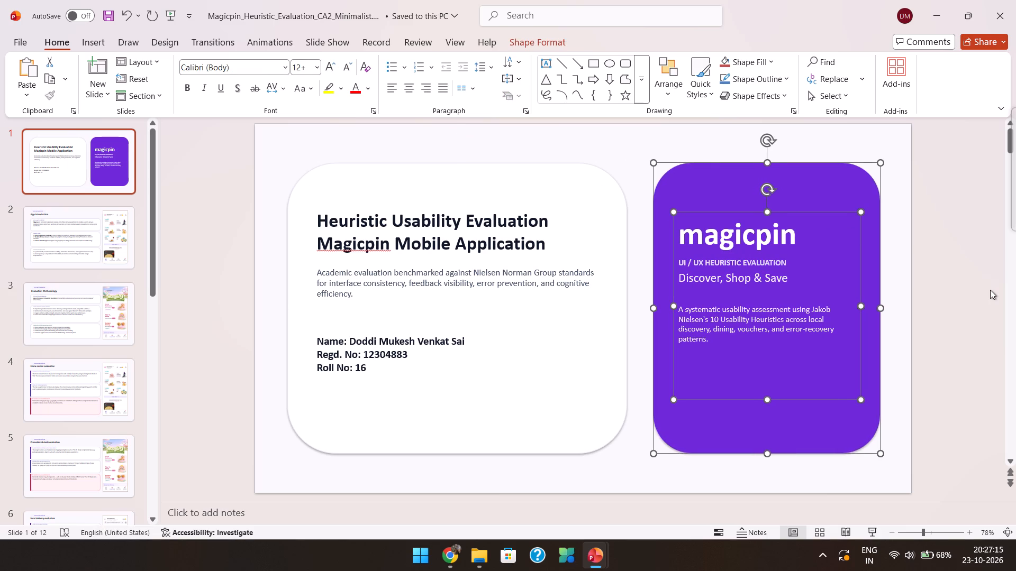
left_click(990, 291)
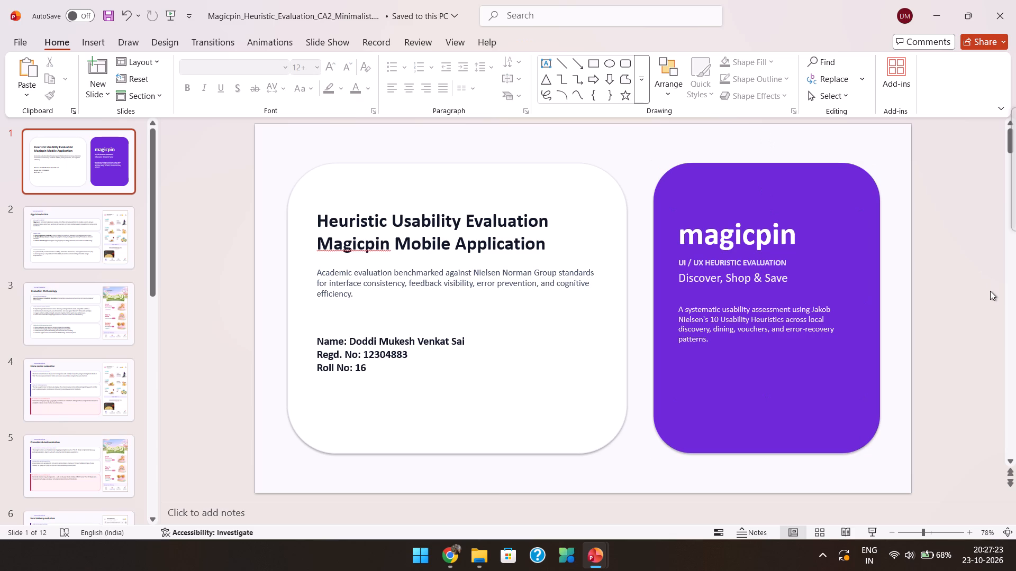
Delete the academic evaluation description paragraph beneath the heading on the title slide's white card.
left_click_drag(357, 294, 316, 275)
key("BackSpace")
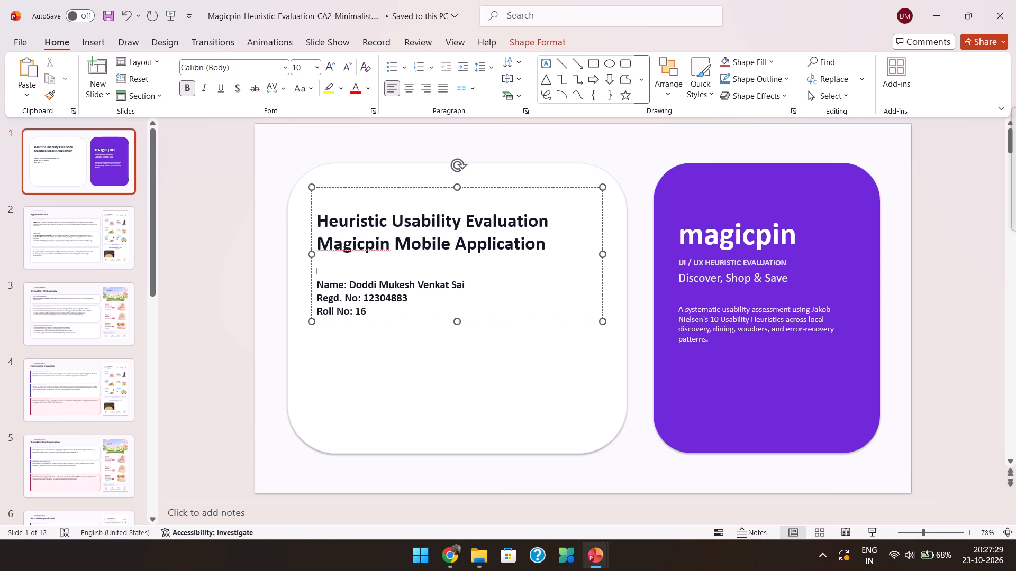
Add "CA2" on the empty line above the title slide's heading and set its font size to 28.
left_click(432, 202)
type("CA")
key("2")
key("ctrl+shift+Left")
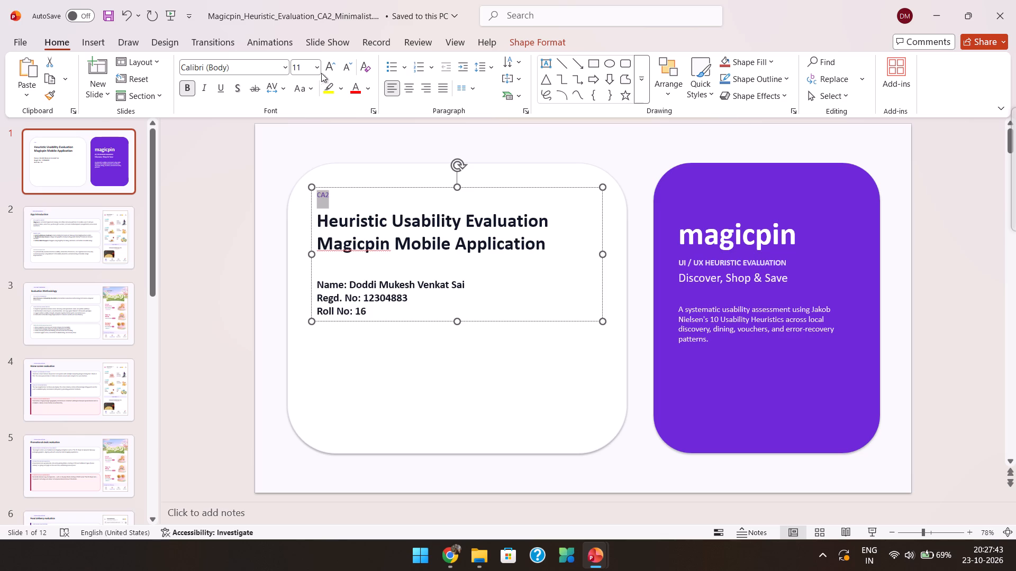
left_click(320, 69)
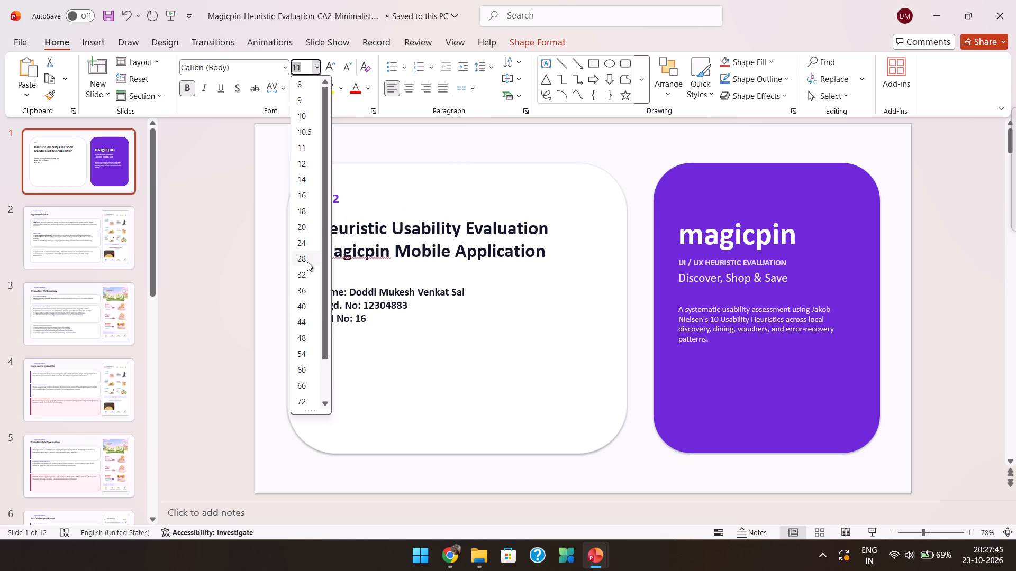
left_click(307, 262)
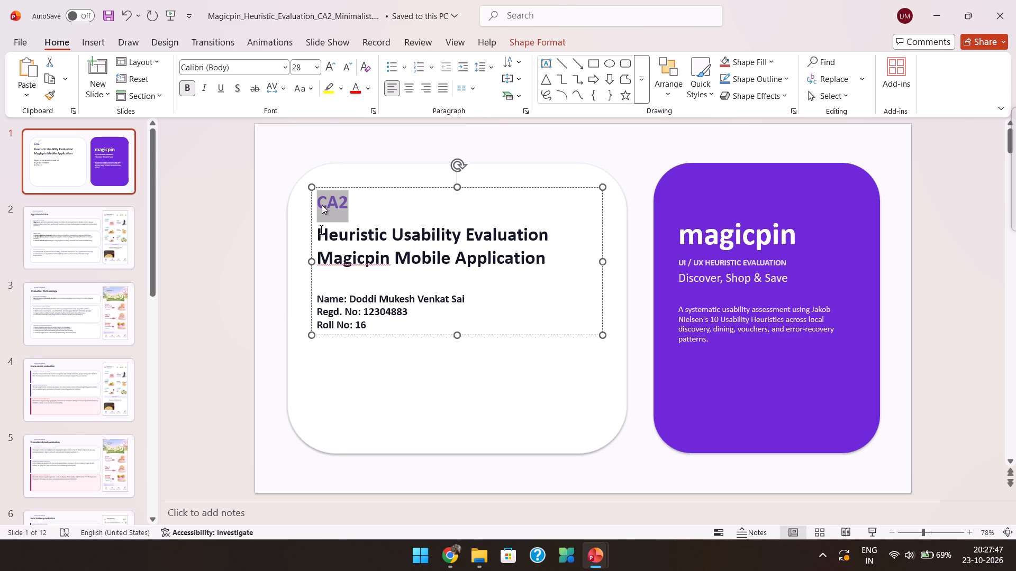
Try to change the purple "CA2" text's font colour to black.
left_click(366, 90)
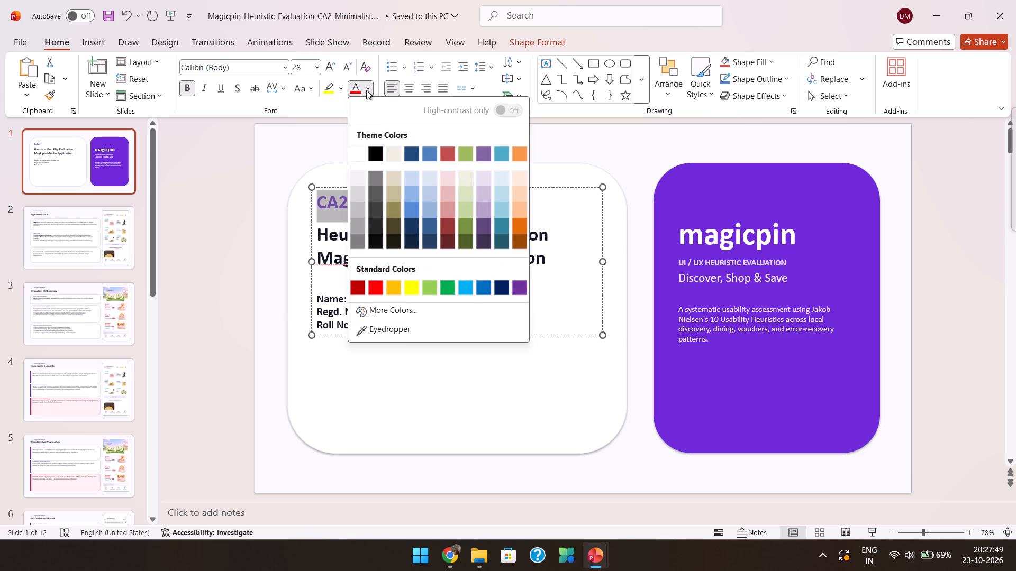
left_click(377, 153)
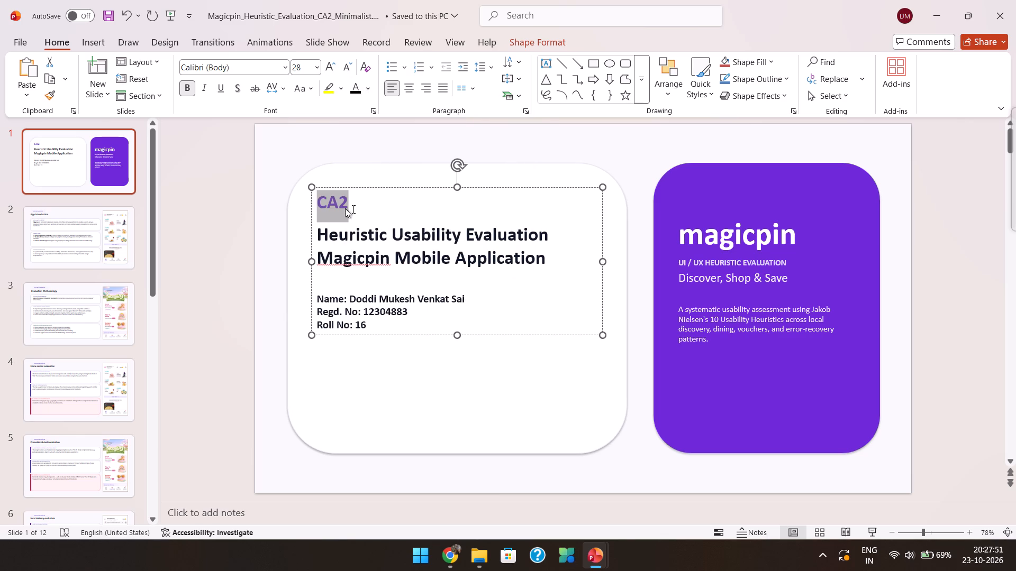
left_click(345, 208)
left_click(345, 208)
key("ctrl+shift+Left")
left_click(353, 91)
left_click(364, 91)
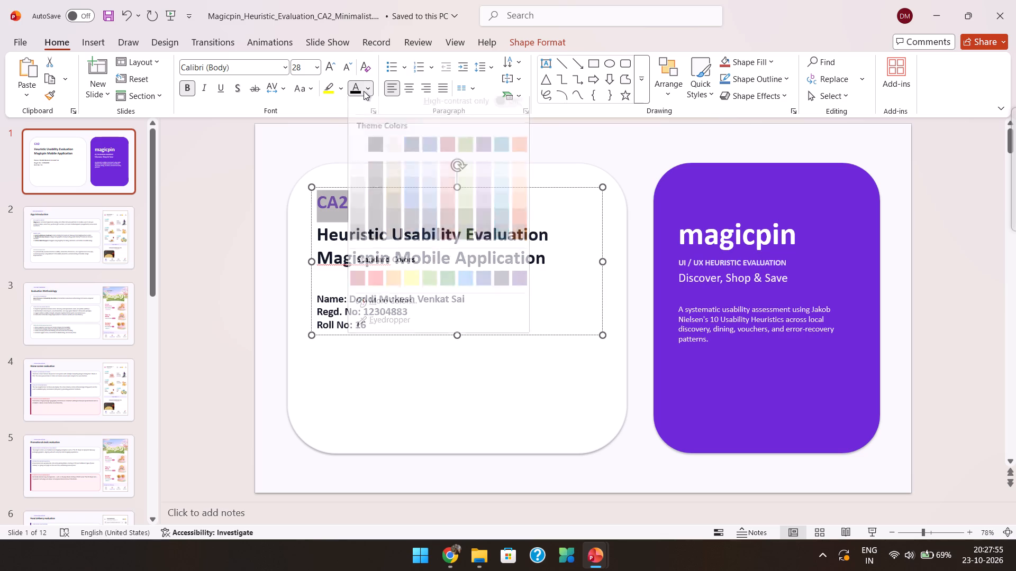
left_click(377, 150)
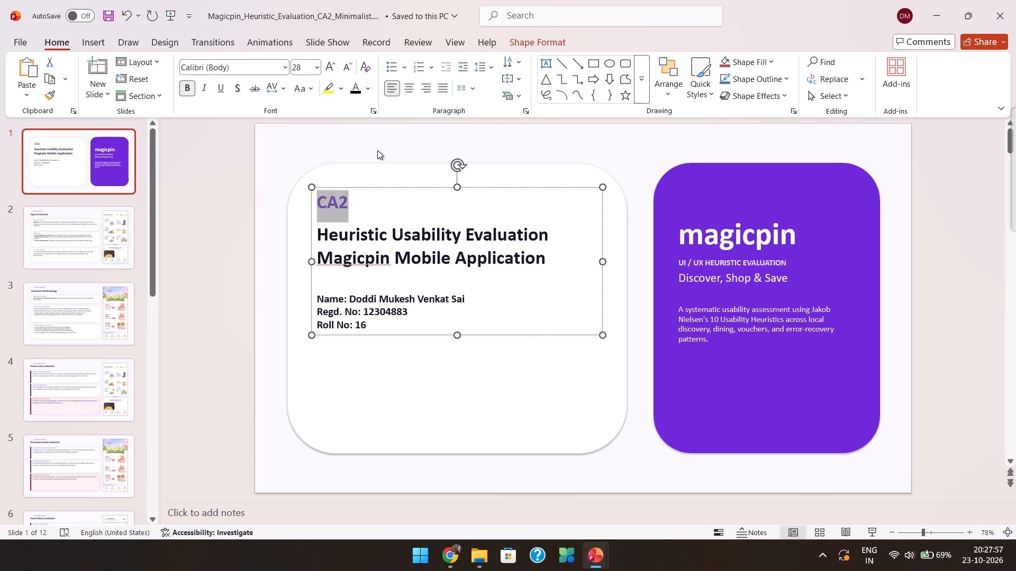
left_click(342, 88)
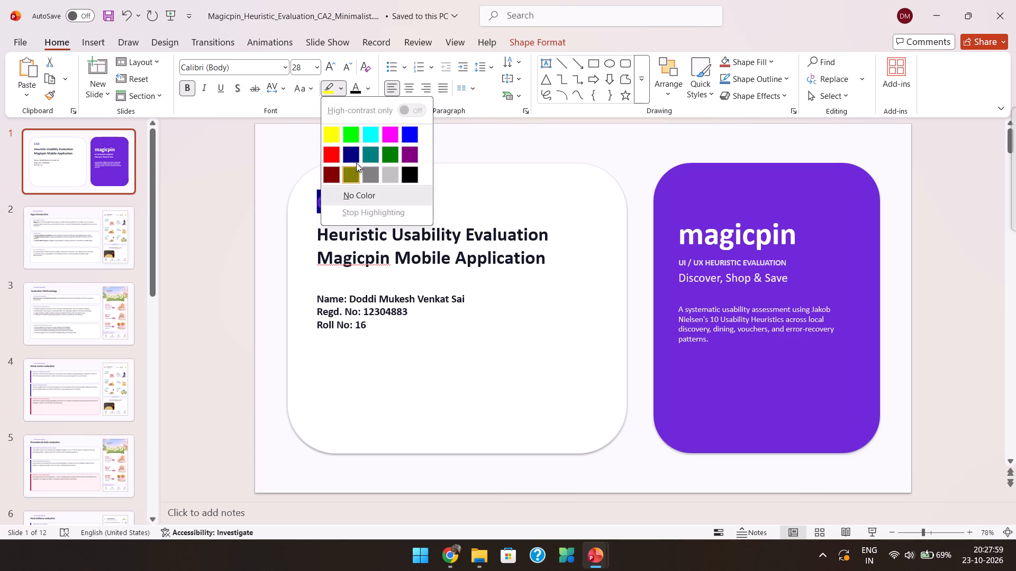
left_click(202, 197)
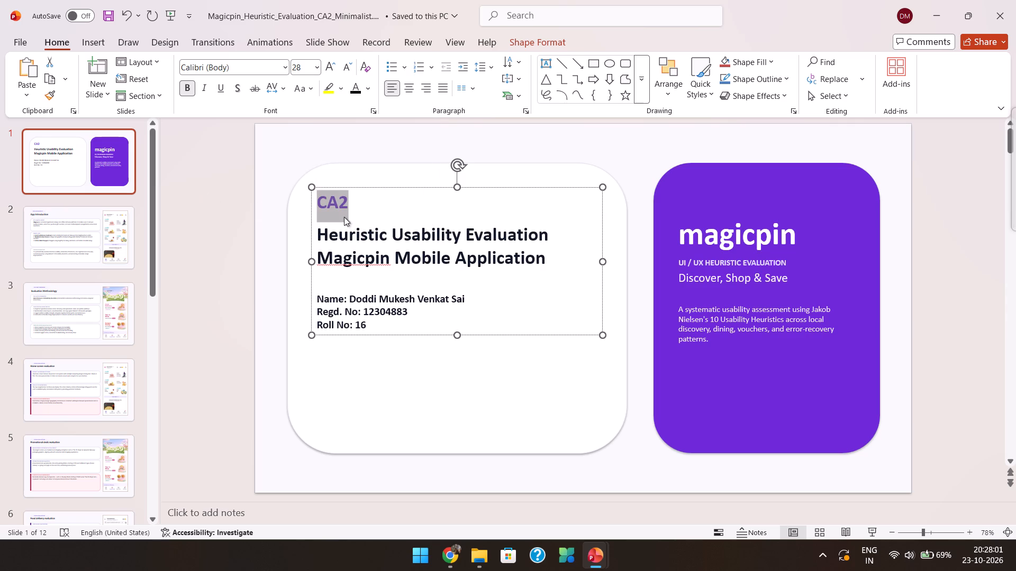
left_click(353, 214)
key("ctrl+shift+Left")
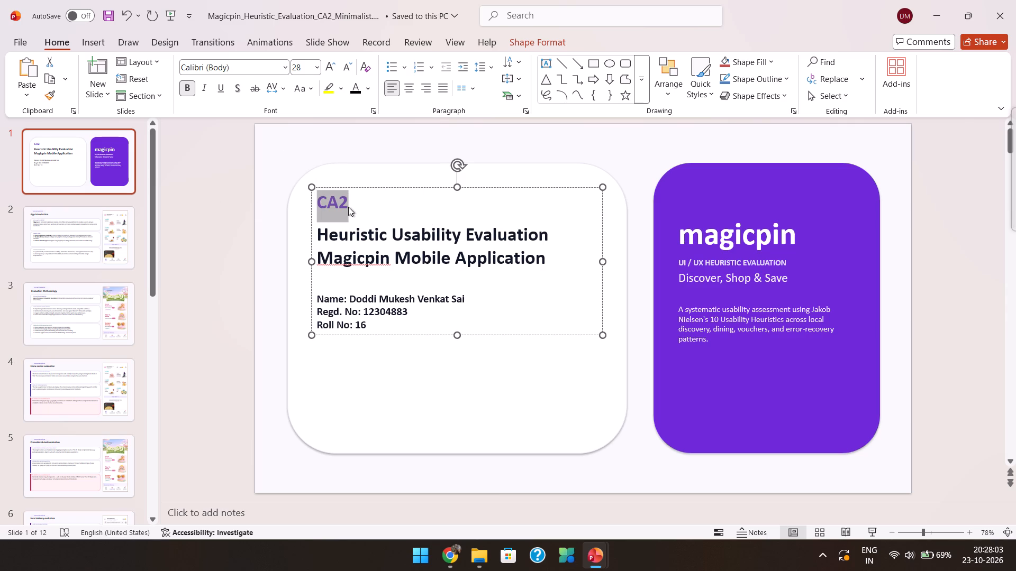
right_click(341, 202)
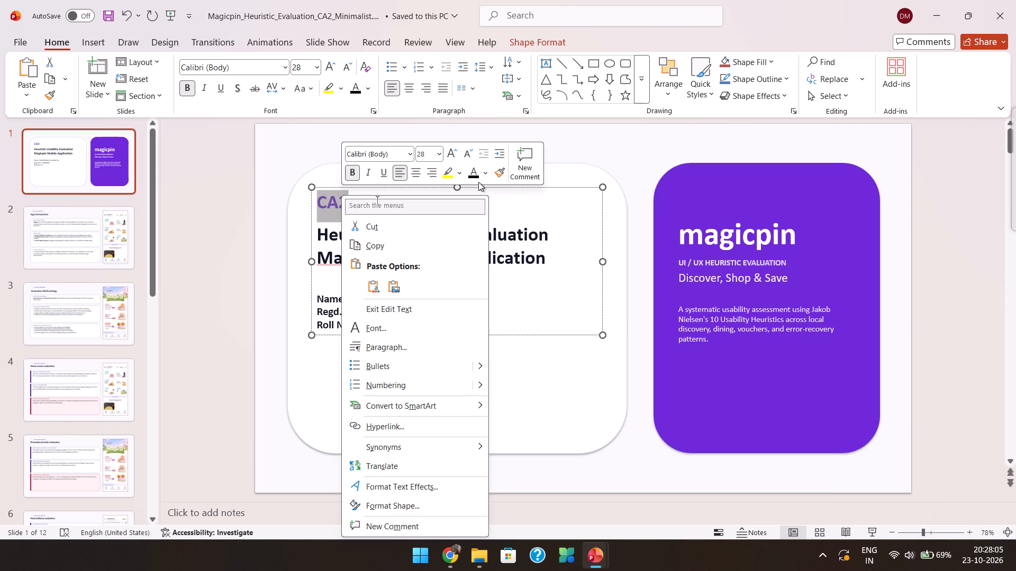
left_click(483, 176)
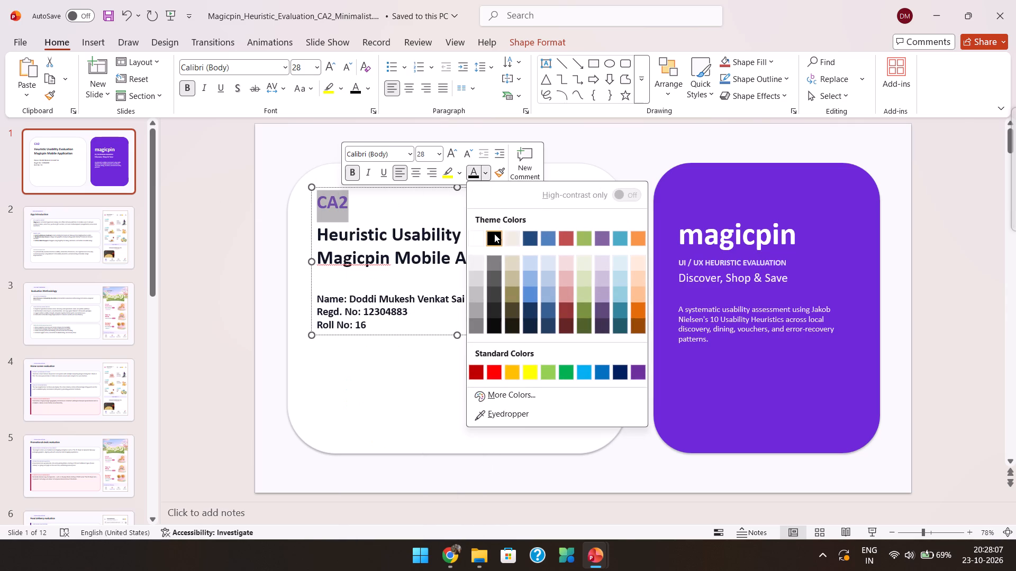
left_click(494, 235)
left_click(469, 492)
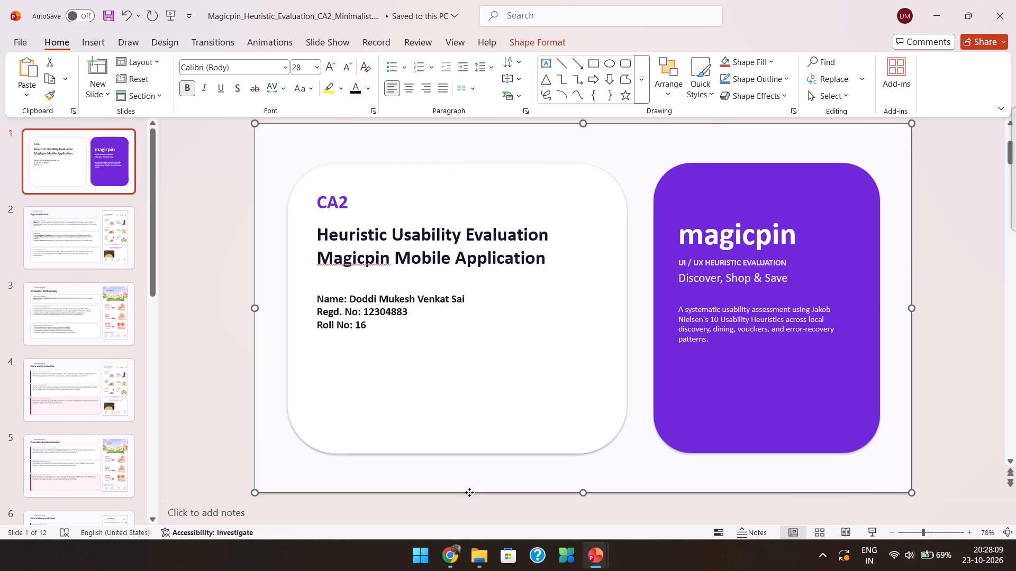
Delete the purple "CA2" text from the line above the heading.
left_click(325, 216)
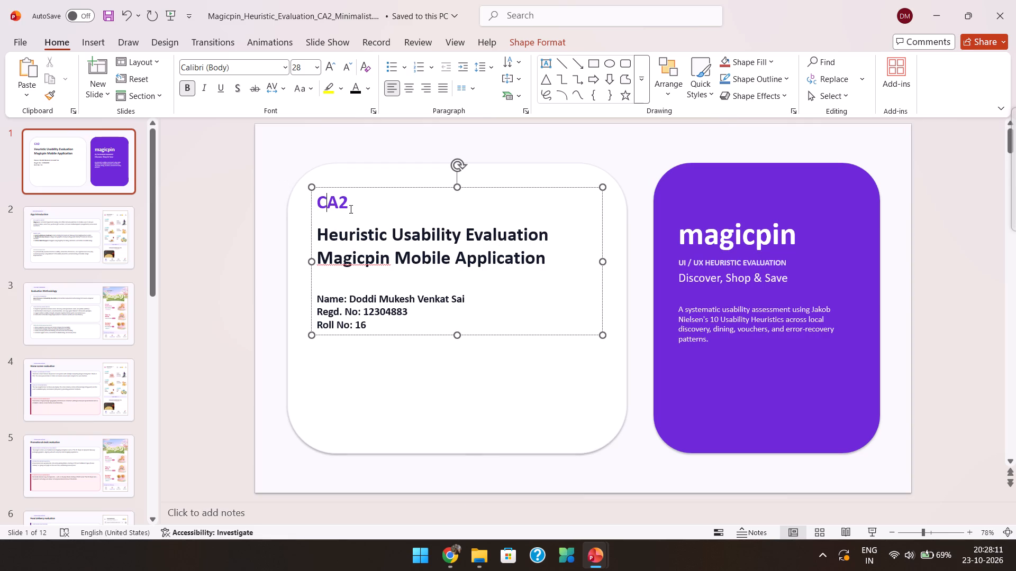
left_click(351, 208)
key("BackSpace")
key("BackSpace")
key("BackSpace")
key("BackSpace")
Insert "CA2" as its own line in the heading's dark style before "Heuristic Usability Evaluation" and set its font size to 32.
left_click(321, 232)
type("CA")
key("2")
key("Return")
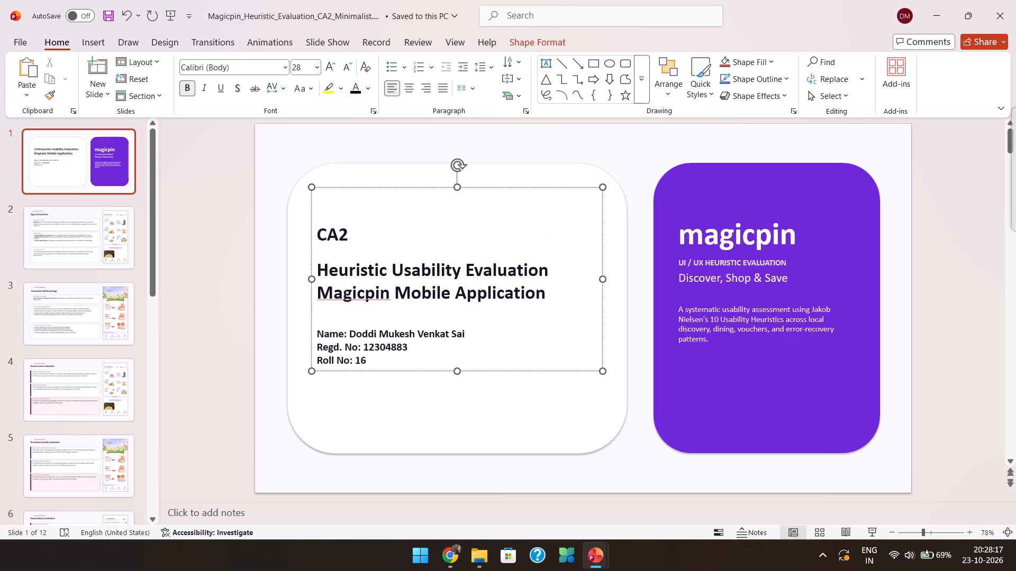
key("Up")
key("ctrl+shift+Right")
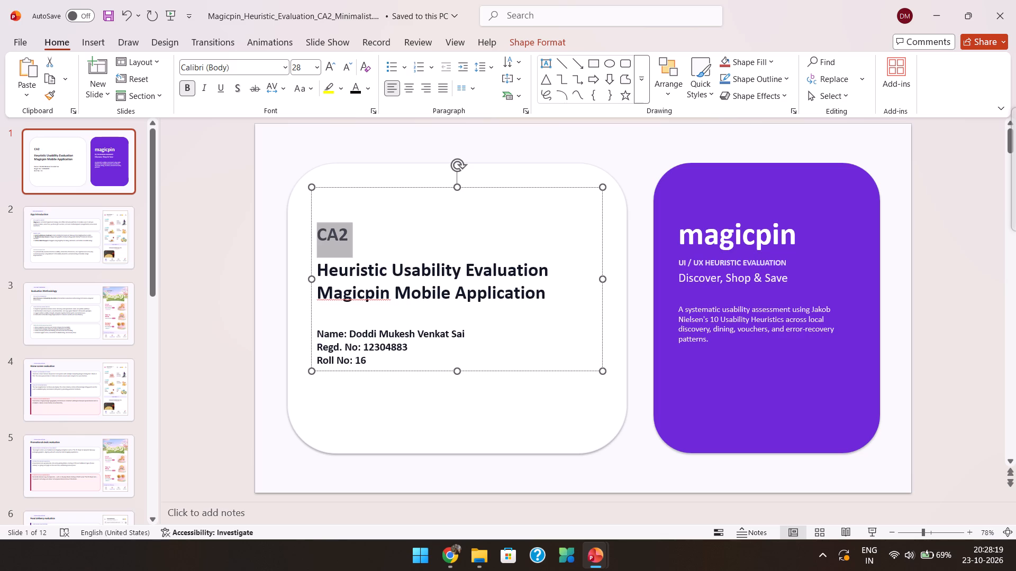
left_click(318, 67)
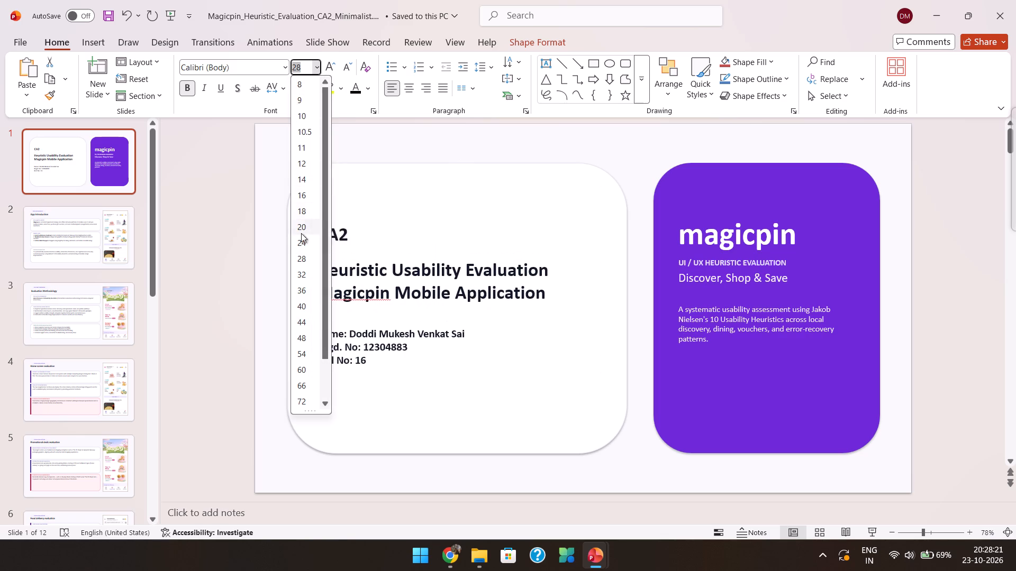
left_click(304, 270)
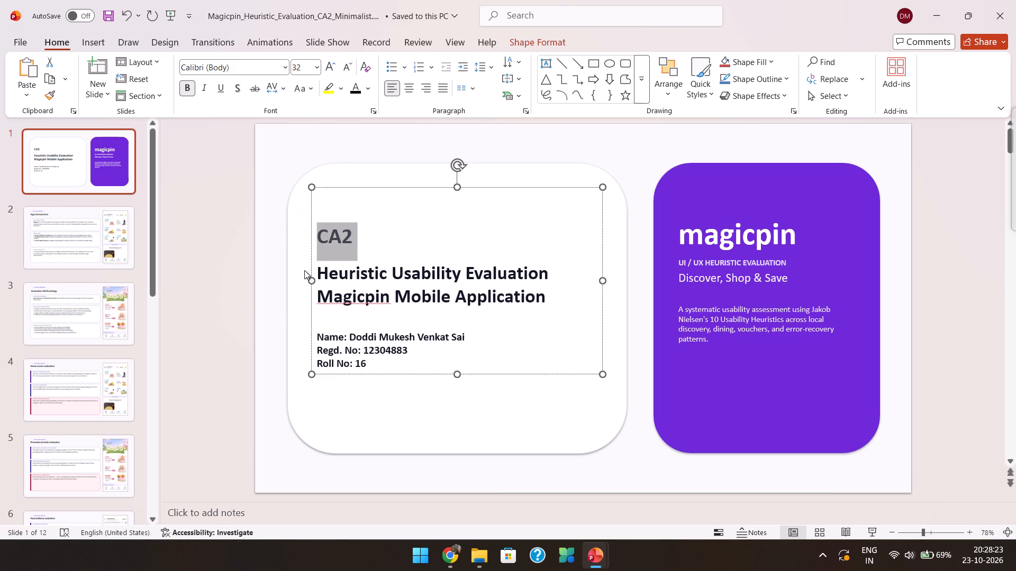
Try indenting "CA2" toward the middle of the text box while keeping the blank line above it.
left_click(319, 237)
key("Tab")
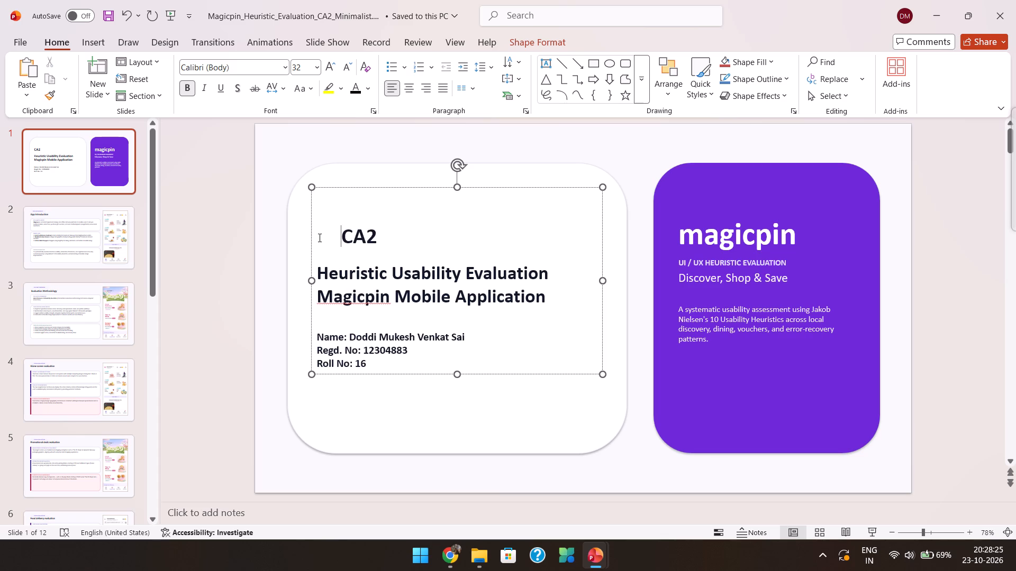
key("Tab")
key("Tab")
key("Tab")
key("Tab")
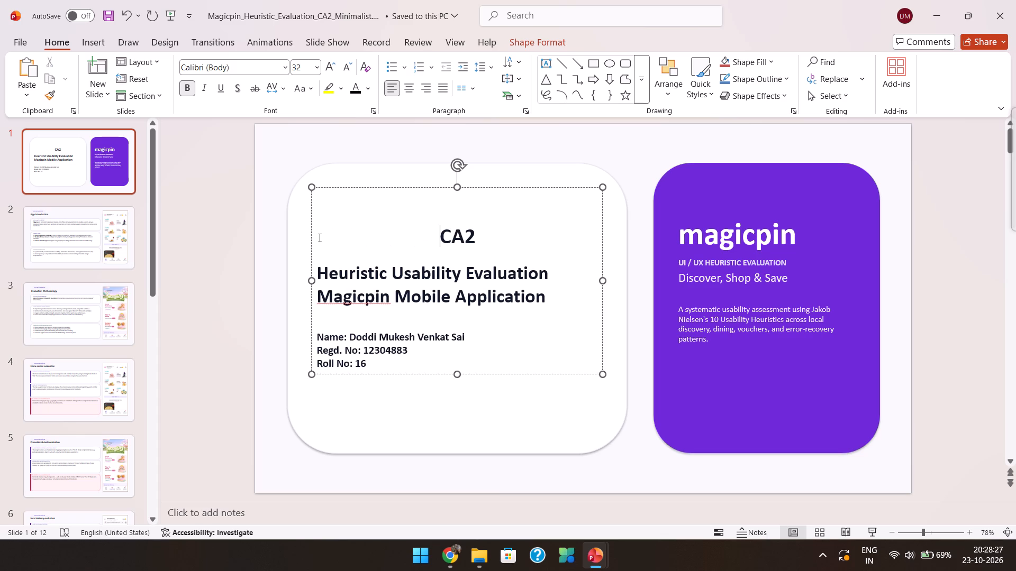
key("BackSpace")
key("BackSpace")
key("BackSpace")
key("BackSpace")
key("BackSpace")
Remove the blank line above "CA2" and indent "CA2" to the middle of the white card's text box.
key("BackSpace")
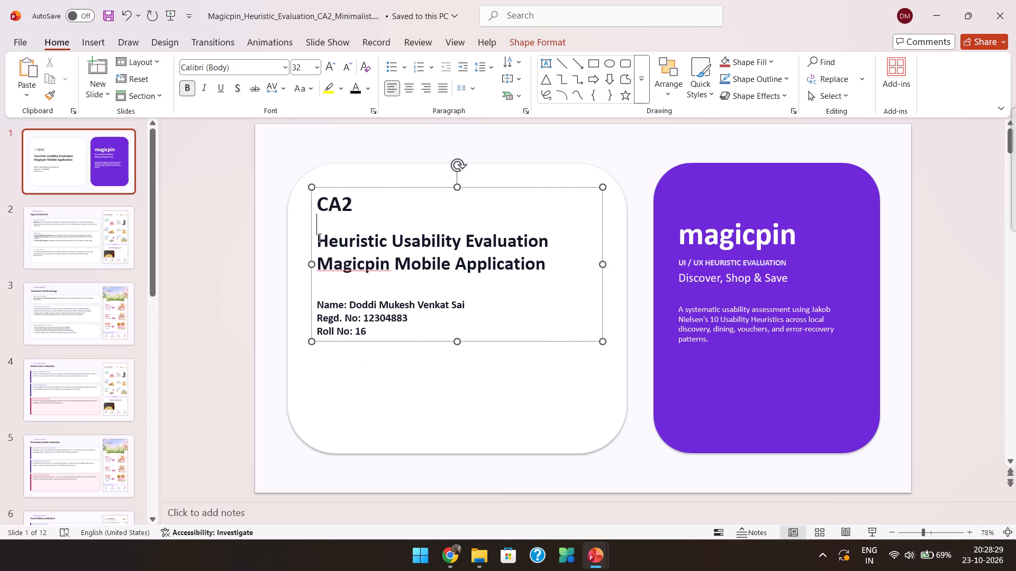
key("Tab")
key("Tab")
key("Tab")
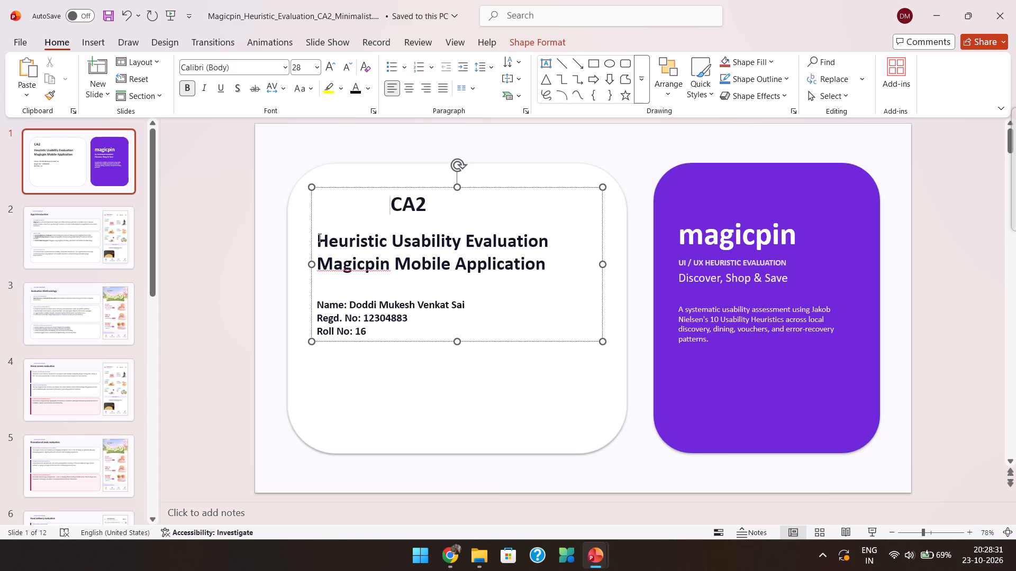
key("Tab")
key("Tab")
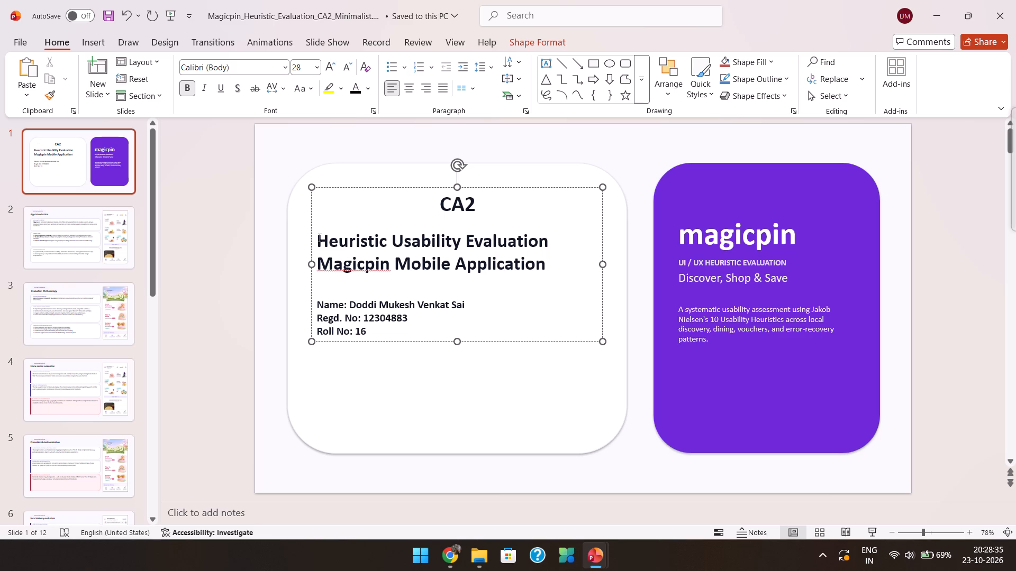
Delete "Magicpin Mobile Application" from the second line of the title slide's heading.
left_click(546, 263)
key("ctrl+BackSpace")
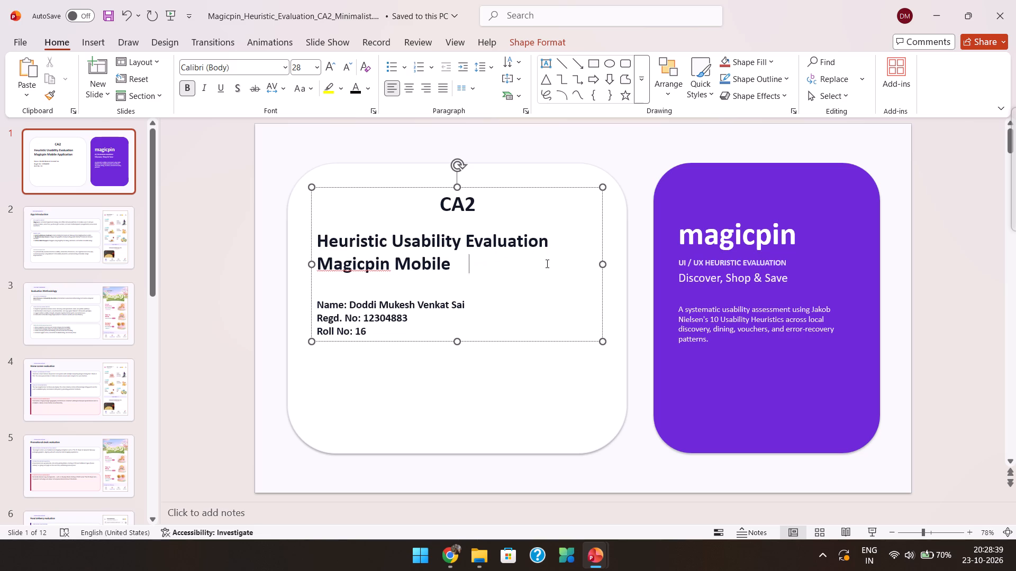
key("ctrl+BackSpace")
key("ctrl+BackSpace")
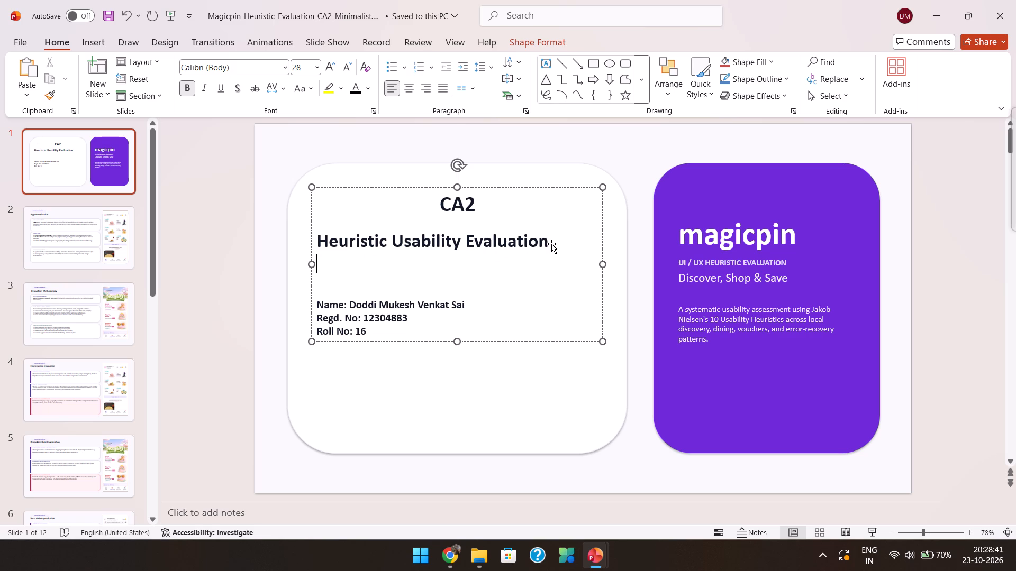
Centre-align the "Heuristic Usability Evaluation" line in the title slide's white card.
left_click(551, 243)
left_click(549, 243)
left_click(542, 243)
key("Right")
key("ctrl+shift+Left")
key("ctrl+shift+Left")
key("ctrl+shift+Left")
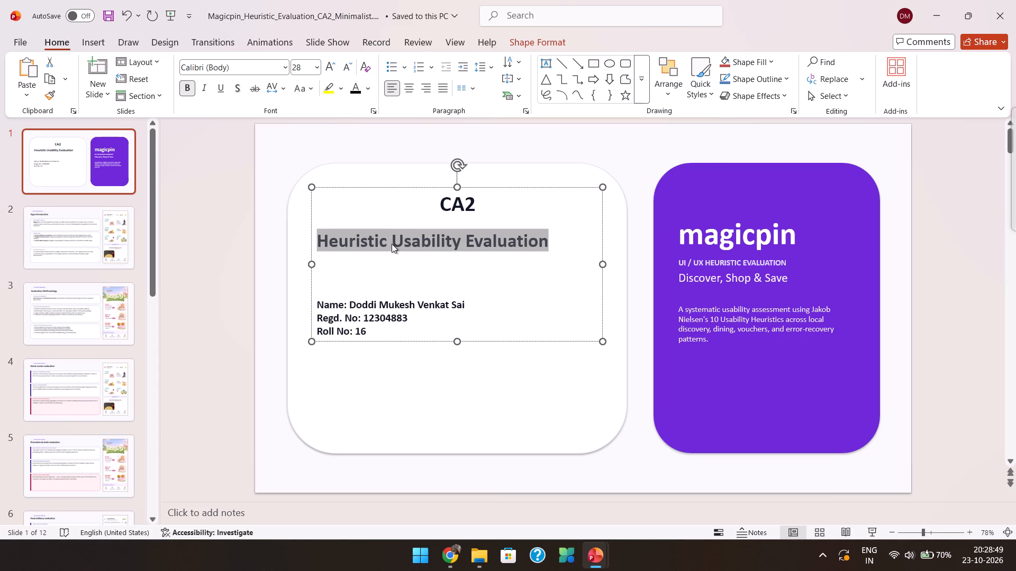
left_click(392, 244)
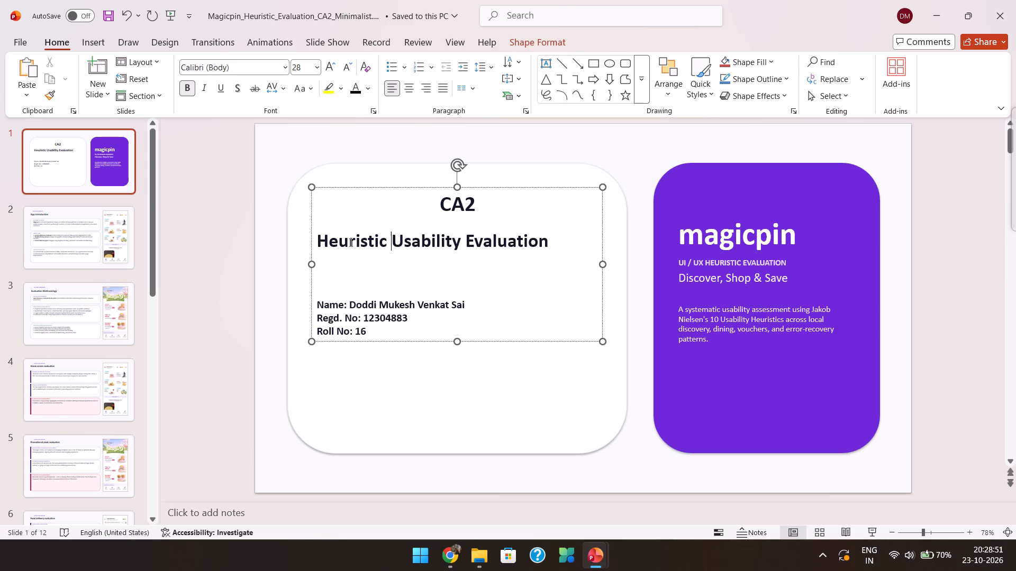
key("ctrl+Left")
key("ctrl+shift+Right")
key("ctrl+shift+Right")
key("ctrl+shift+Right")
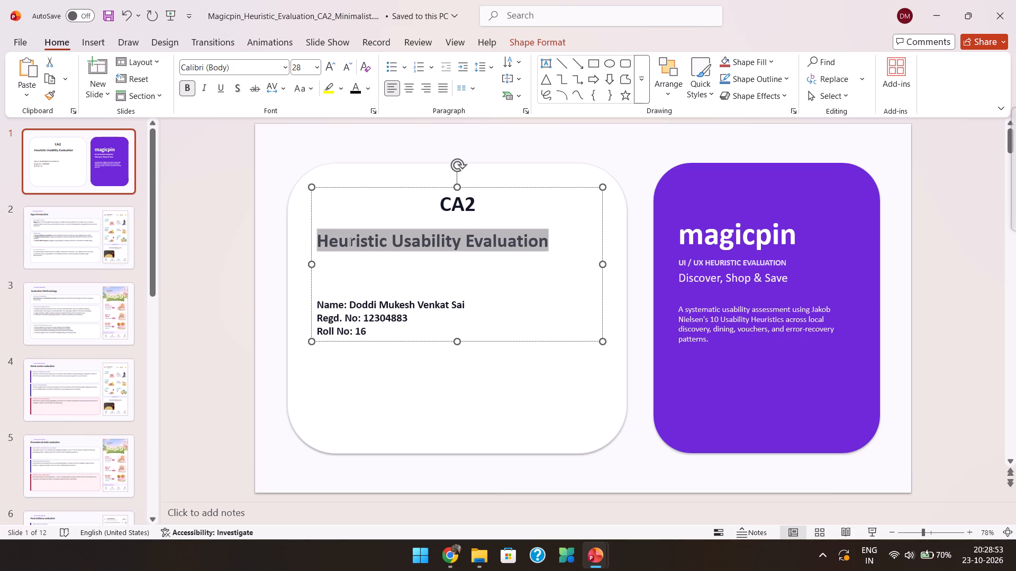
left_click(411, 95)
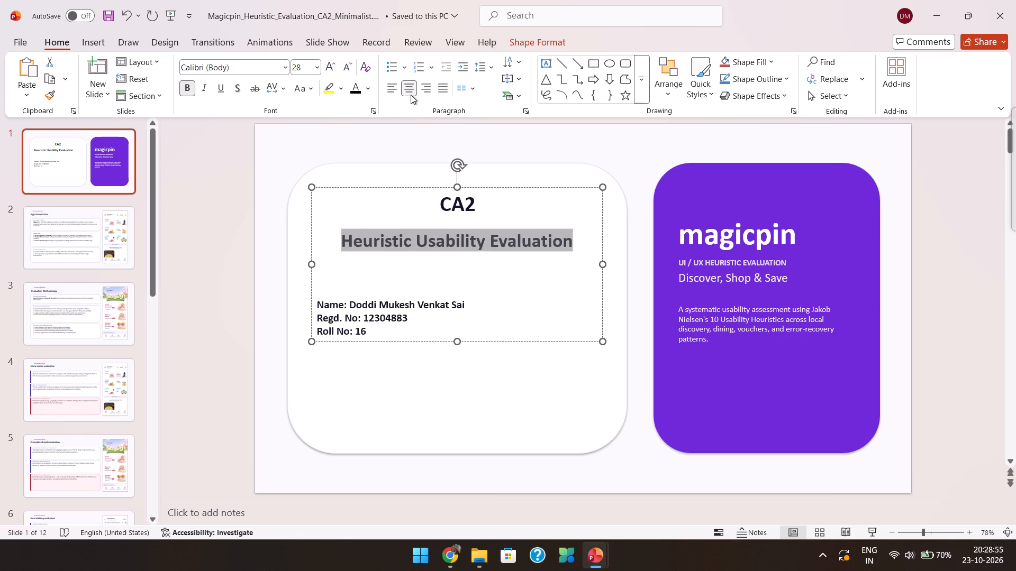
left_click(471, 465)
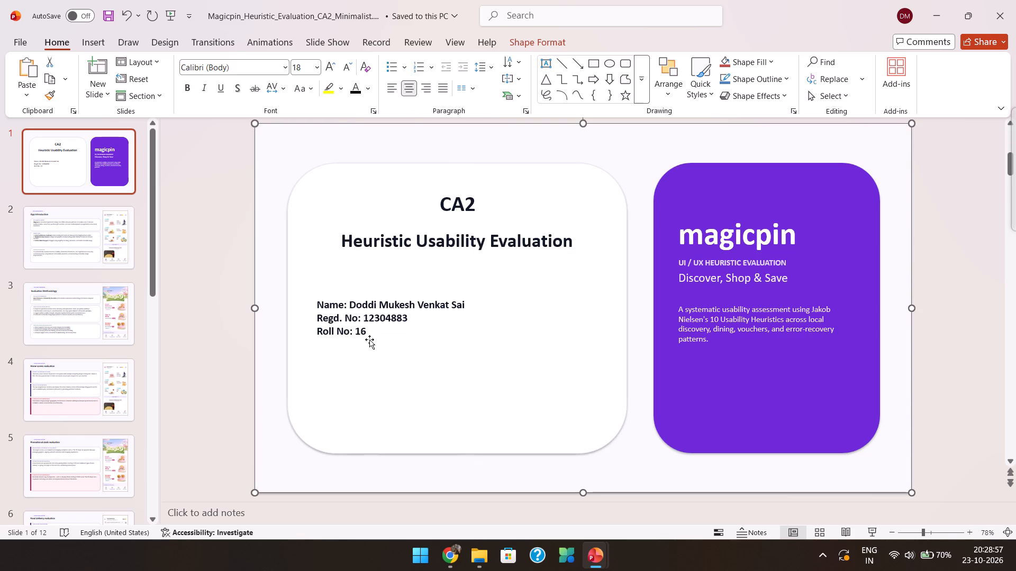
Centre-align the name, registration number and roll number lines in the title slide's white card.
left_click(362, 325)
left_click_drag(367, 330, 332, 315)
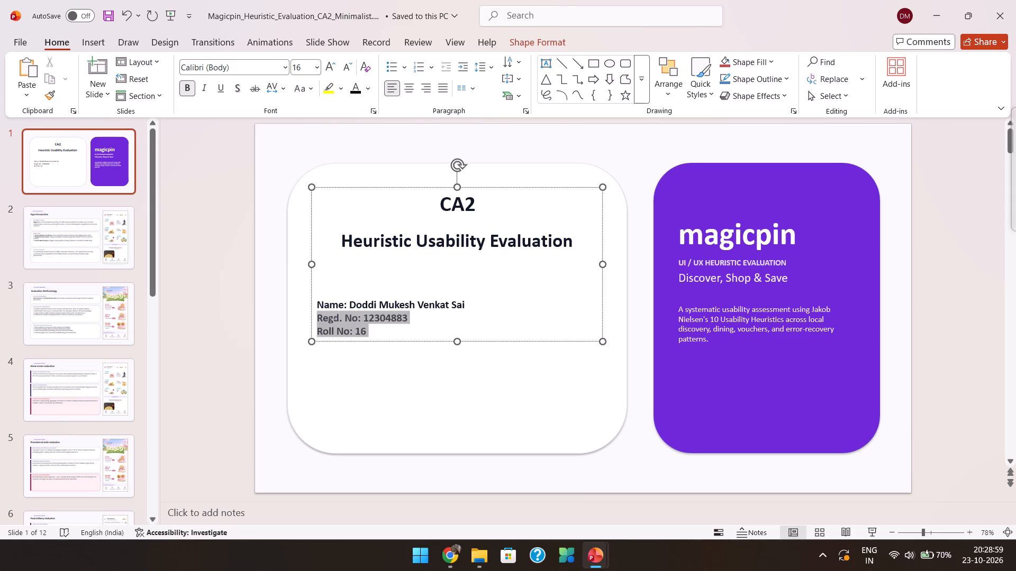
left_click_drag(332, 315, 321, 308)
left_click(398, 291)
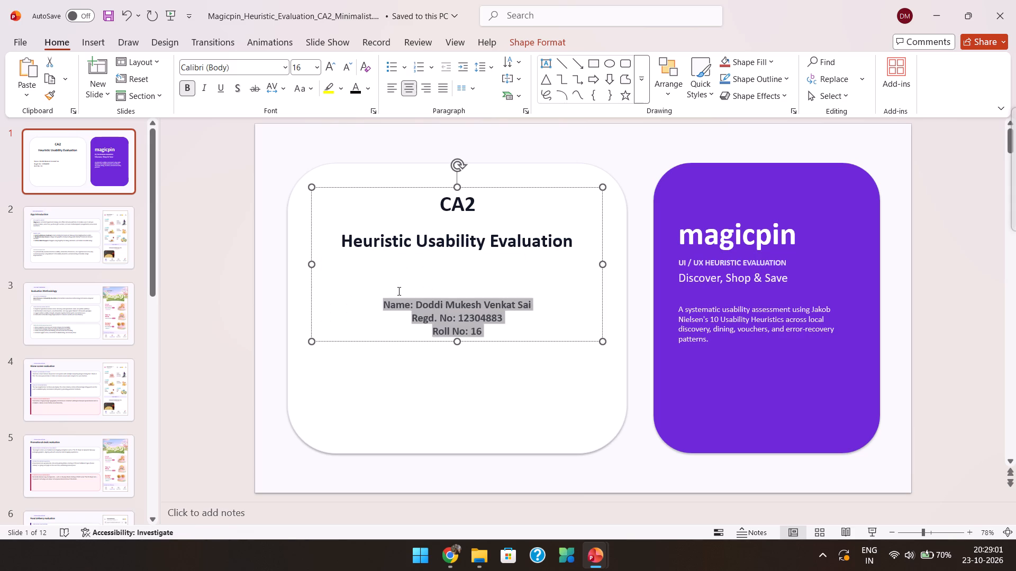
left_click(944, 372)
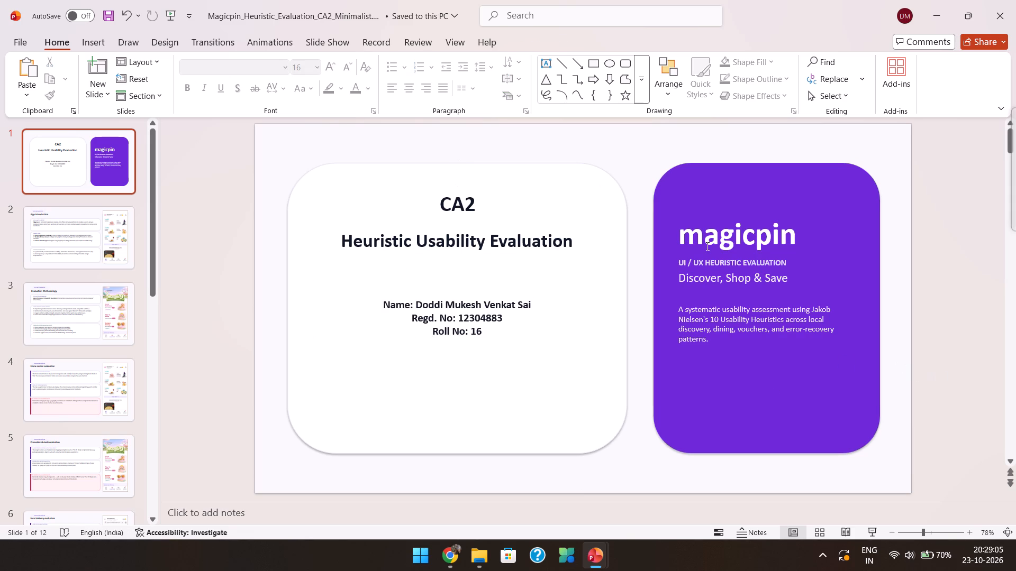
Set the font size of "CA2" on the title slide to 48.
left_click(458, 191)
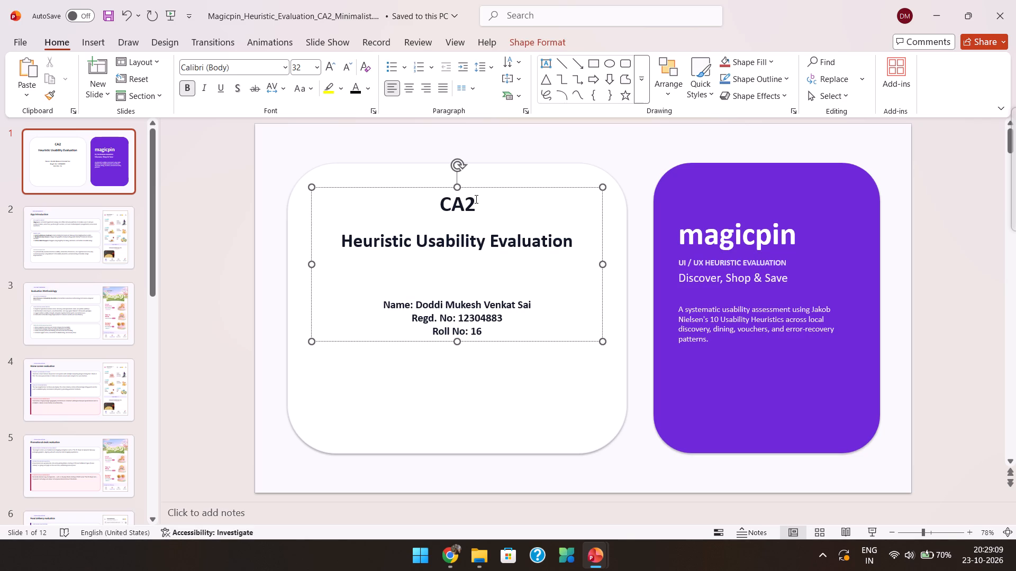
left_click_drag(475, 199, 446, 201)
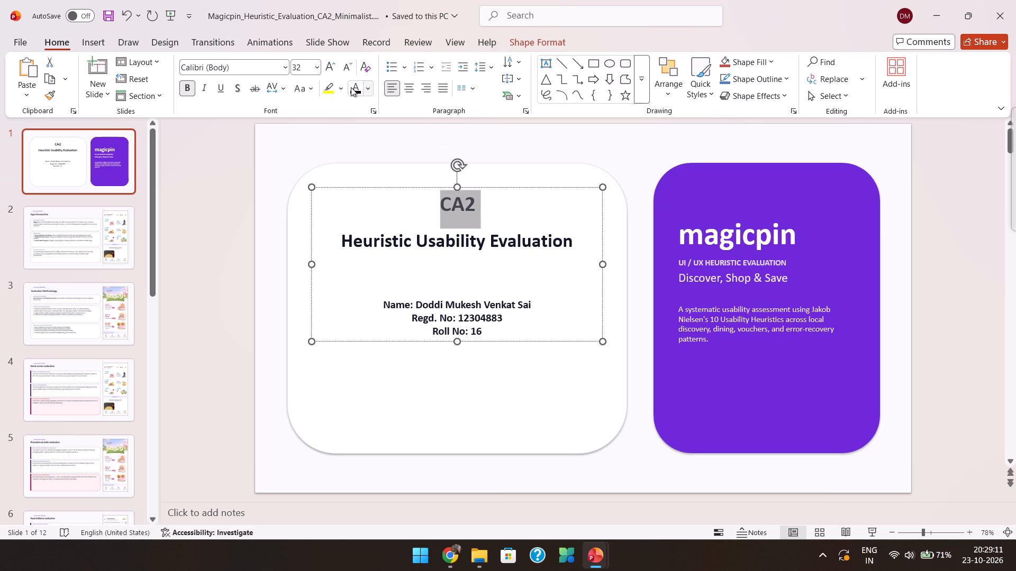
left_click(317, 65)
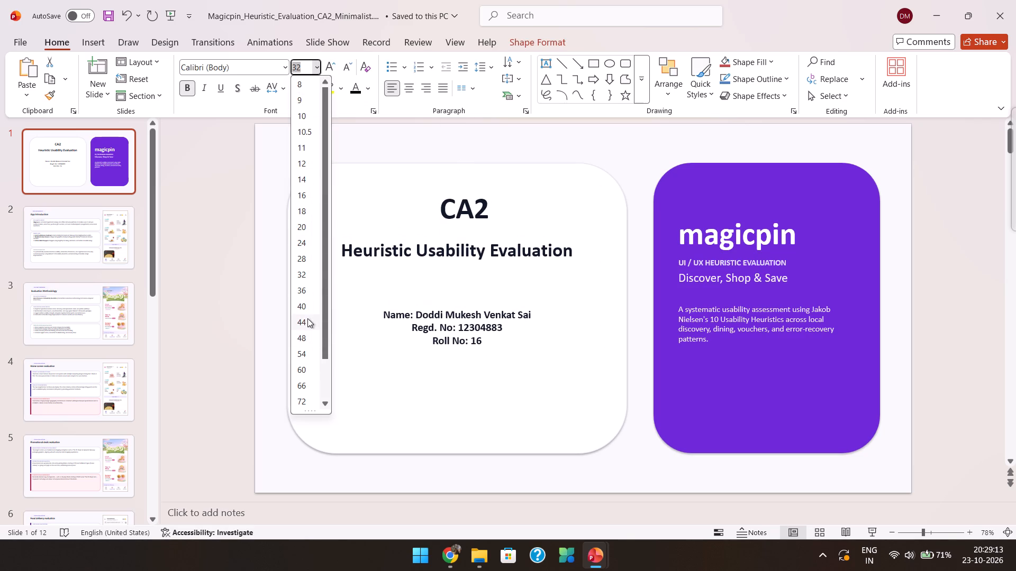
left_click(306, 336)
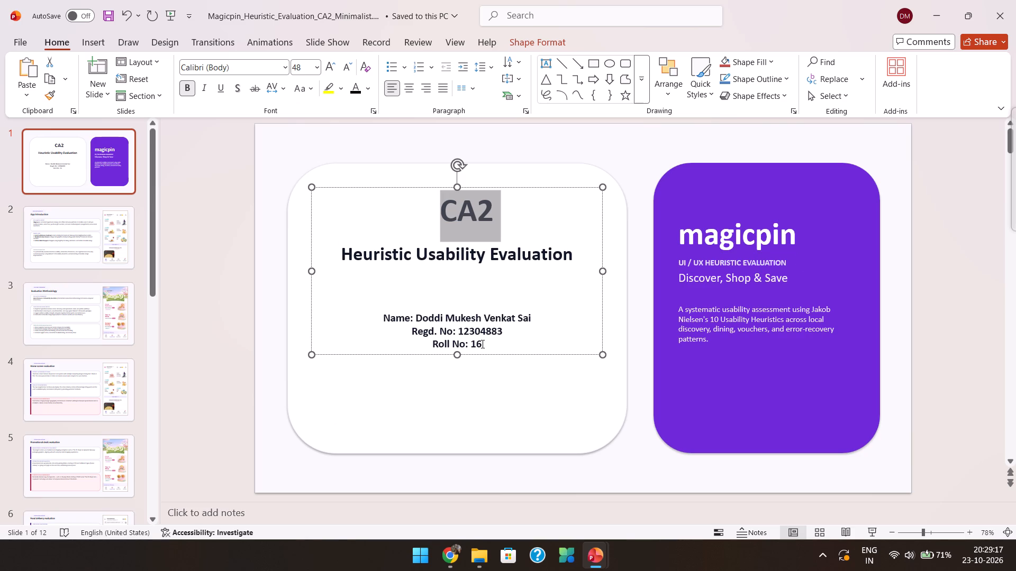
Set the font size of the three student detail lines on the title slide to 24.
left_click_drag(482, 344, 381, 320)
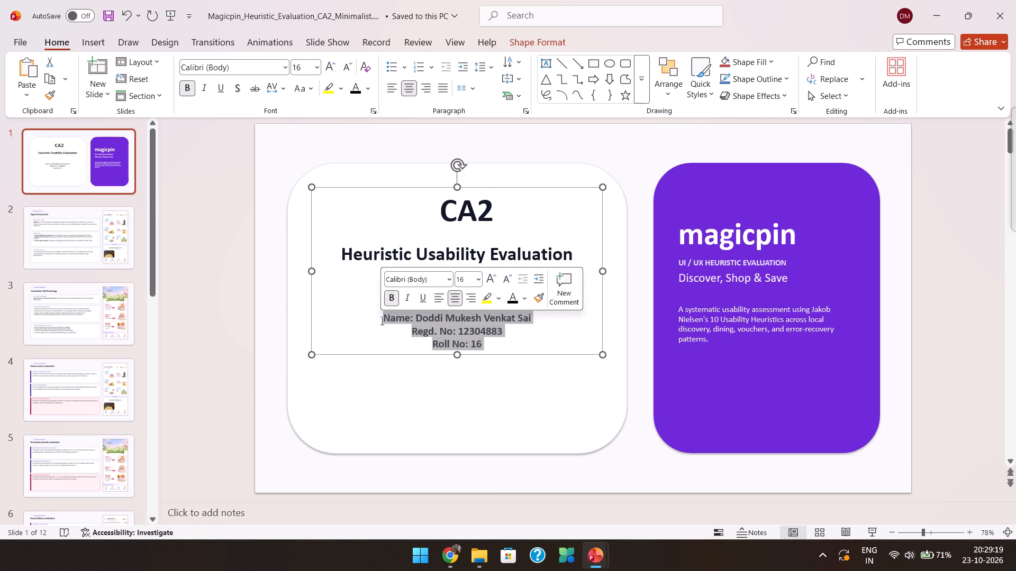
left_click(317, 67)
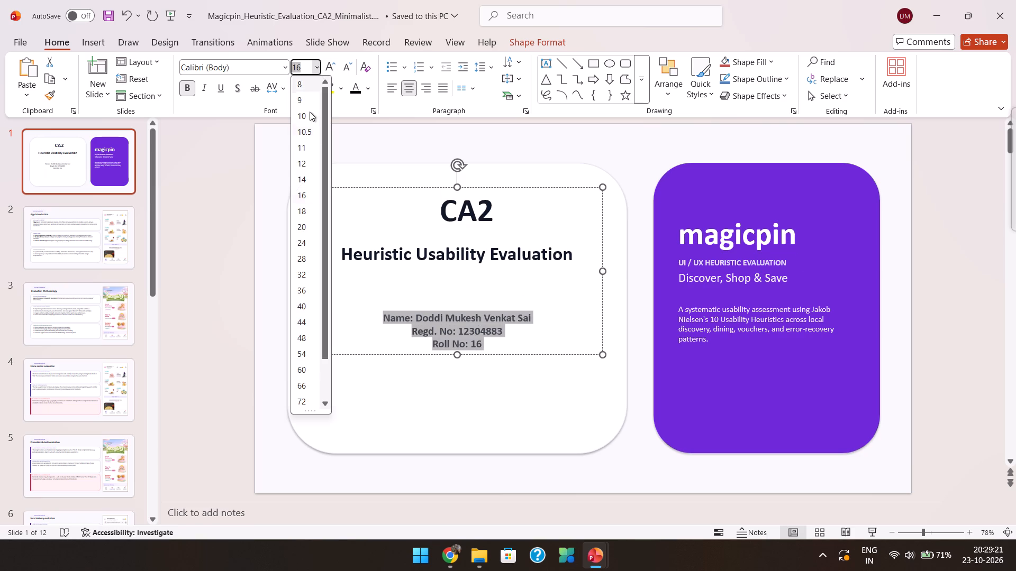
left_click(302, 238)
left_click(884, 170)
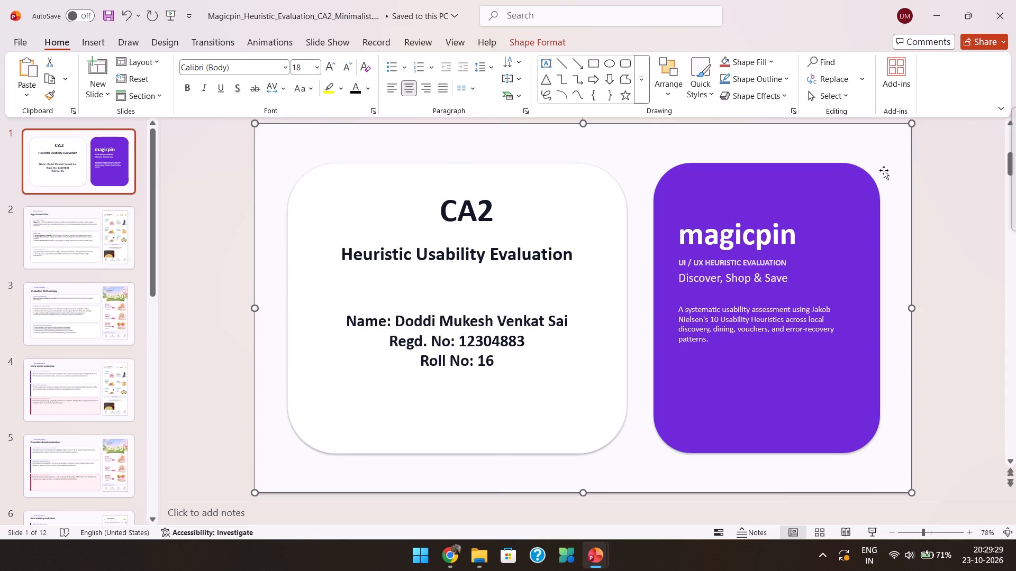
left_click(965, 195)
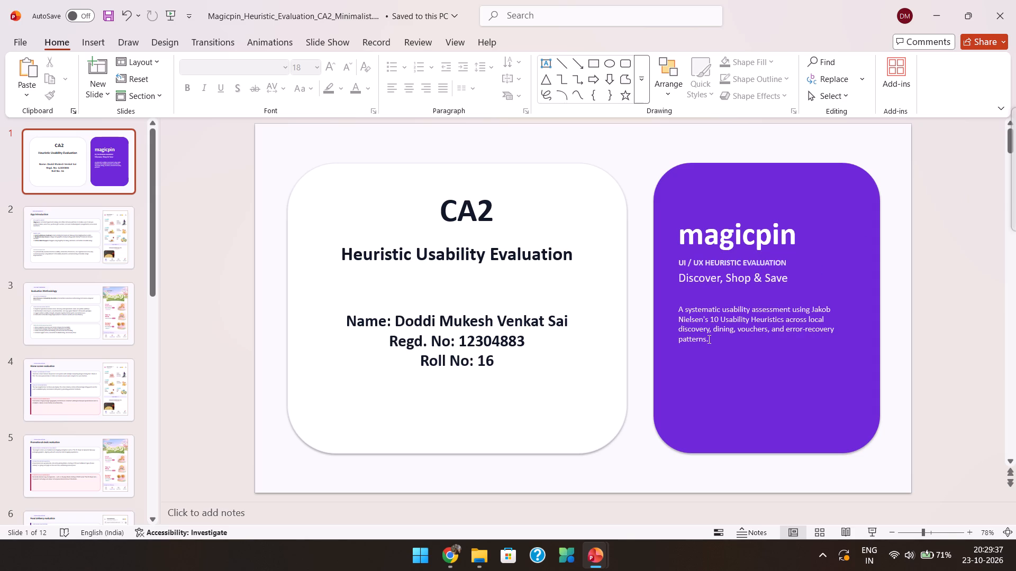
In Chrome, search Google Images for "magicpin" and insert the blue square logo with pink pin and wordmark on the PowerPoint title slide.
left_click(449, 556)
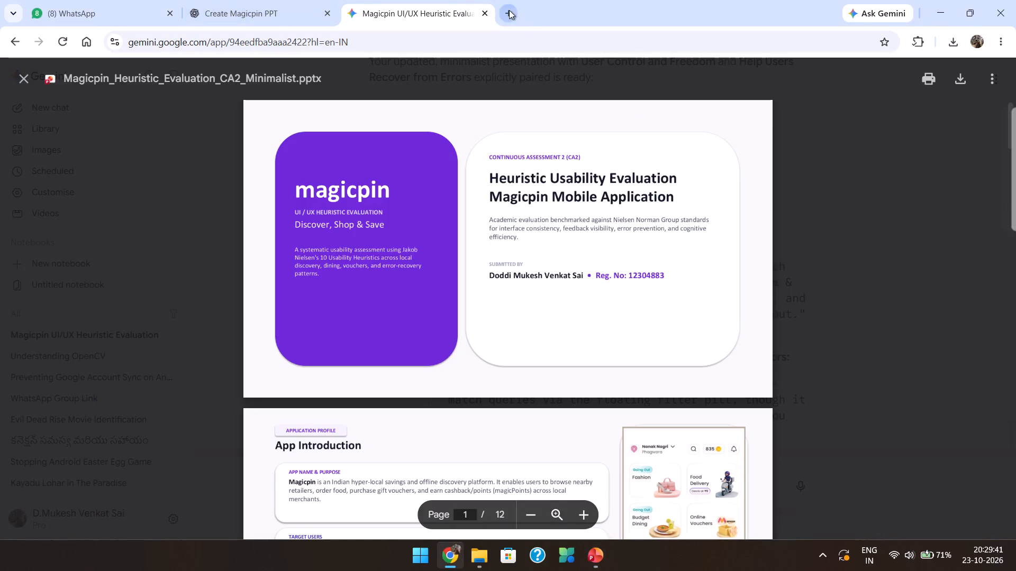
left_click(509, 10)
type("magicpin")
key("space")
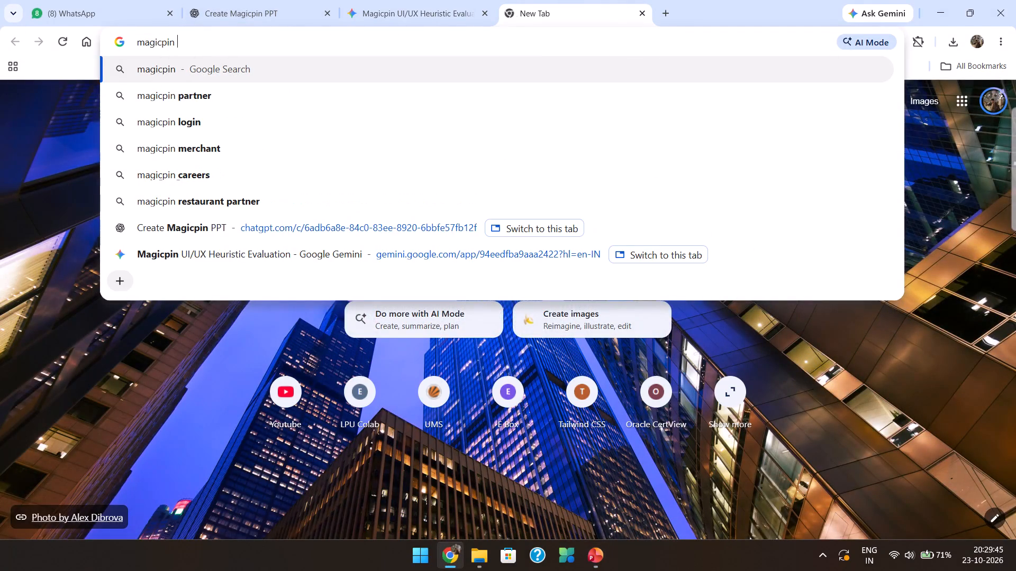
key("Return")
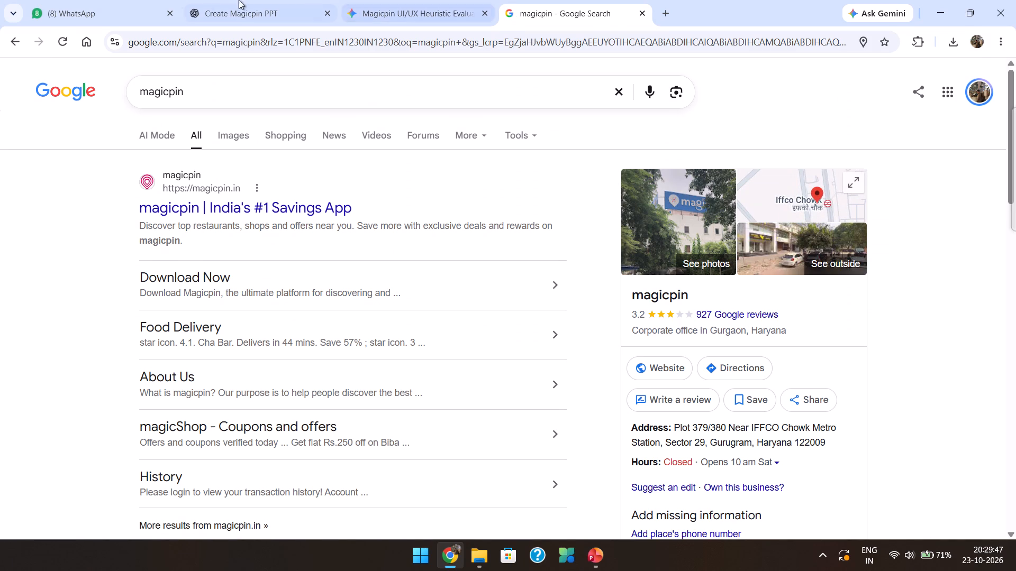
left_click(240, 140)
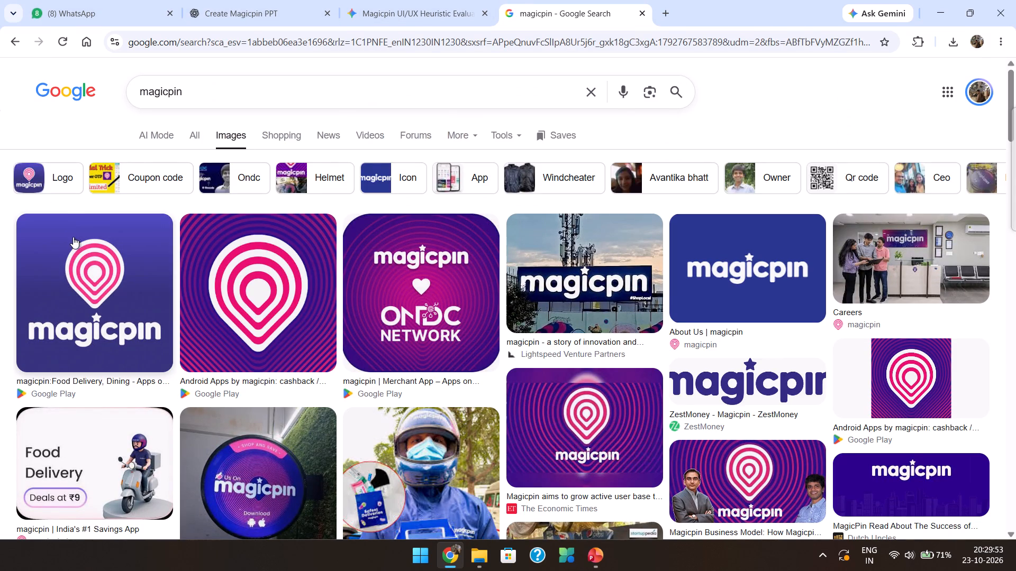
left_click_drag(75, 238, 303, 250)
key("alt+Tab")
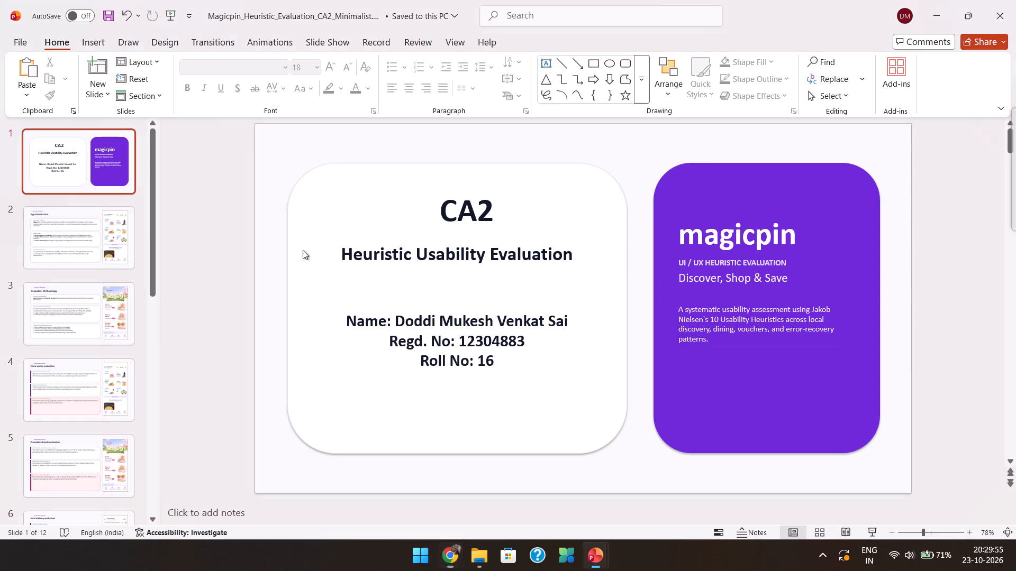
left_click_drag(303, 250, 714, 259)
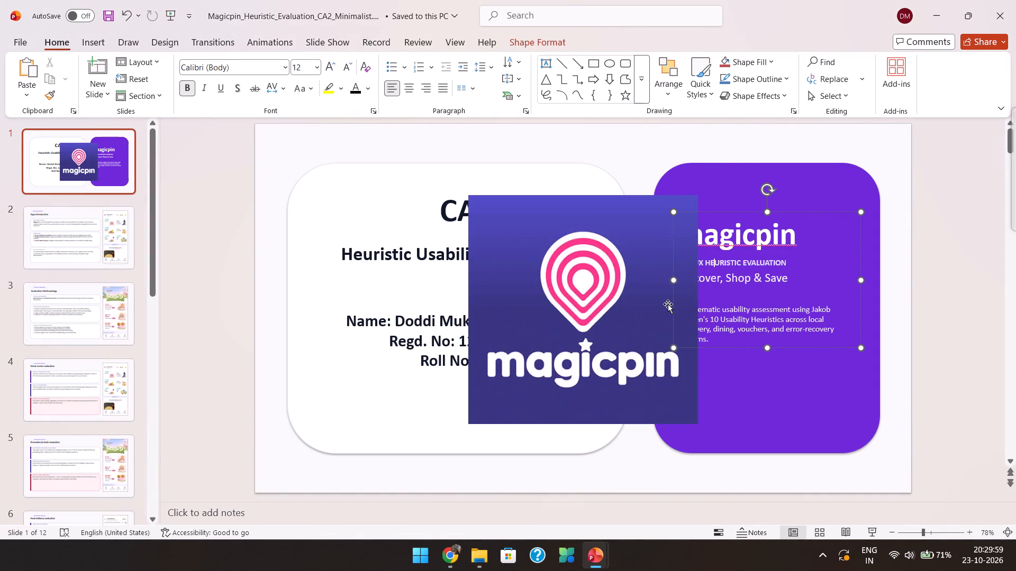
Move the inserted logo off the purple magicpin card and remove that card with its text from the title slide.
left_click_drag(651, 299, 557, 301)
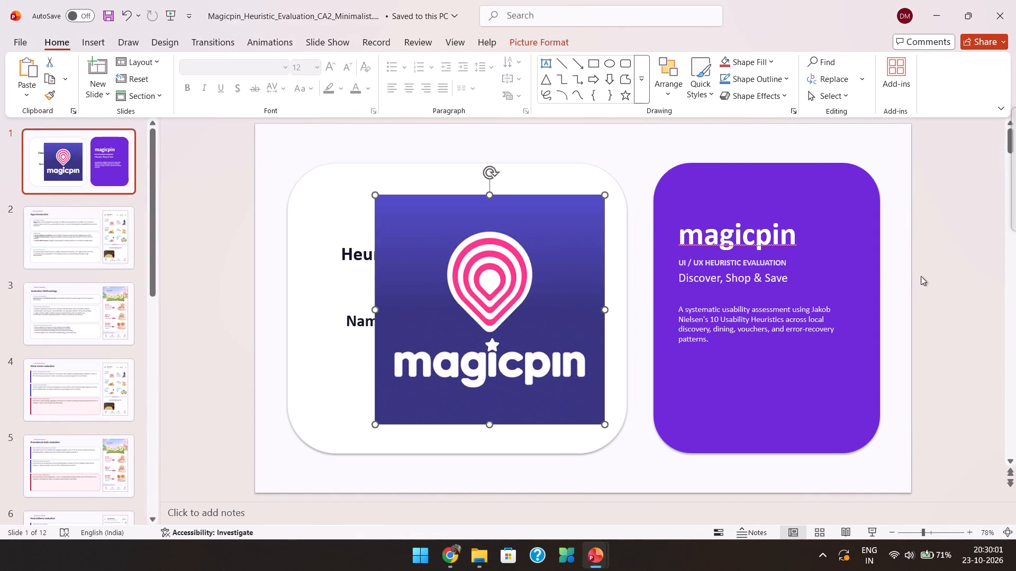
left_click(936, 277)
left_click(821, 201, "ctrl")
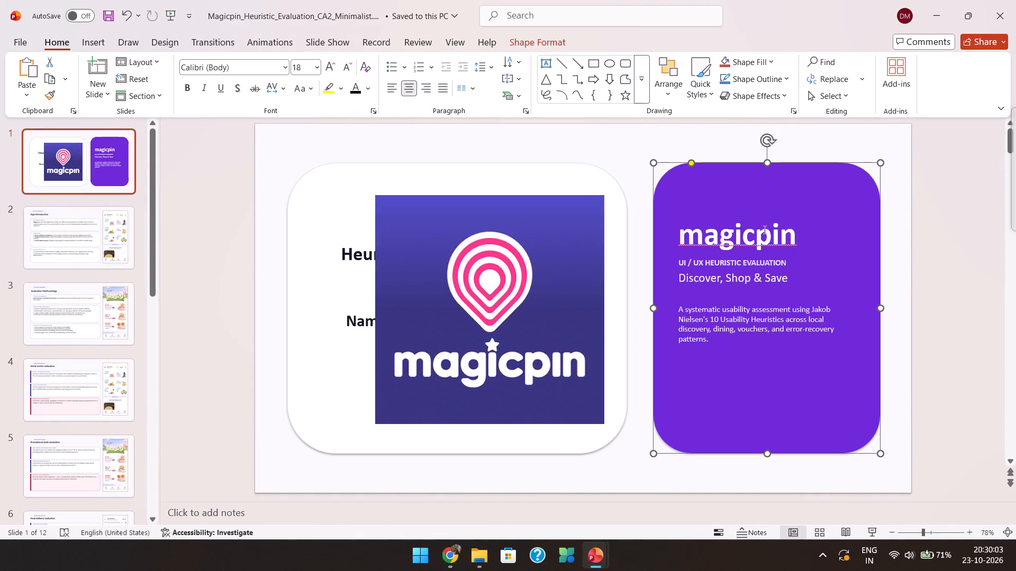
left_click(763, 231, "ctrl")
key("ctrl+x")
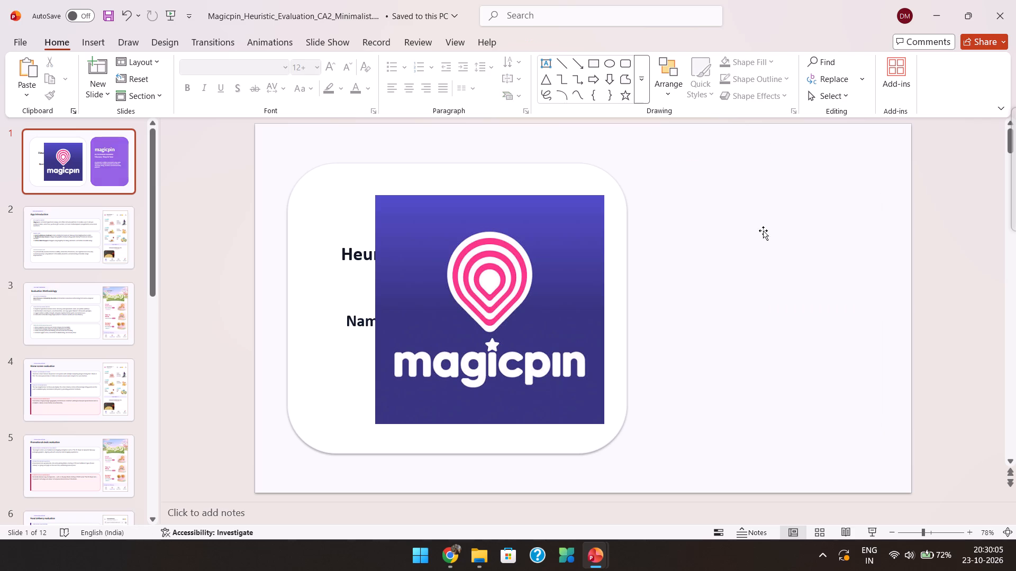
Position the magicpin logo in the empty space beside the white card, vertically centred on the title slide.
left_click_drag(547, 292, 822, 270)
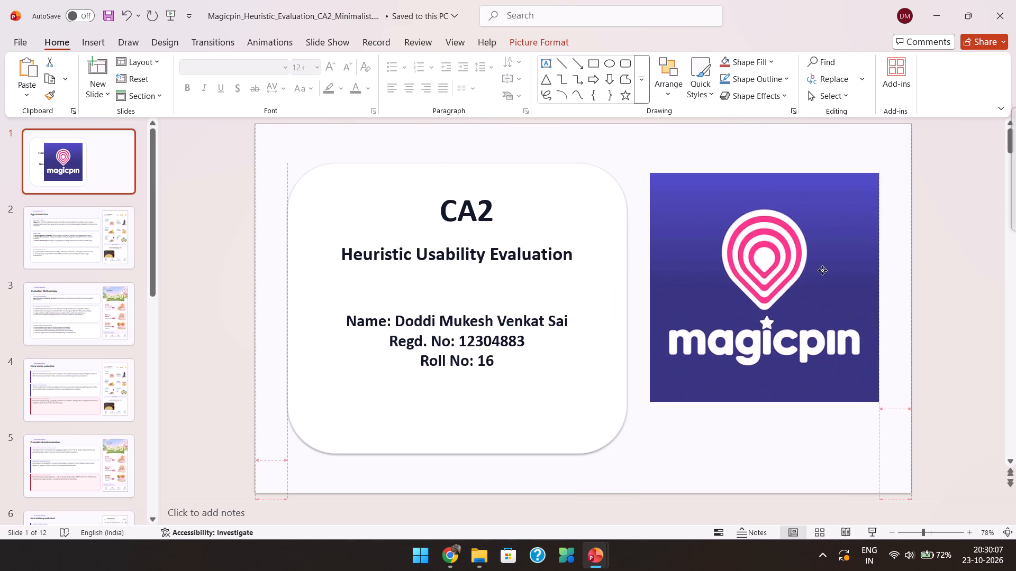
left_click_drag(822, 270, 824, 285)
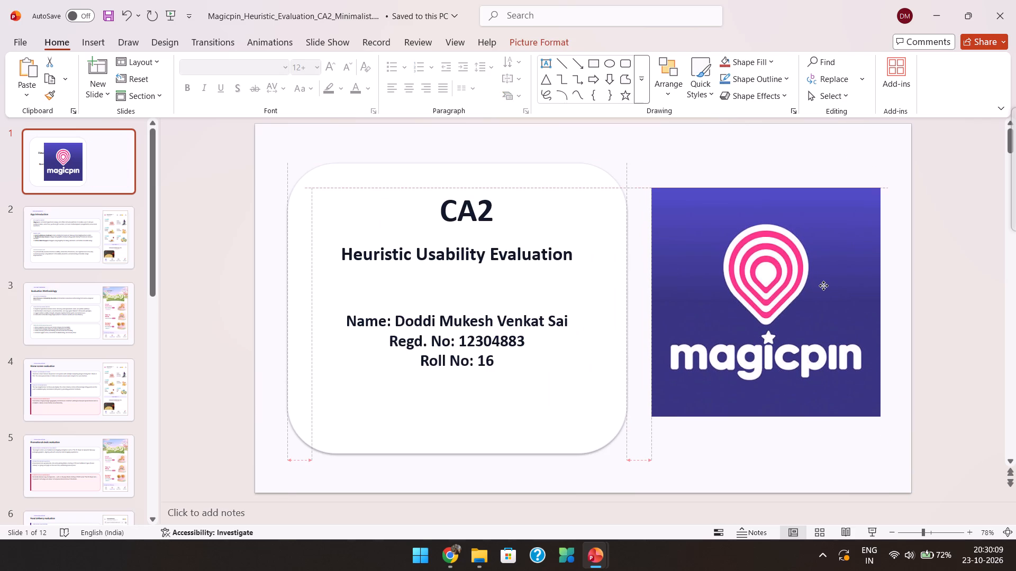
left_click_drag(824, 285, 822, 290)
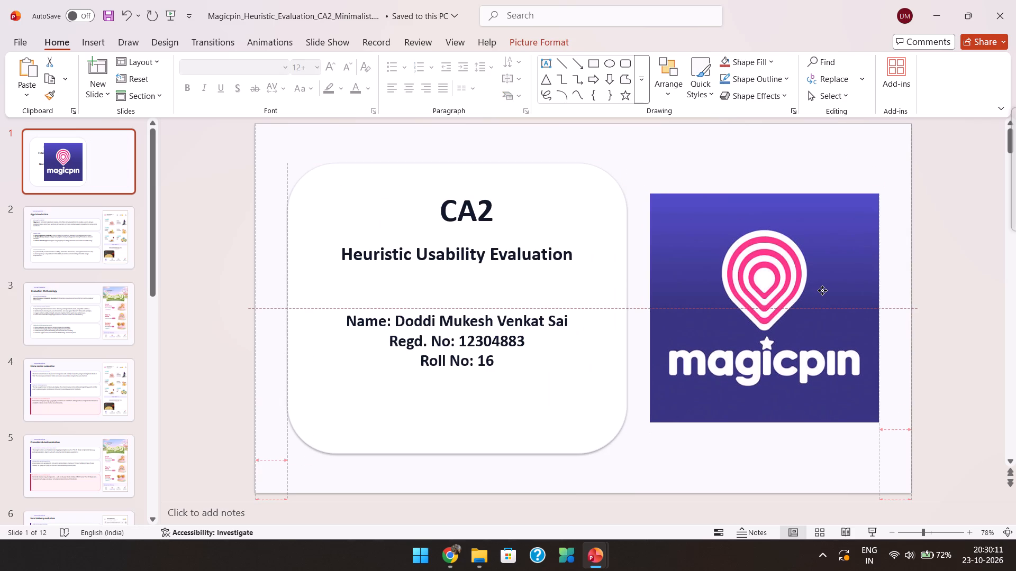
left_click_drag(822, 290, 823, 290)
left_click(951, 295)
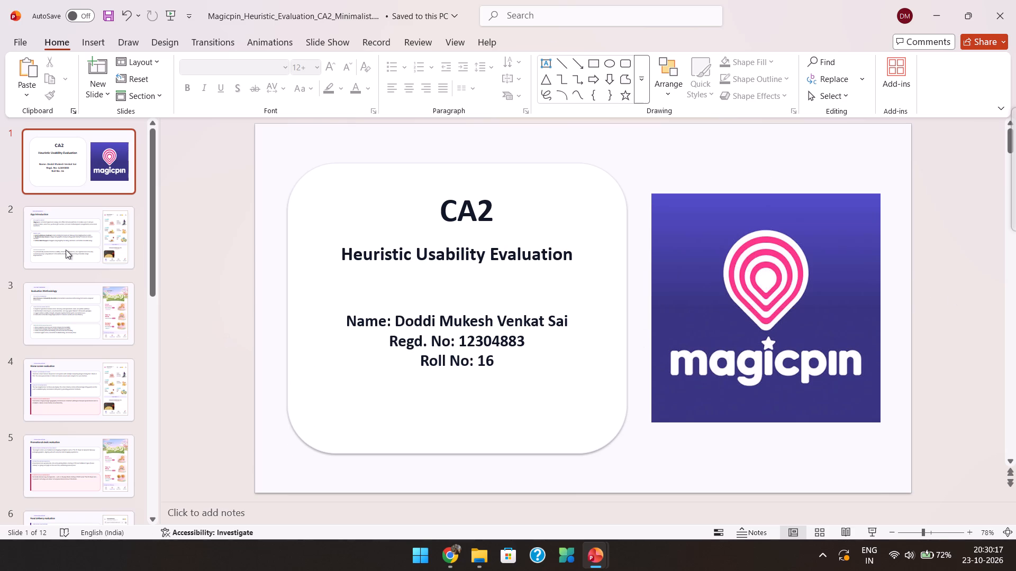
Delete the "APPLICATION PROFILE" label above the App Introduction heading on slide 2.
left_click(63, 223)
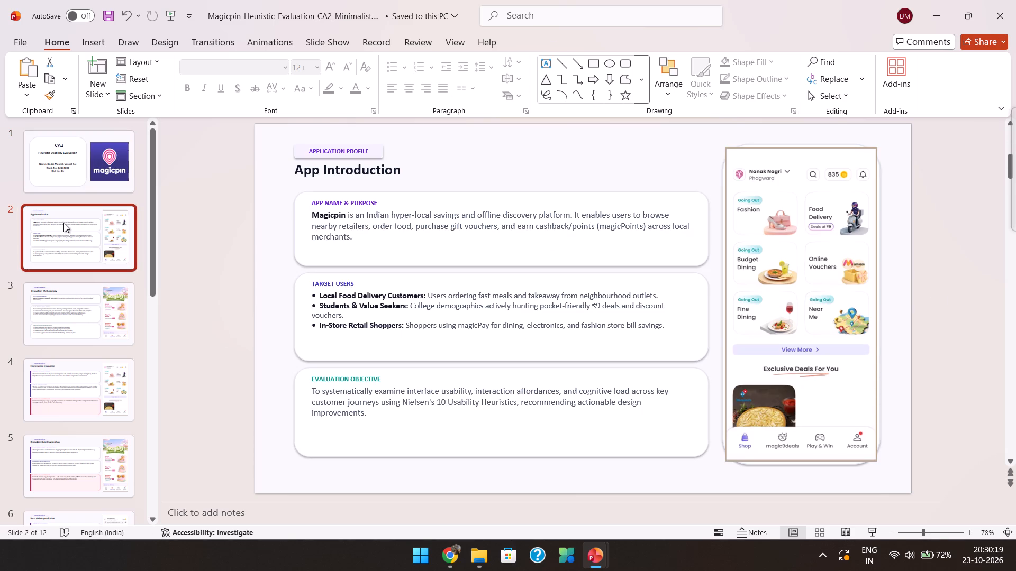
left_click(377, 150)
key("BackSpace")
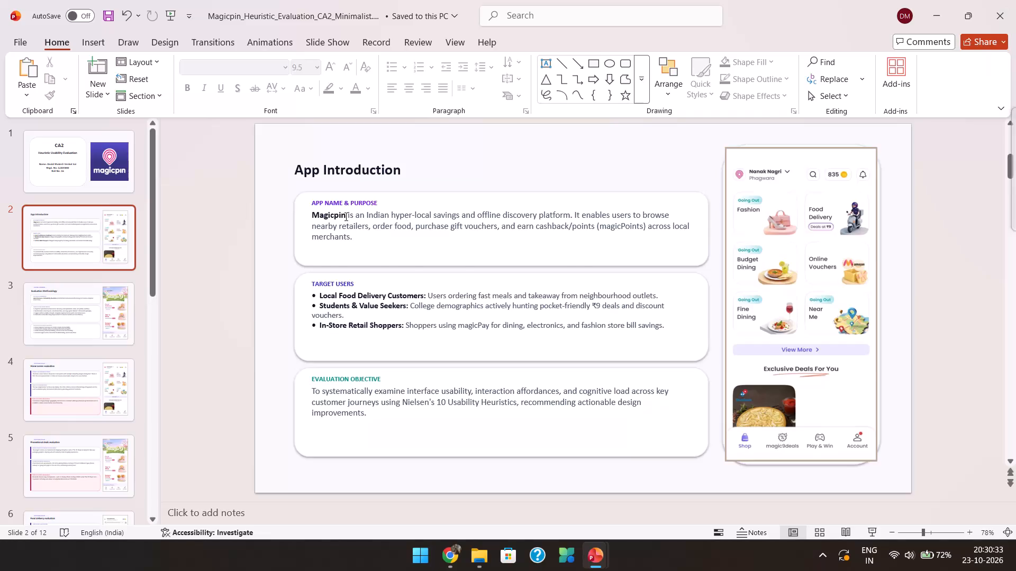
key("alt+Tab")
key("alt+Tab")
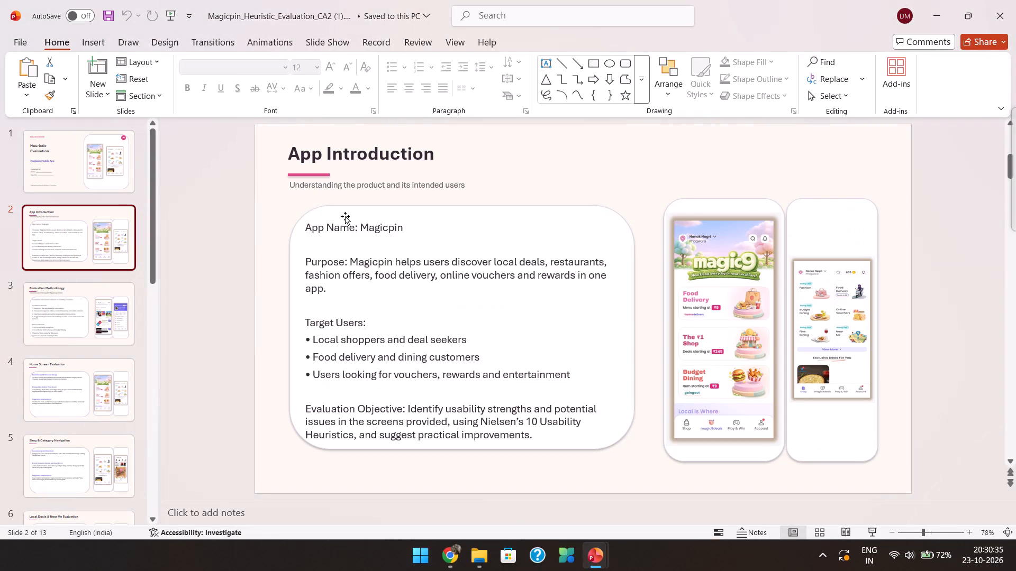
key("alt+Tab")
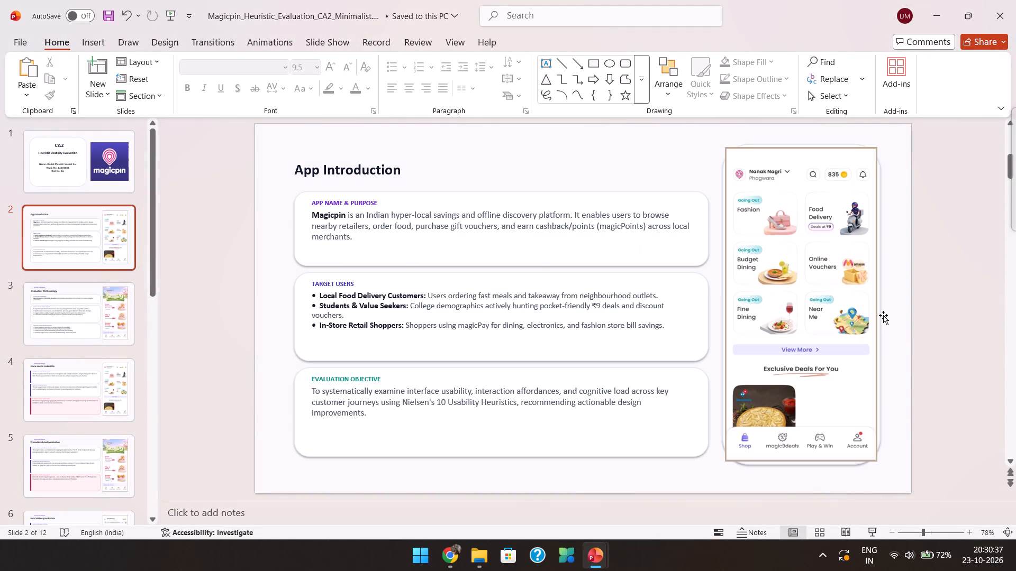
Delete the rounded card behind the phone screenshot on the App Introduction slide.
left_click(881, 316)
key("BackSpace")
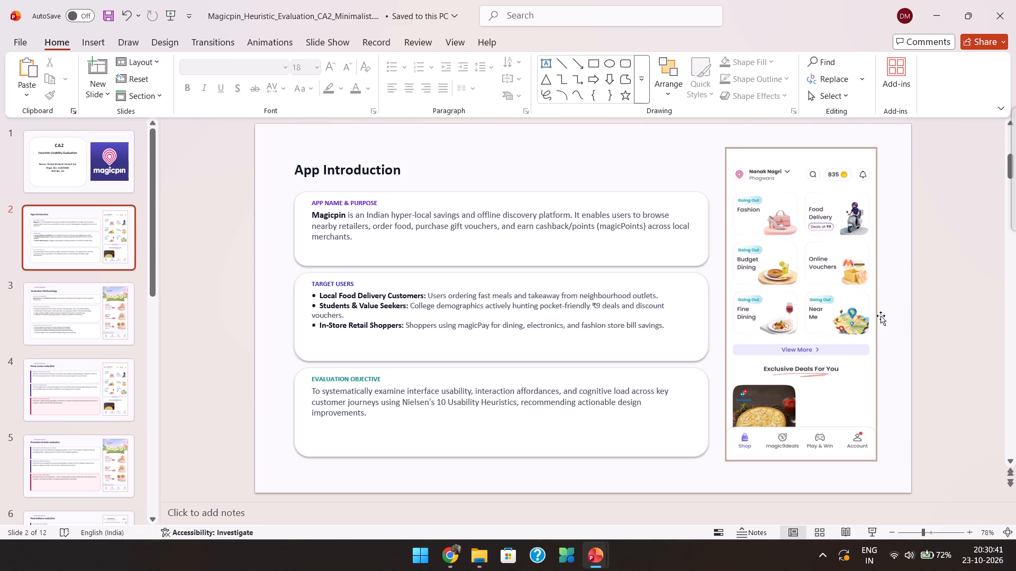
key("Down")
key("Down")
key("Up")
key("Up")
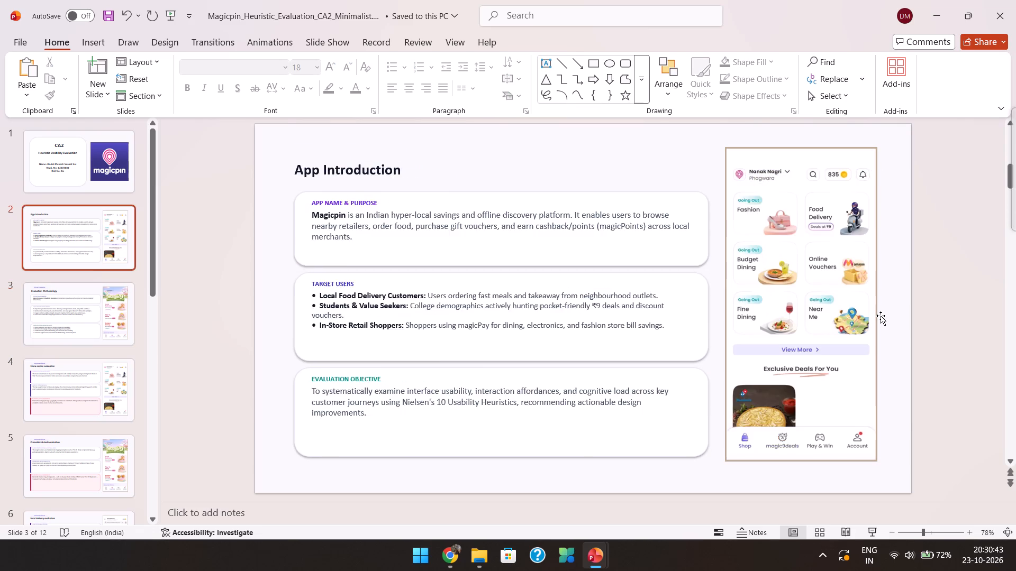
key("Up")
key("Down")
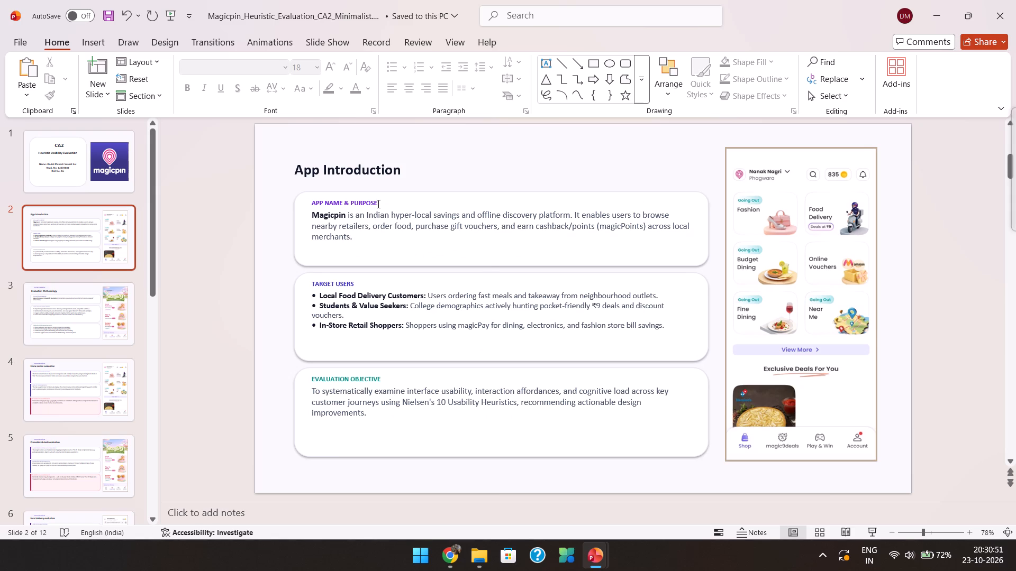
Delete the "APP NAME & PURPOSE" heading from the first card on the App Introduction slide.
left_click_drag(377, 203, 341, 203)
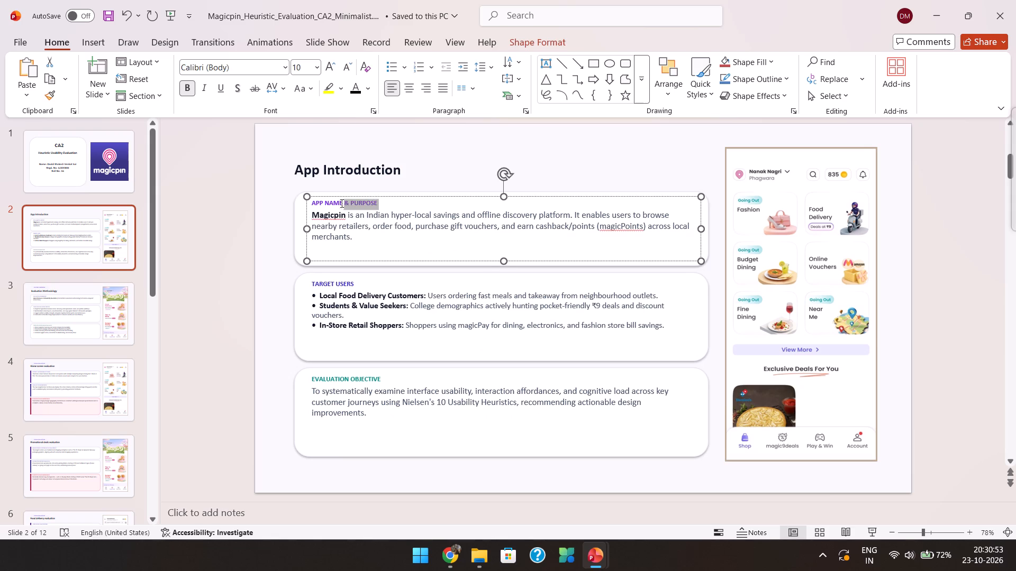
left_click_drag(341, 203, 316, 201)
key("BackSpace")
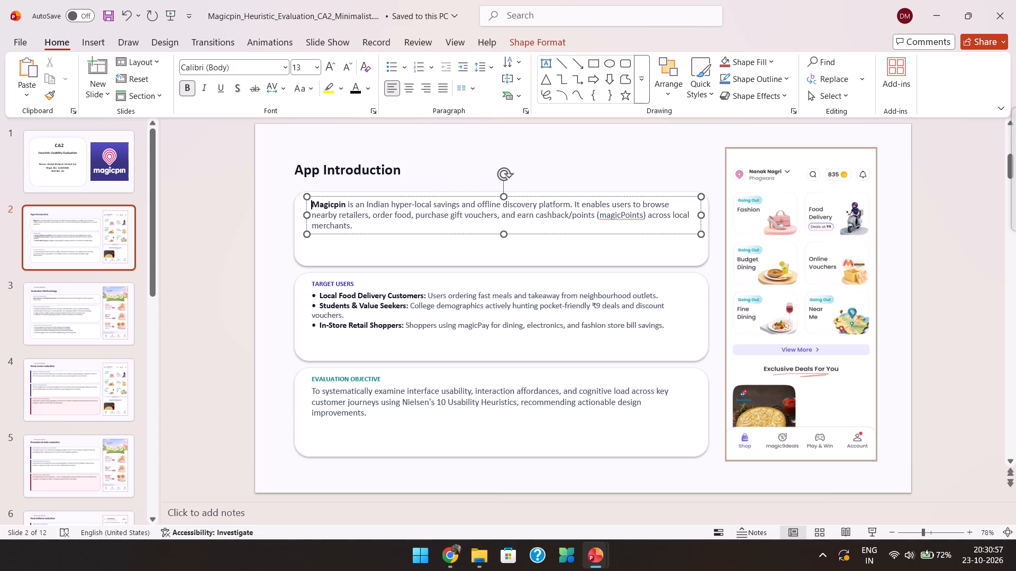
Set the whole Magicpin description paragraph in the first card to font size 16.
key("ctrl+a")
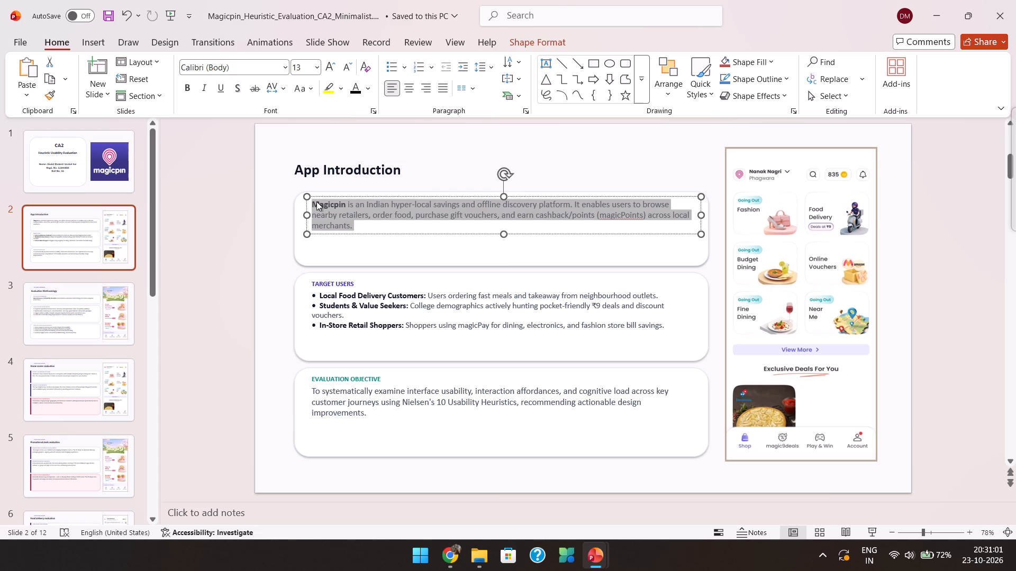
left_click(316, 71)
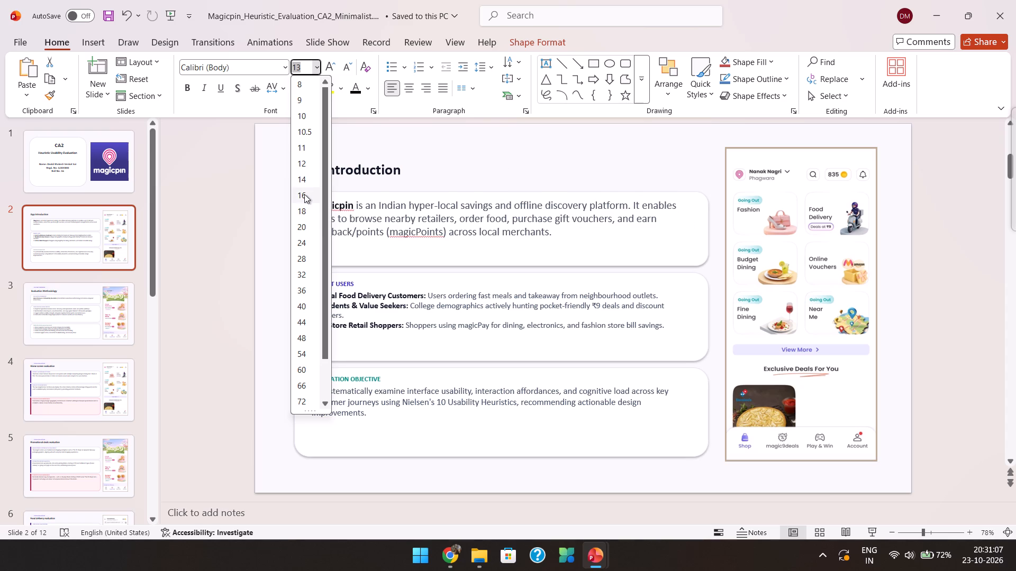
left_click(304, 196)
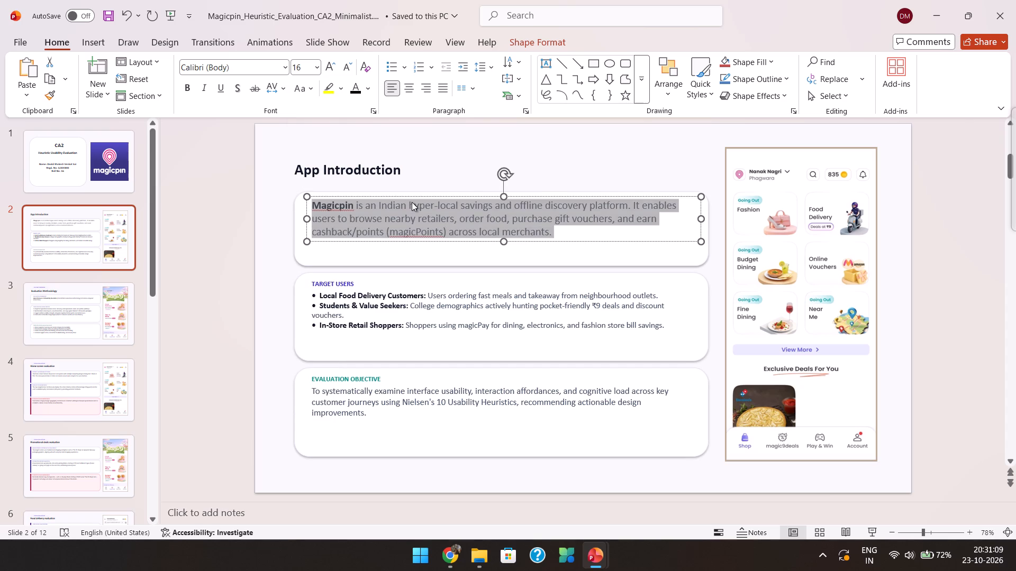
Nudge the Magicpin description text box down until it sits vertically centred in its card.
key("Down")
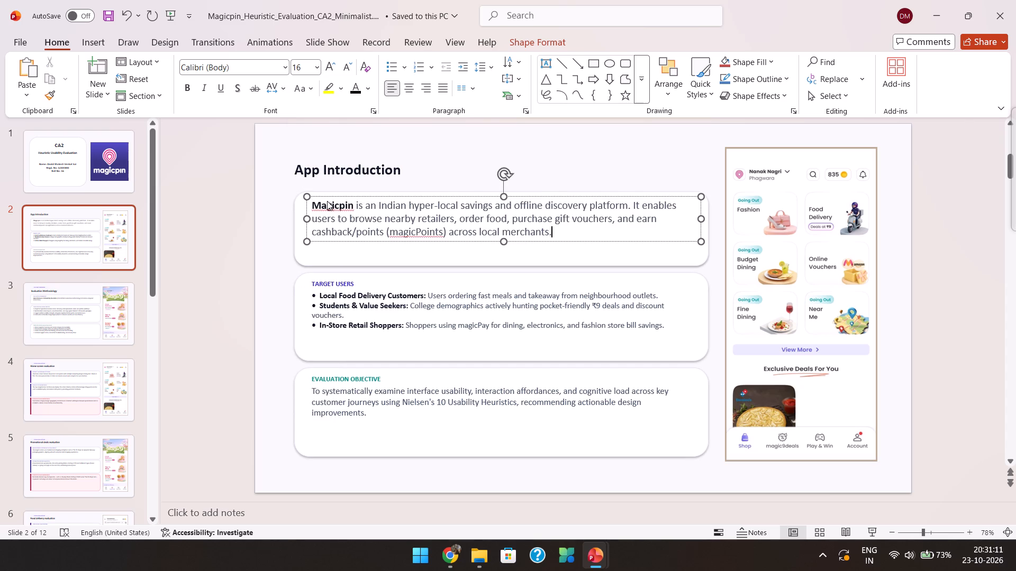
key("Up")
left_click(311, 200)
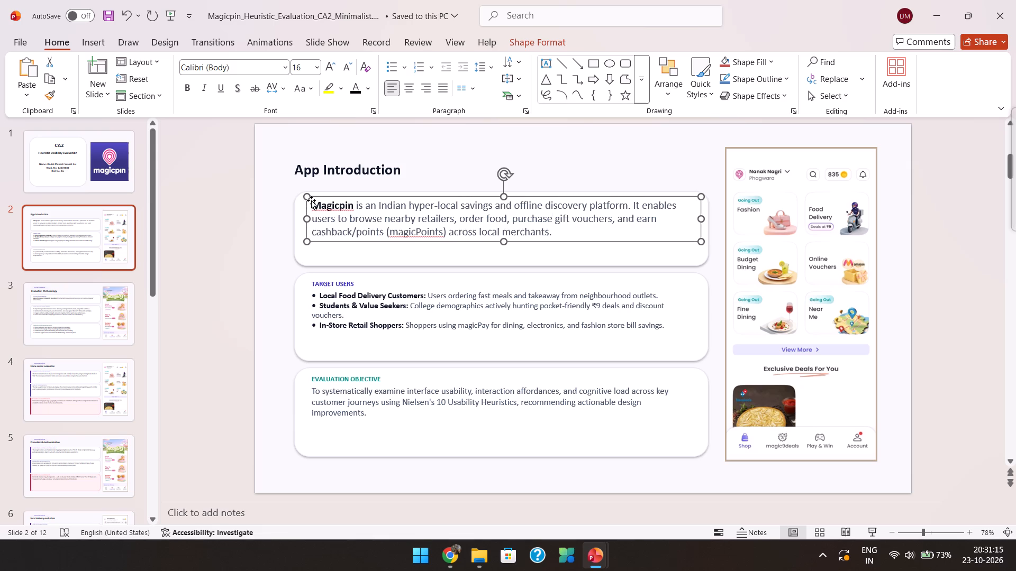
left_click(461, 197)
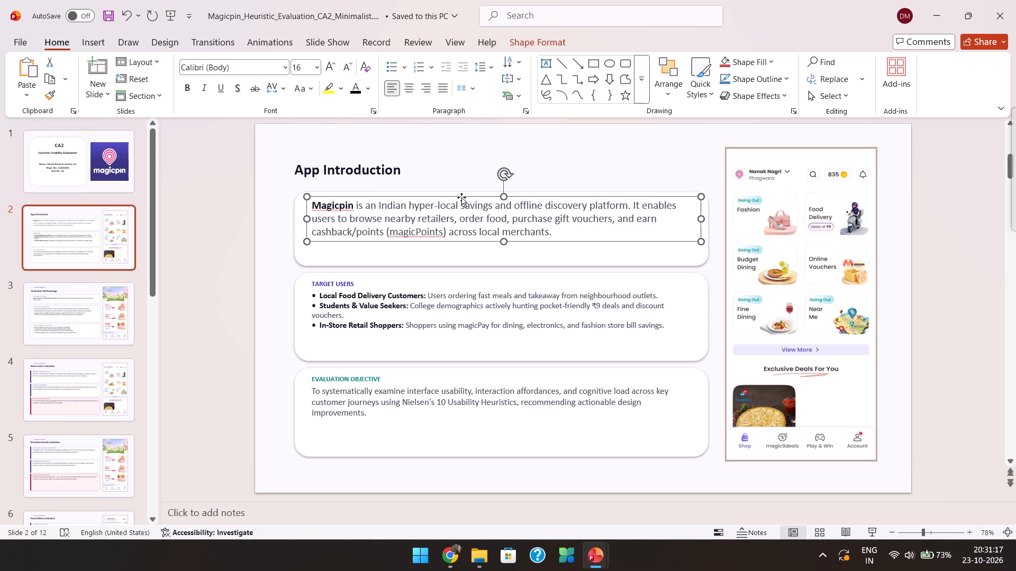
key("Down")
key("Down")
key("Down")
key("Down")
key("Down")
key("Down")
key("Down")
key("Down")
key("Down")
key("Down")
key("Down")
key("Down")
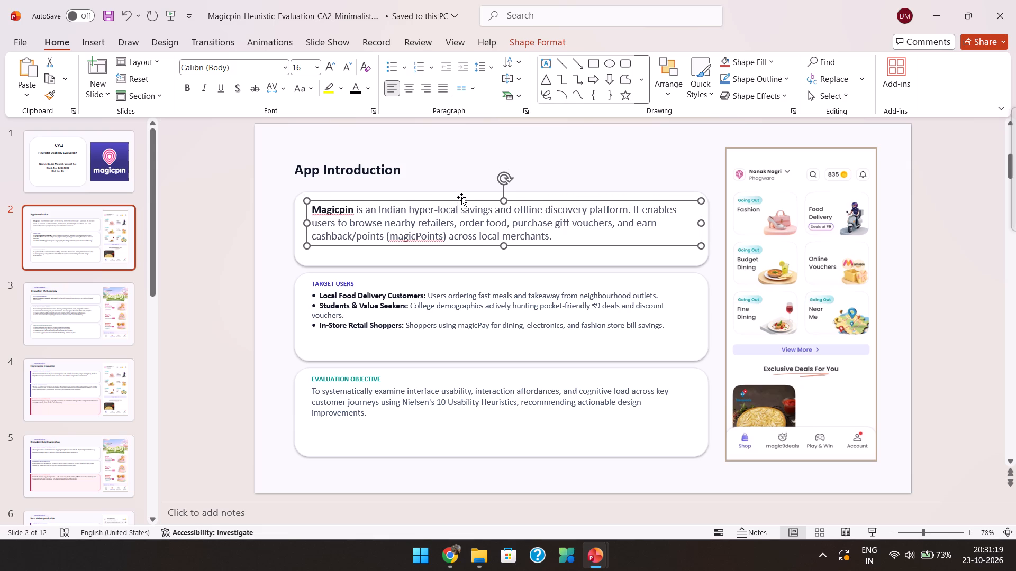
key("Down")
key("Down")
key("Down")
key("Down")
key("Up")
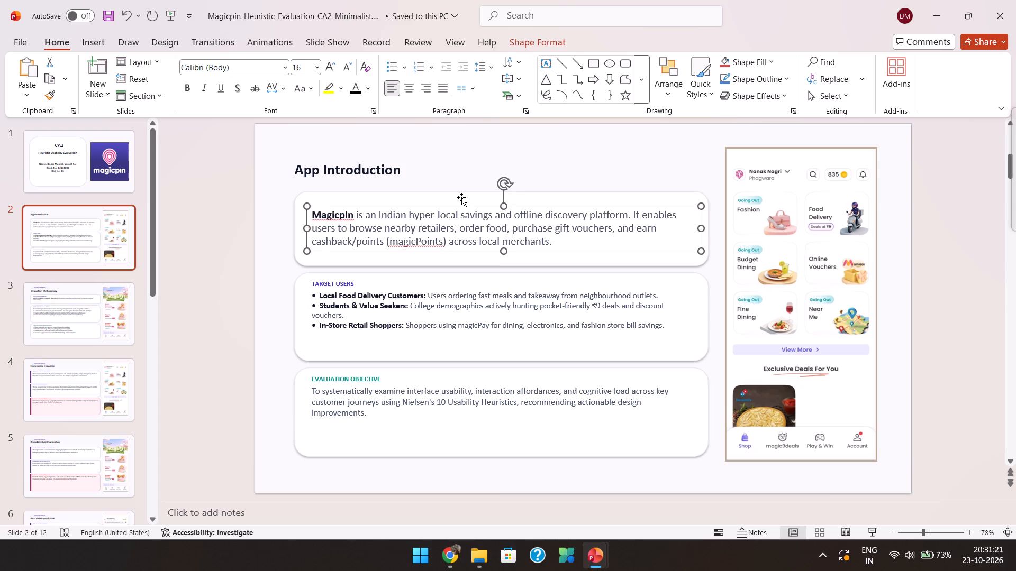
left_click(219, 248)
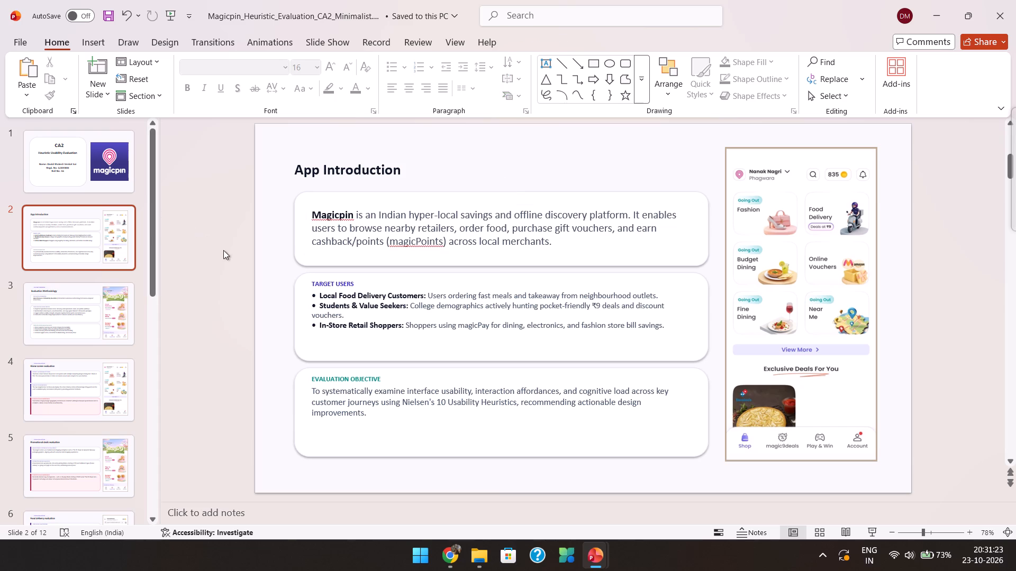
left_click(364, 245)
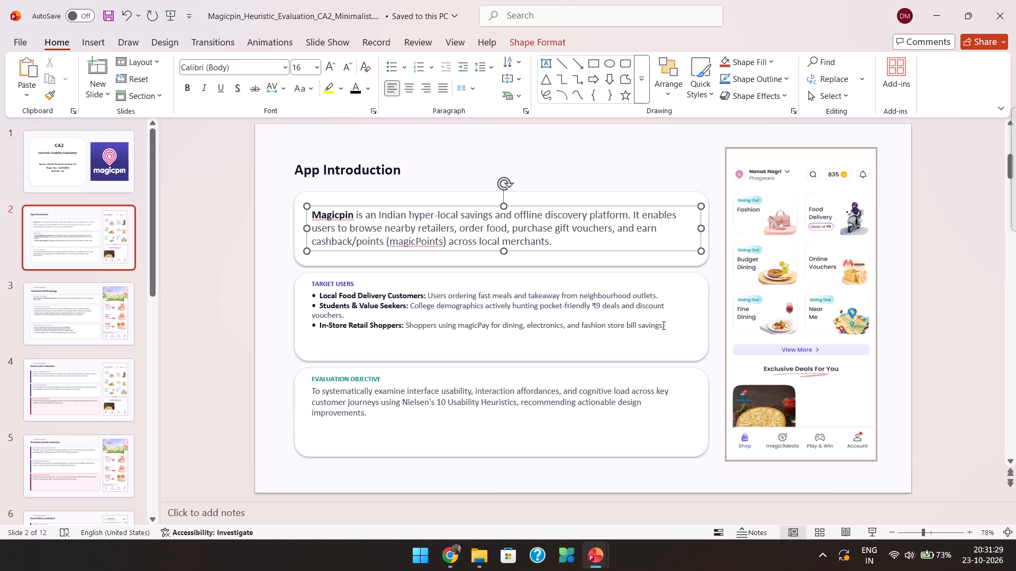
Set the three bullet points under TARGET USERS to font size 14.
left_click_drag(663, 325, 265, 293)
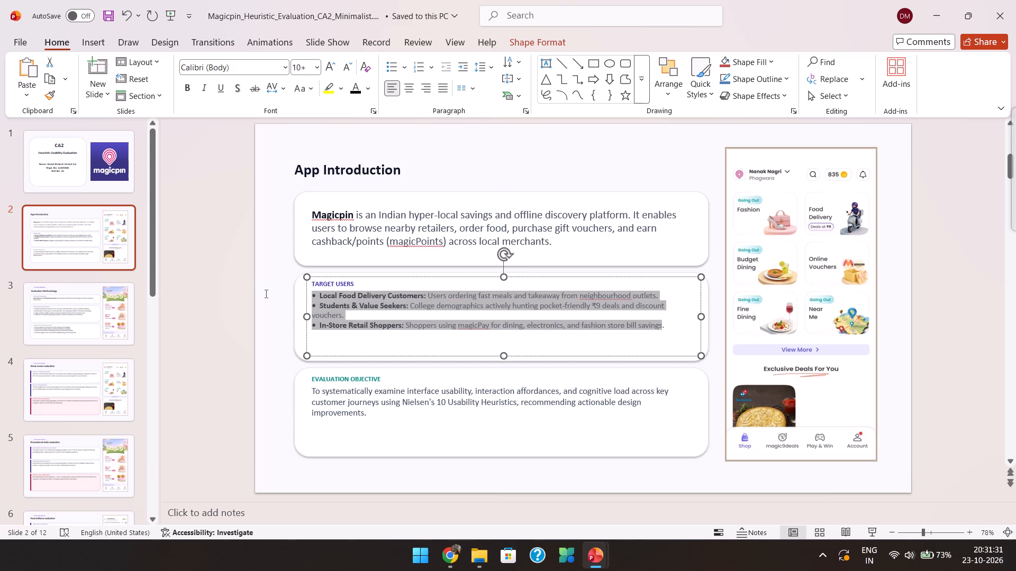
left_click_drag(265, 293, 265, 294)
left_click(364, 248)
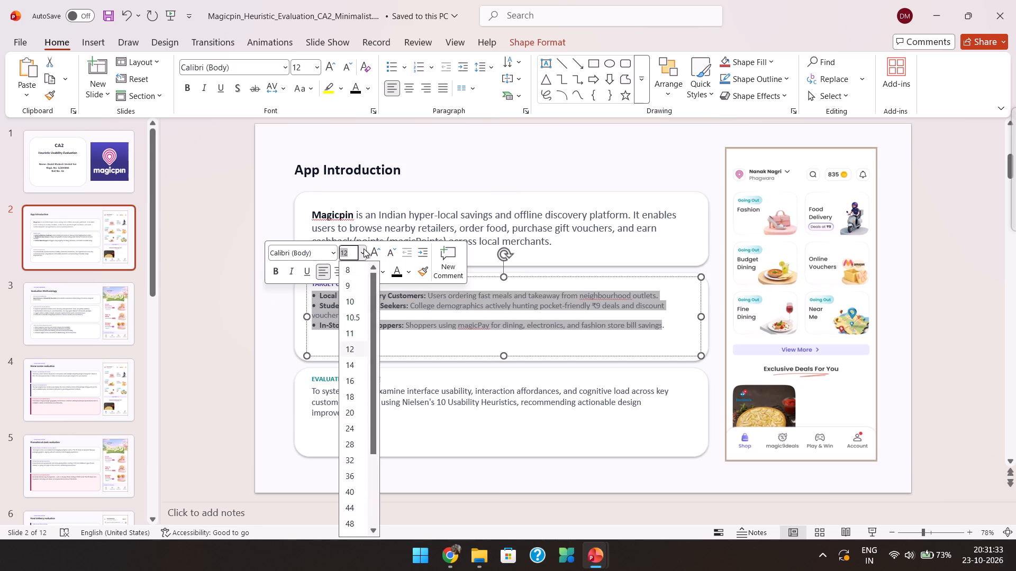
left_click(354, 371)
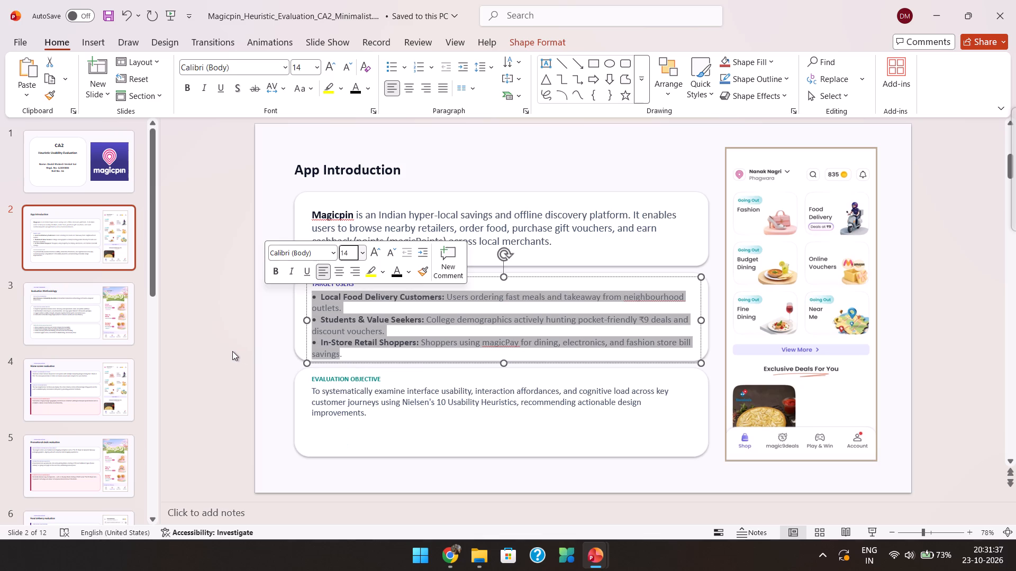
left_click(233, 351)
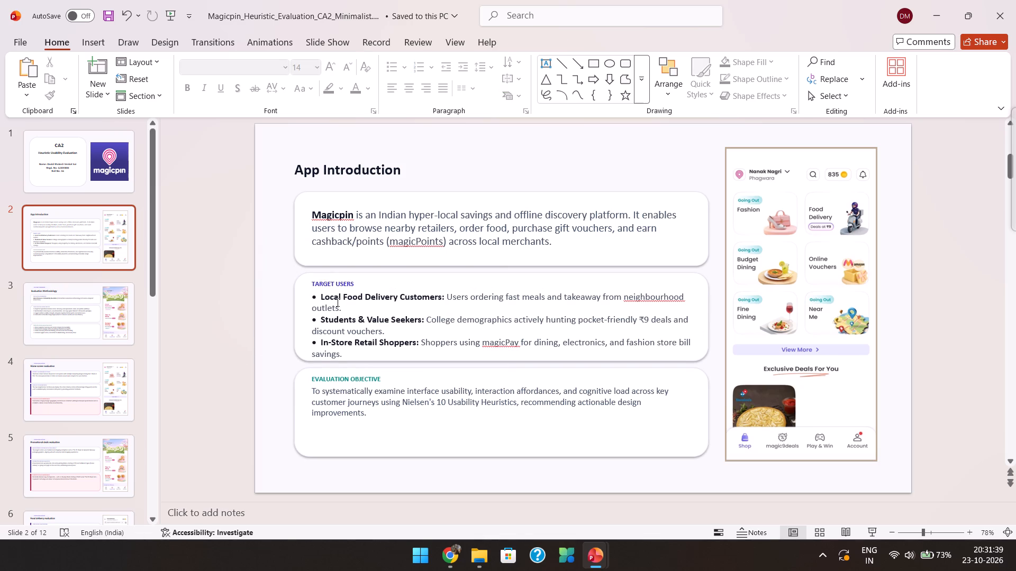
Extend the bottom edge of the Target Users card slightly downward around its enlarged bullet text.
left_click(303, 303)
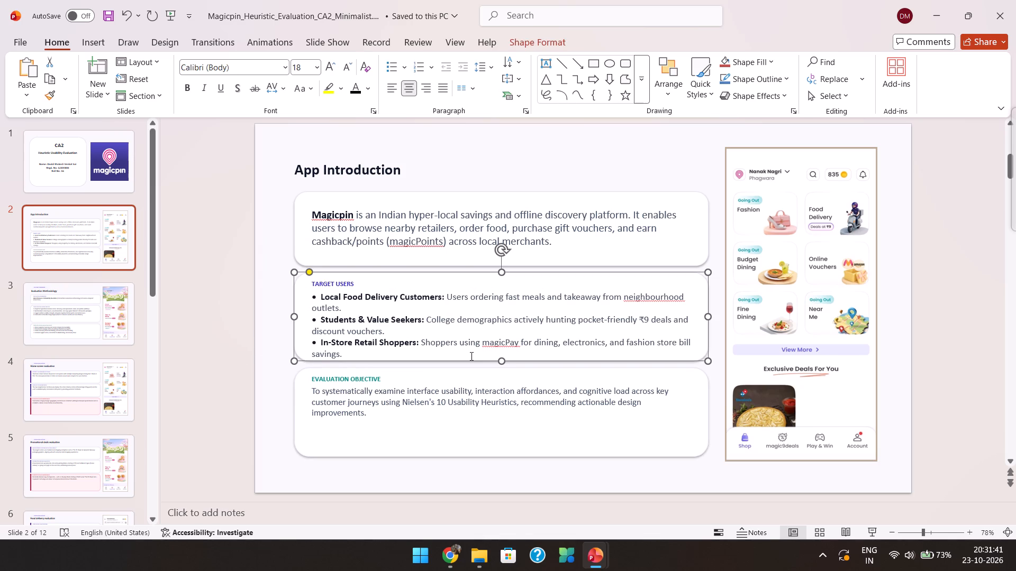
left_click(500, 361)
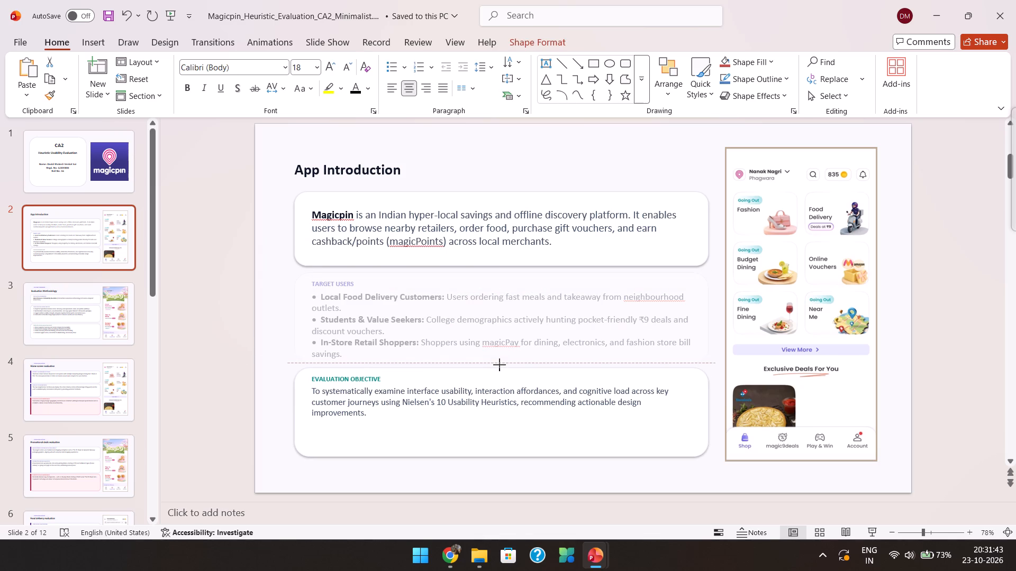
left_click(206, 412)
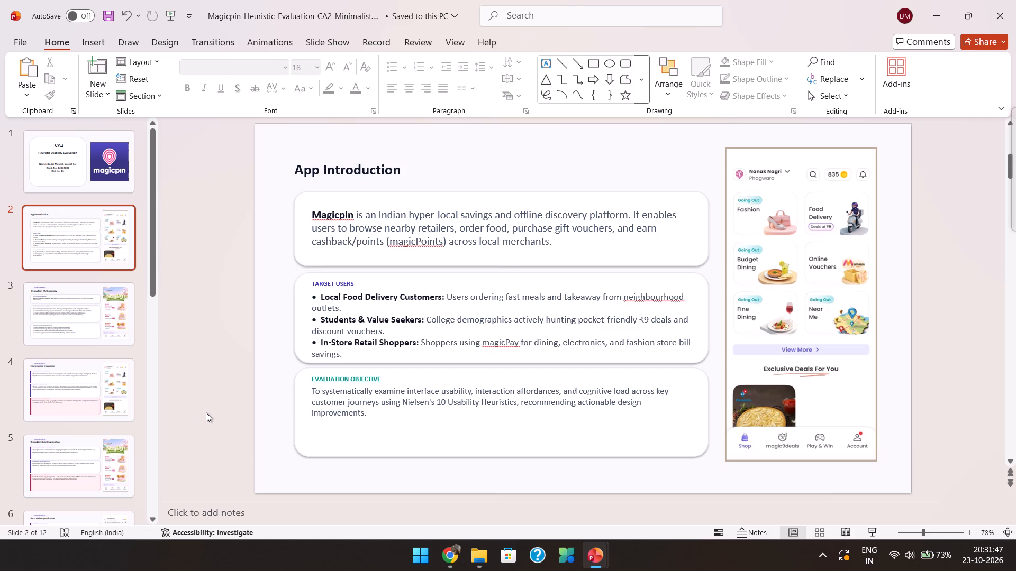
Set the "TARGET USERS" heading to font size 16.
scroll(344, 281, "up", 3, "ctrl")
scroll(344, 281, "down", 1, "ctrl")
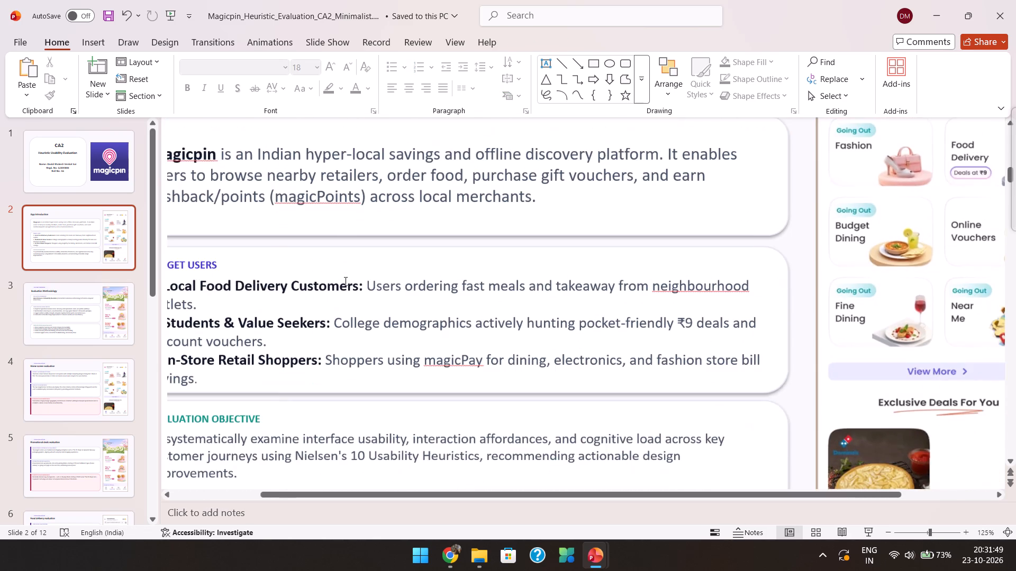
scroll(344, 281, "right", 2)
scroll(344, 281, "down", 1, "ctrl")
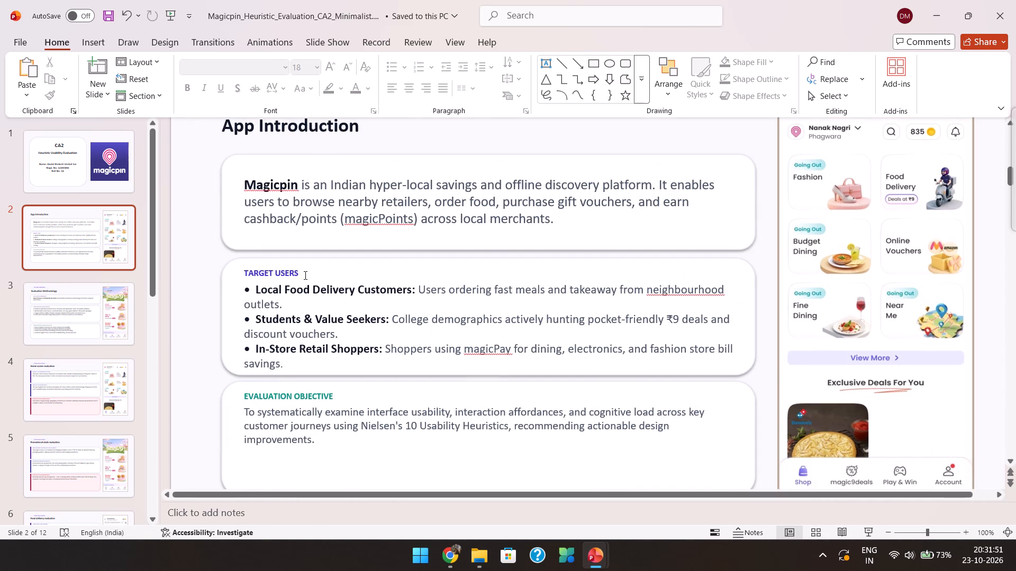
left_click(293, 271)
left_click_drag(299, 271, 256, 271)
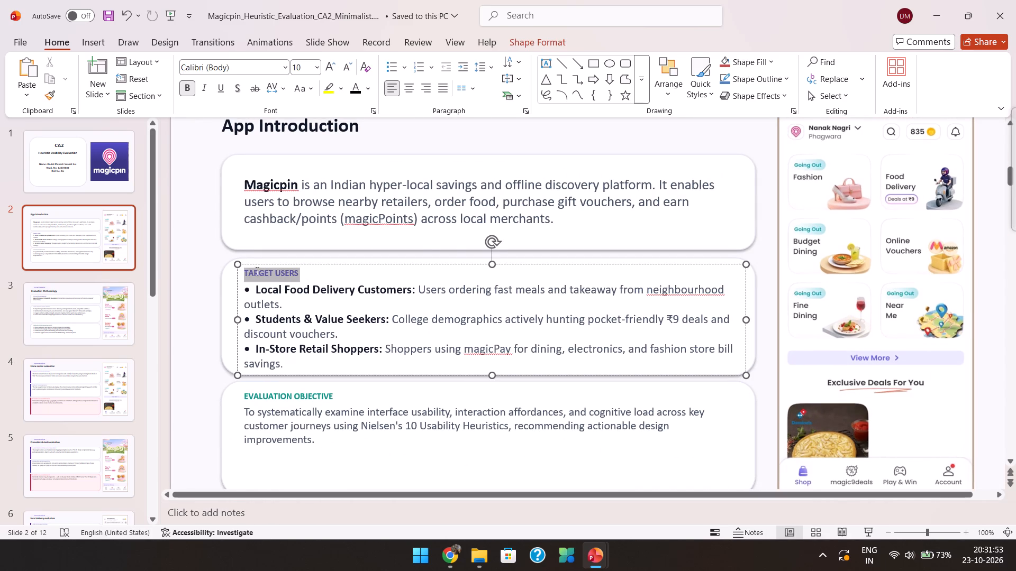
left_click_drag(256, 271, 251, 270)
left_click(347, 234)
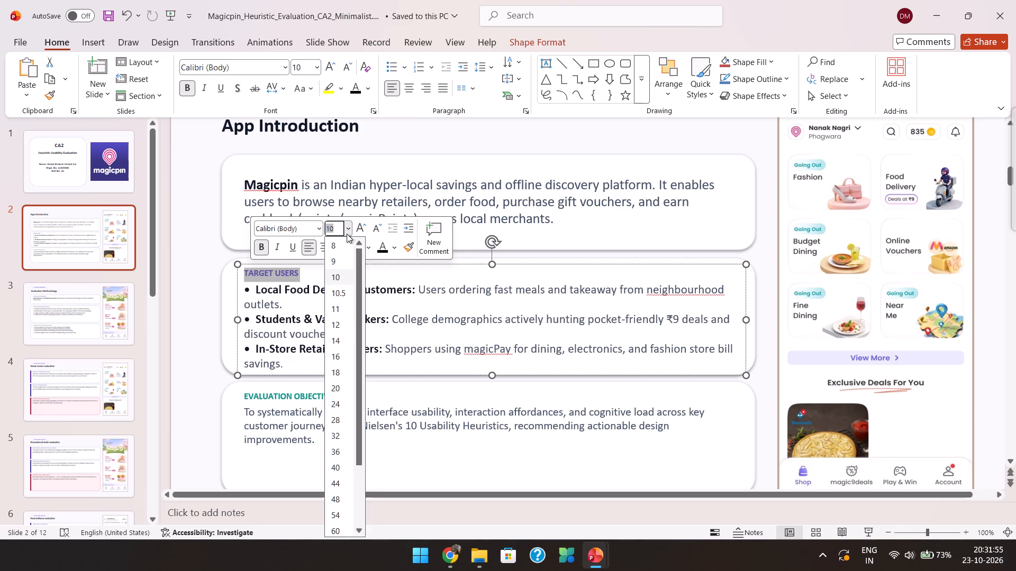
left_click(344, 352)
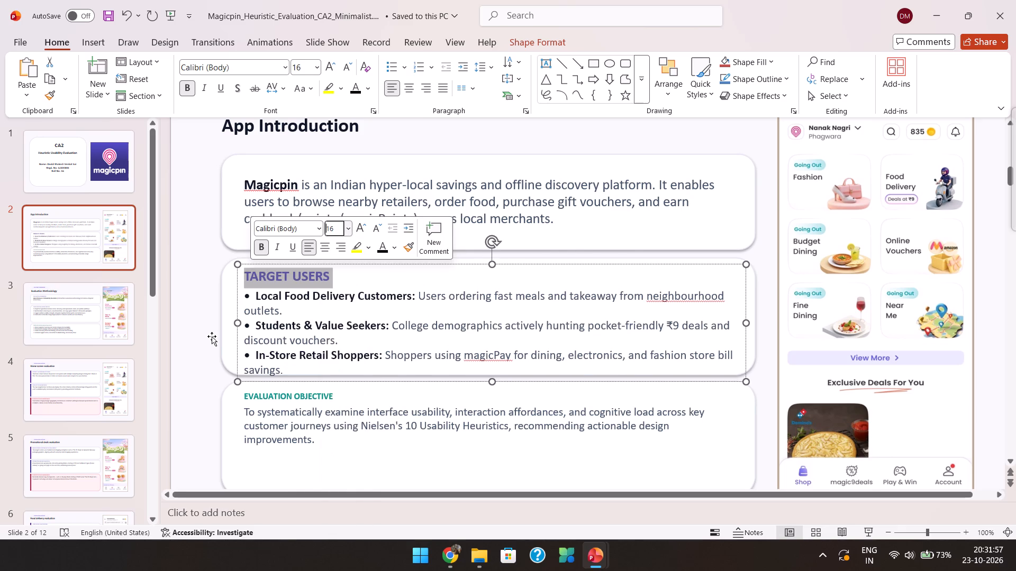
scroll(212, 336, "down", 3, "ctrl")
left_click(248, 331)
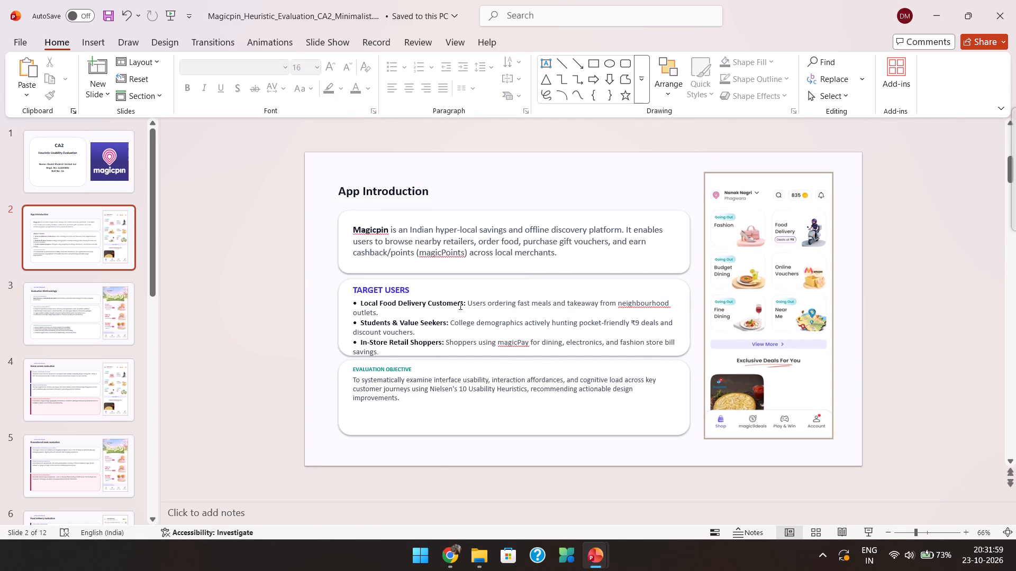
Stretch the Target Users card's bottom edge further down so the last bullet line fits inside it.
left_click(438, 353)
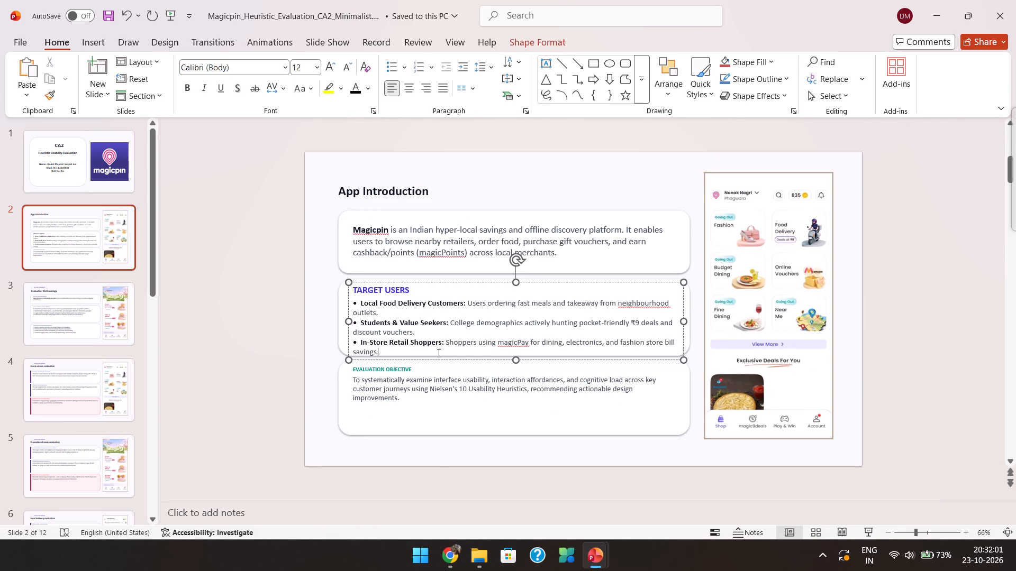
left_click(489, 351)
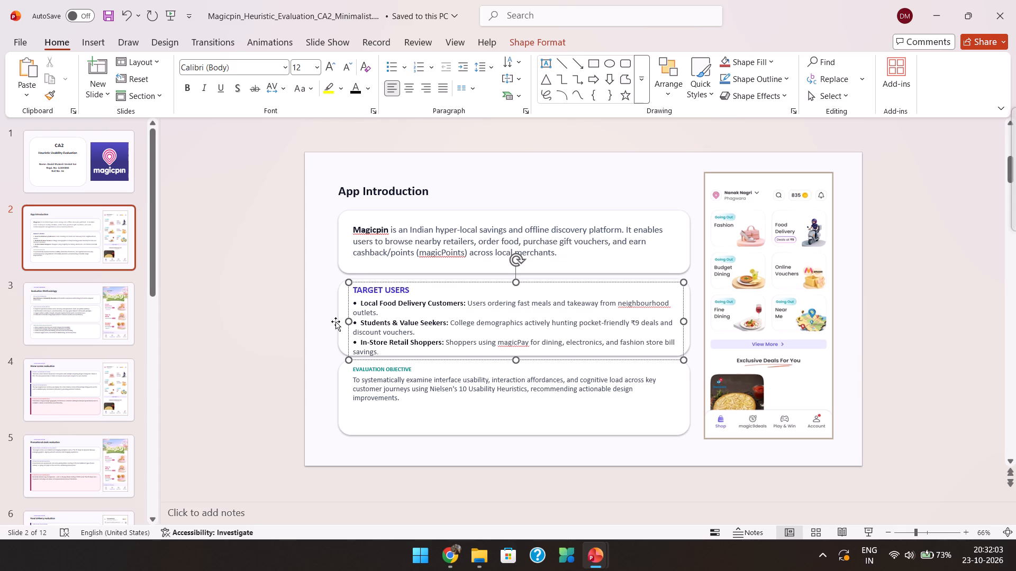
left_click(341, 327)
left_click(515, 355)
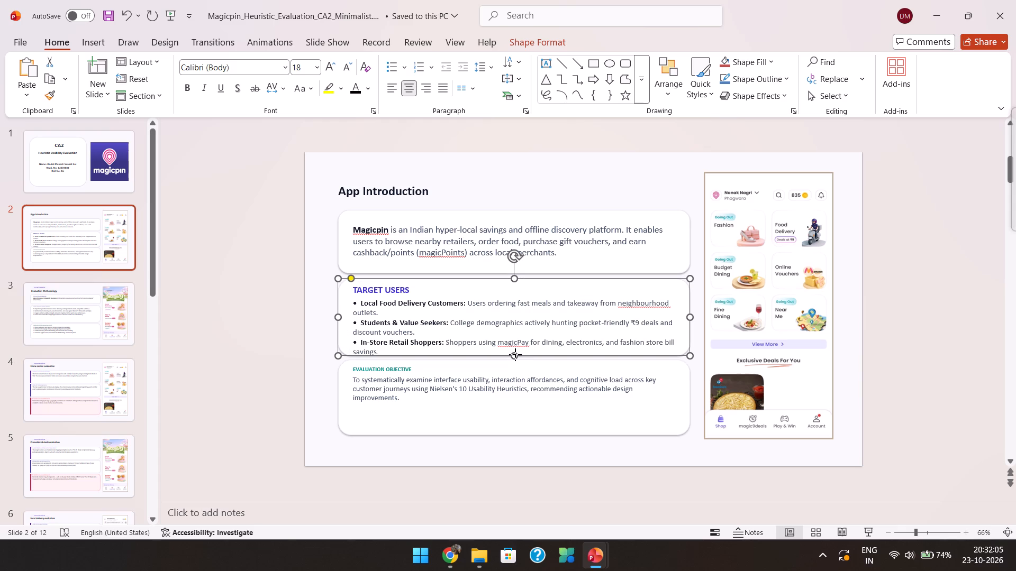
left_click(281, 439)
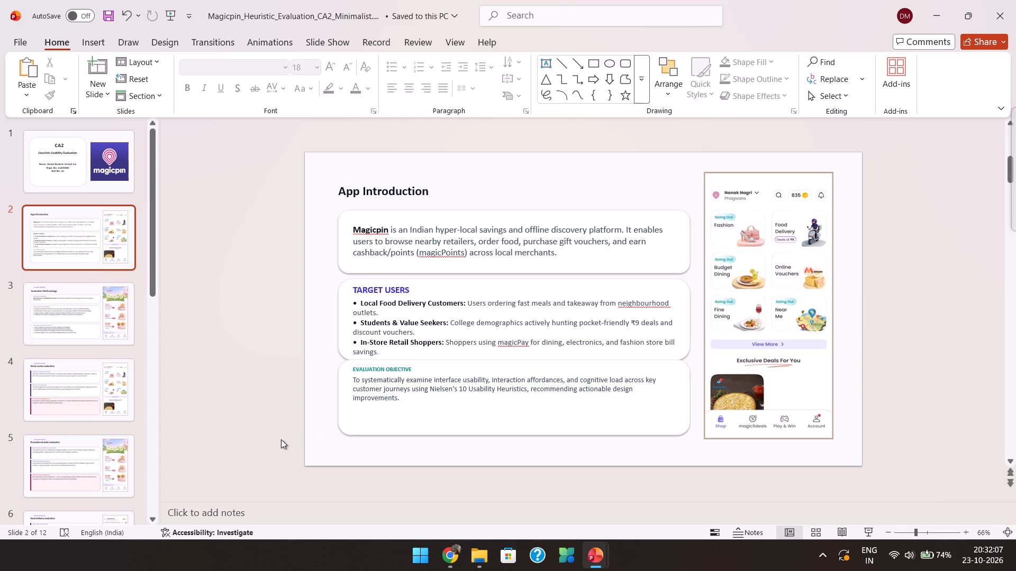
Nudge the Evaluation Objective card's background shape down to open a small gap below the Target Users card.
left_click(494, 423)
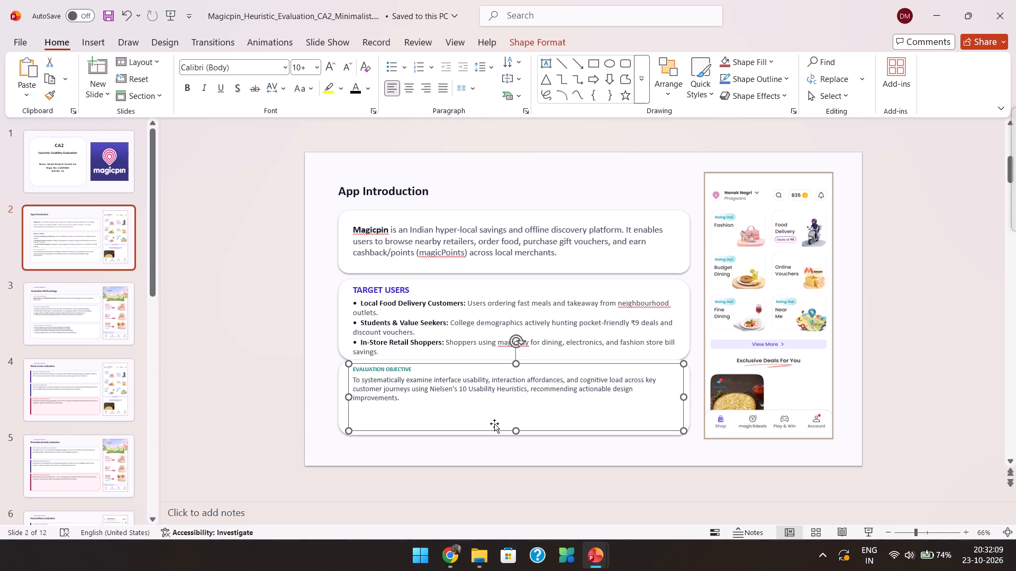
left_click(342, 408)
key("Down")
key("Down")
key("Down")
key("Down")
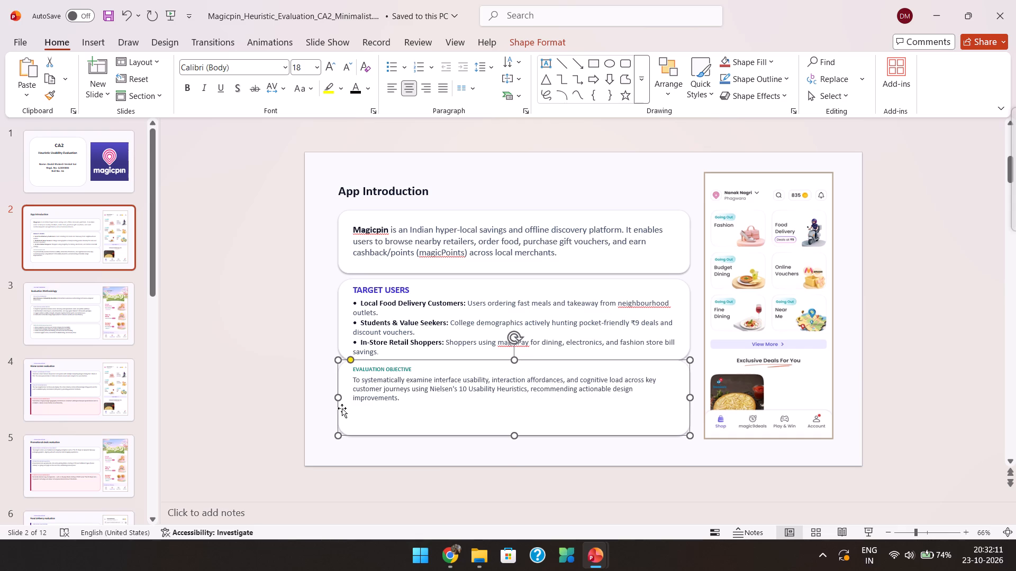
key("Down")
key("Down")
key("Down")
key("Down")
key("Down")
key("Down")
key("Down")
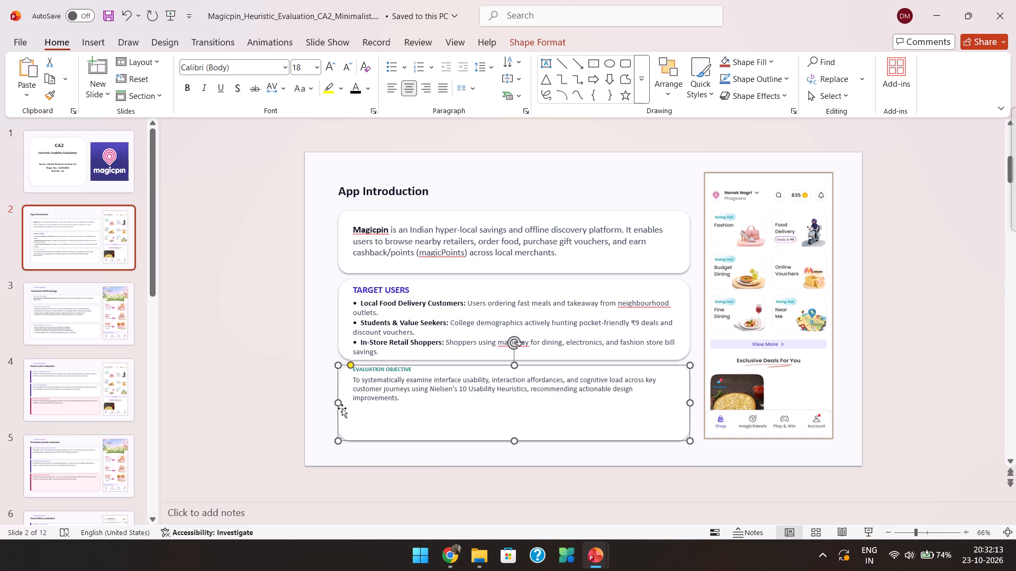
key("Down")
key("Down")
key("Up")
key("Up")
Nudge the Evaluation Objective text box down so its heading sits inside the shifted card.
left_click(400, 382)
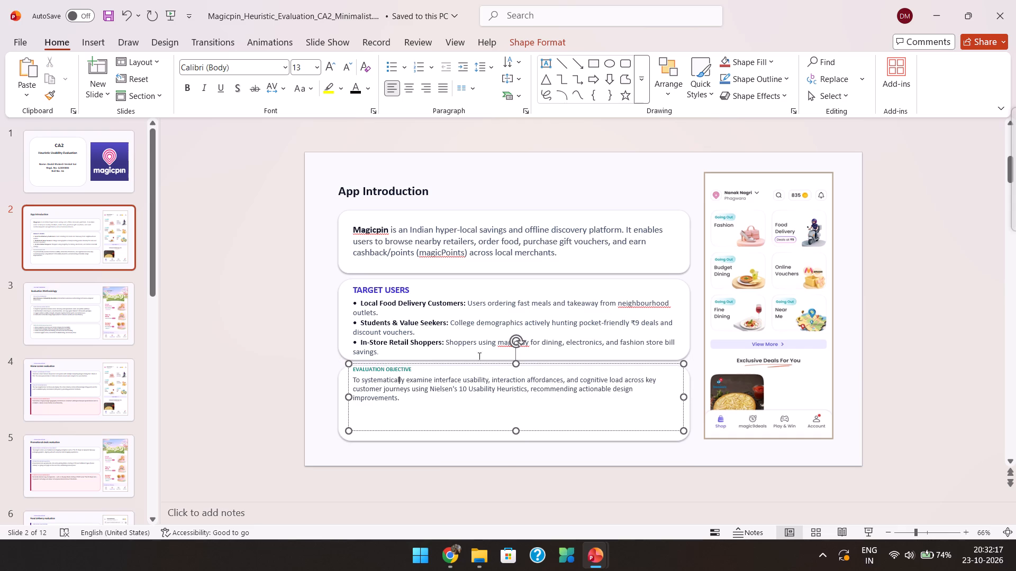
left_click(479, 364)
key("Down")
key("Down")
key("Down")
key("Down")
key("Down")
key("Down")
key("Down")
key("Down")
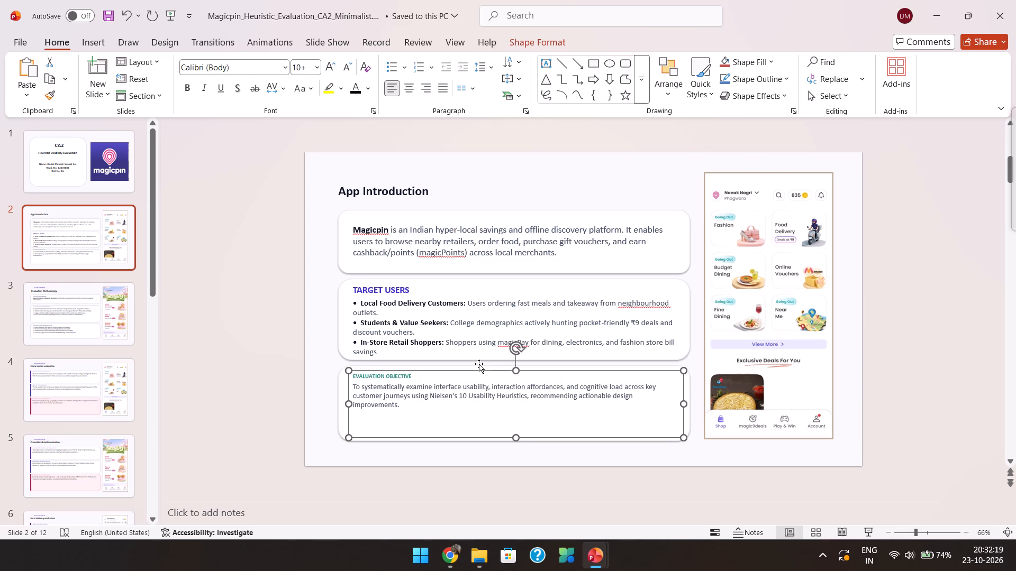
Set all the Evaluation Objective text, heading and body, to font size 16.
left_click(393, 376)
key("ctrl+Right")
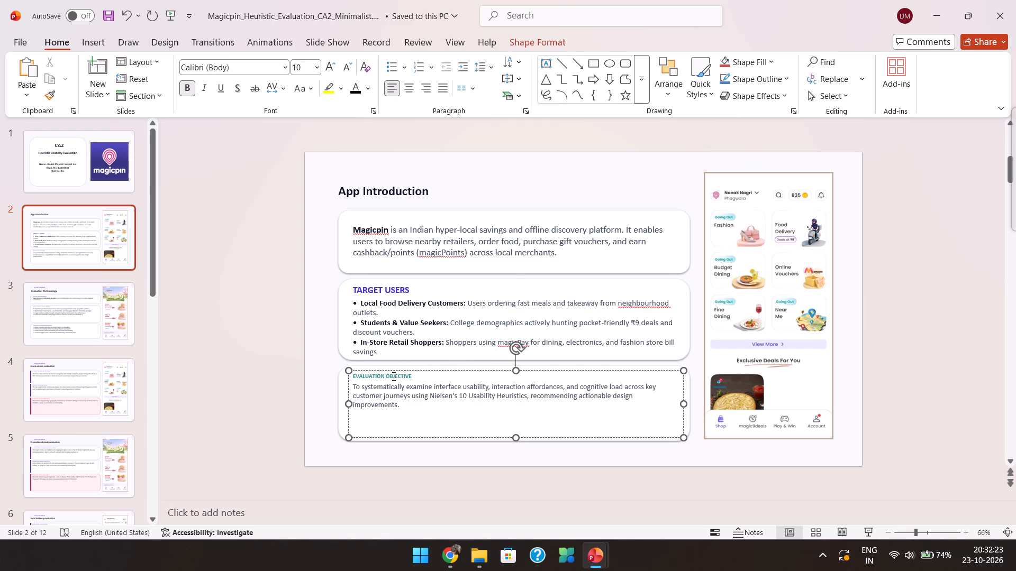
left_click(397, 291)
left_click(403, 318)
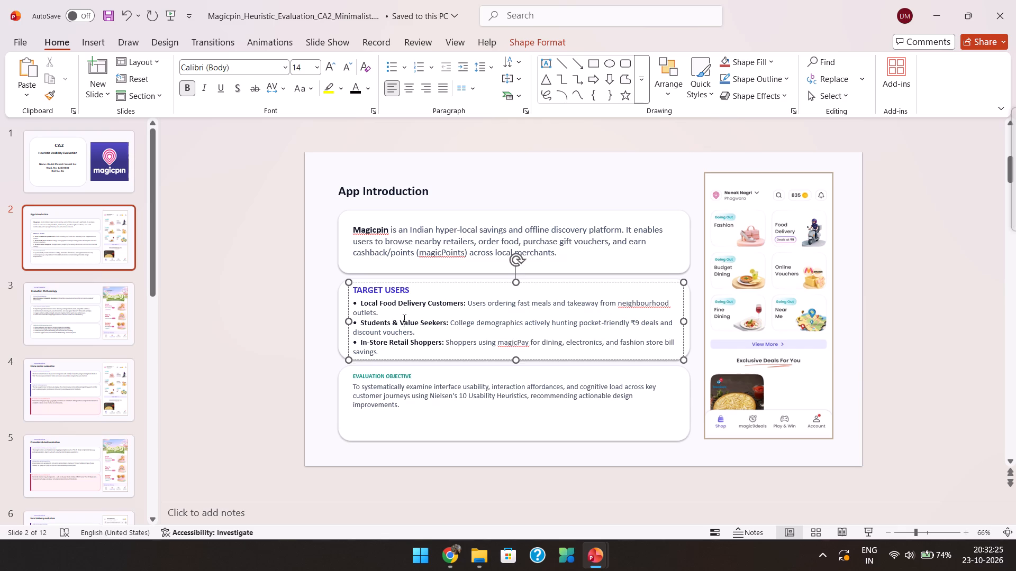
left_click(415, 403)
key("ctrl+a")
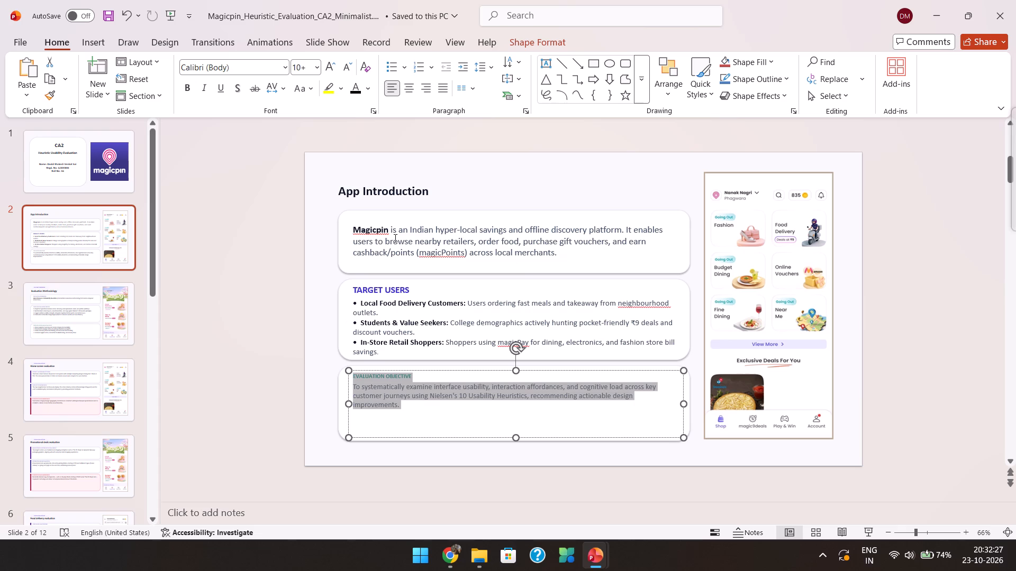
left_click(317, 69)
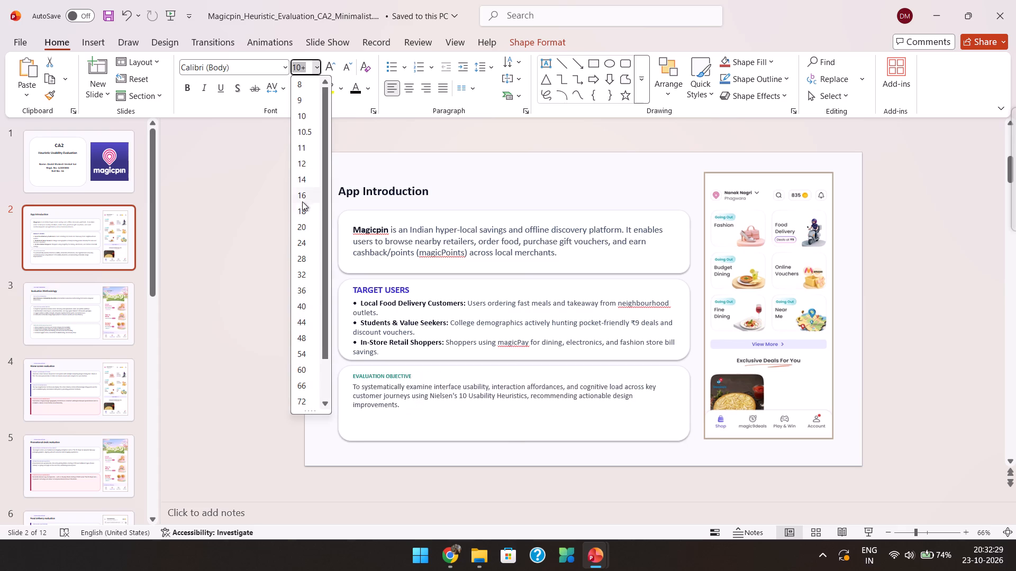
left_click(302, 199)
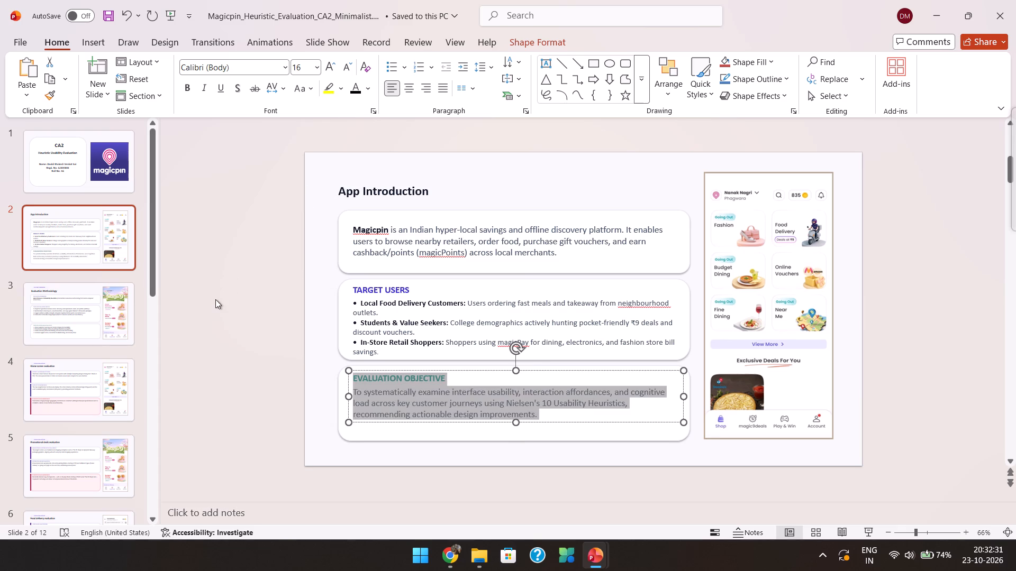
left_click(215, 299)
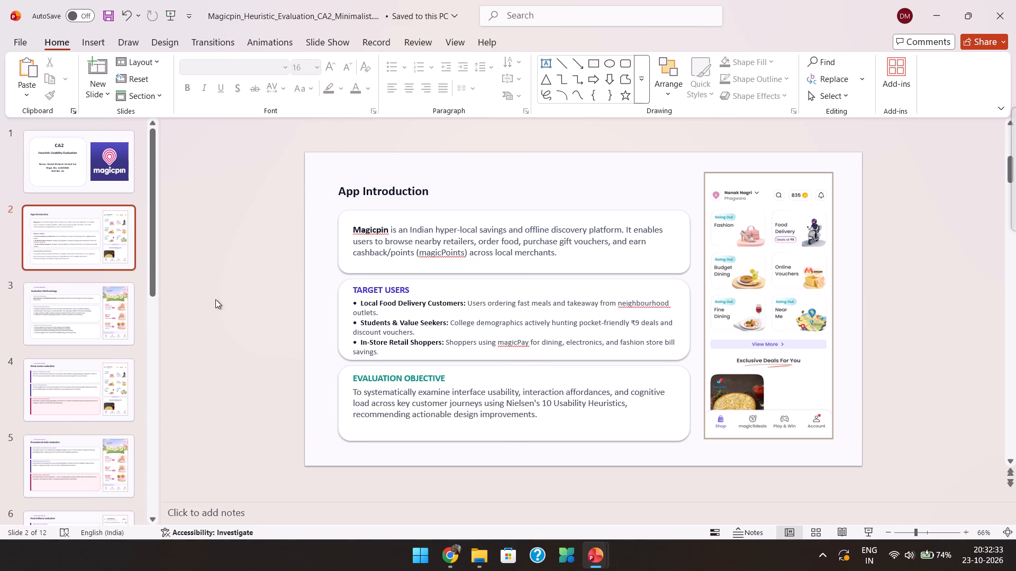
Nudge the enlarged Evaluation Objective text box slightly further down to balance the space within its card.
left_click(373, 377)
left_click(410, 372)
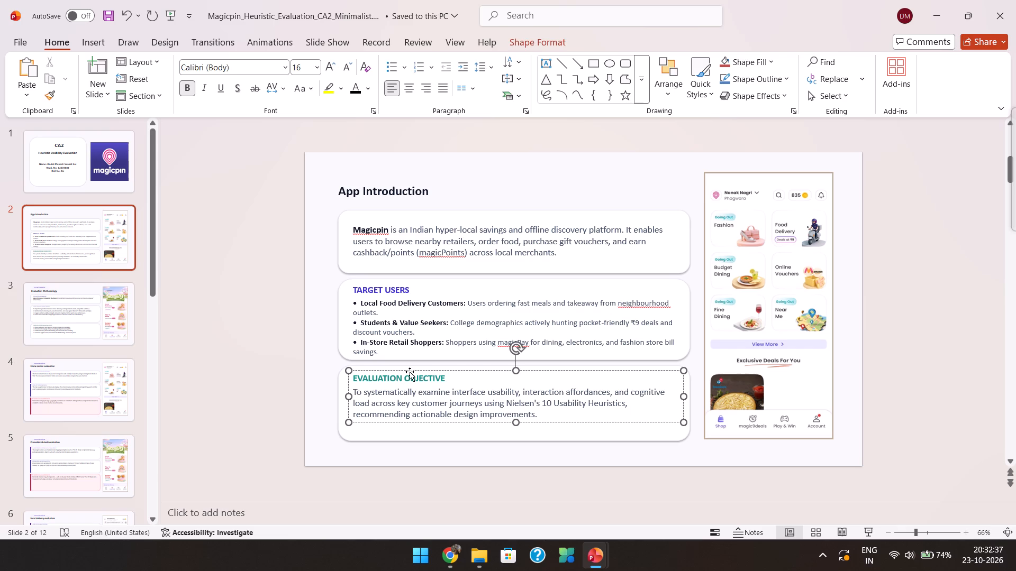
key("Down")
key("Down")
key("Down")
key("Down")
key("Down")
key("Down")
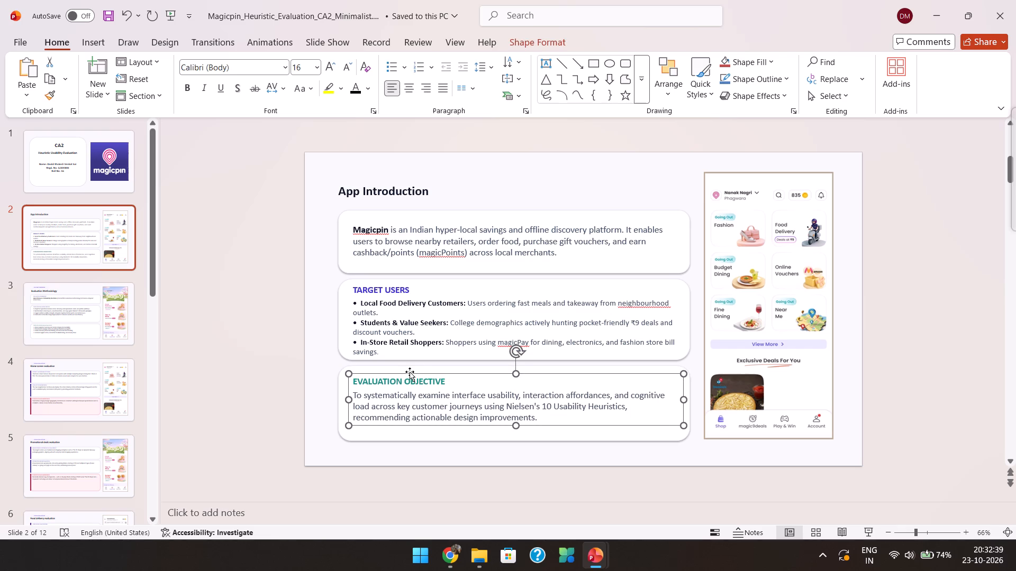
key("Down")
key("Down")
left_click(275, 360)
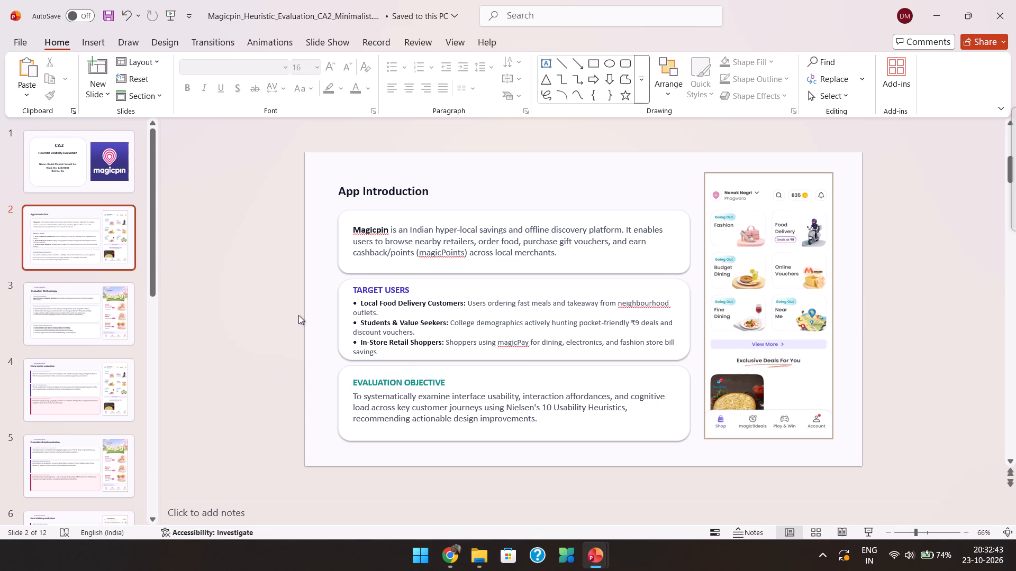
On slide 3, delete the "ACADEMIC FRAMEWORK" label above the Evaluation Methodology title.
left_click(82, 292)
left_click(422, 180)
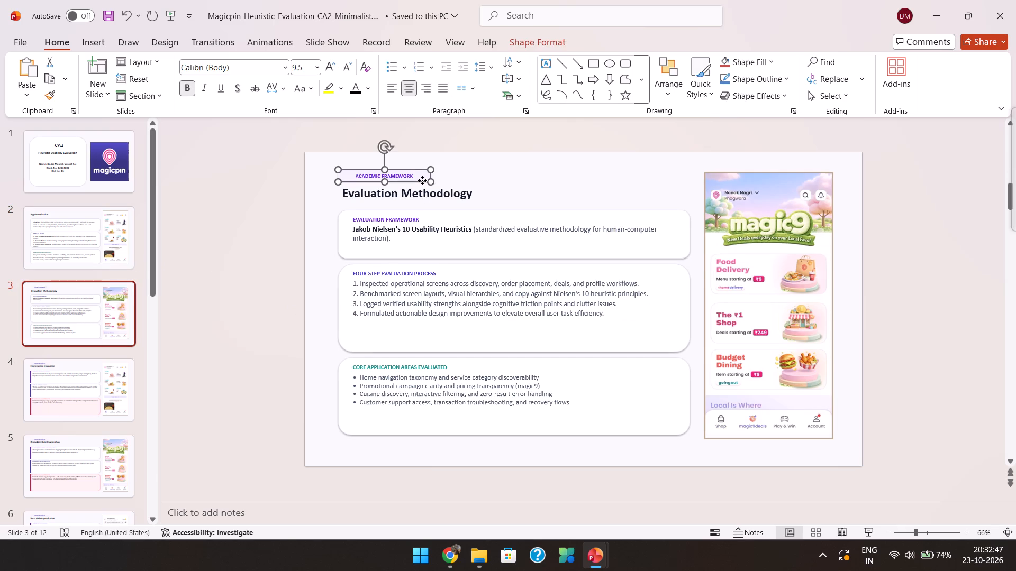
key("BackSpace")
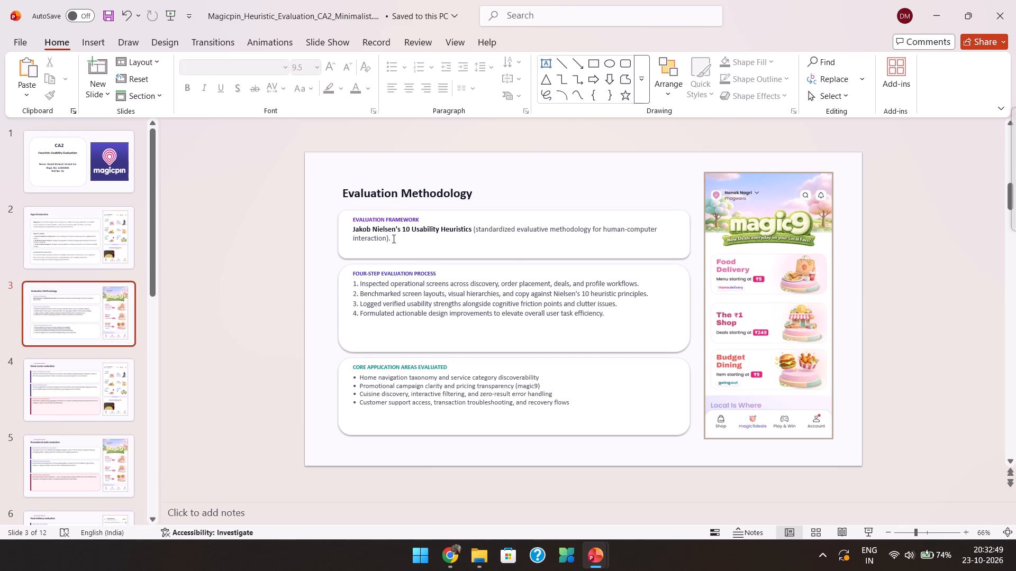
Set all the text in the Evaluation Framework card to font size 16.
left_click(393, 238)
key("ctrl+a")
left_click(318, 63)
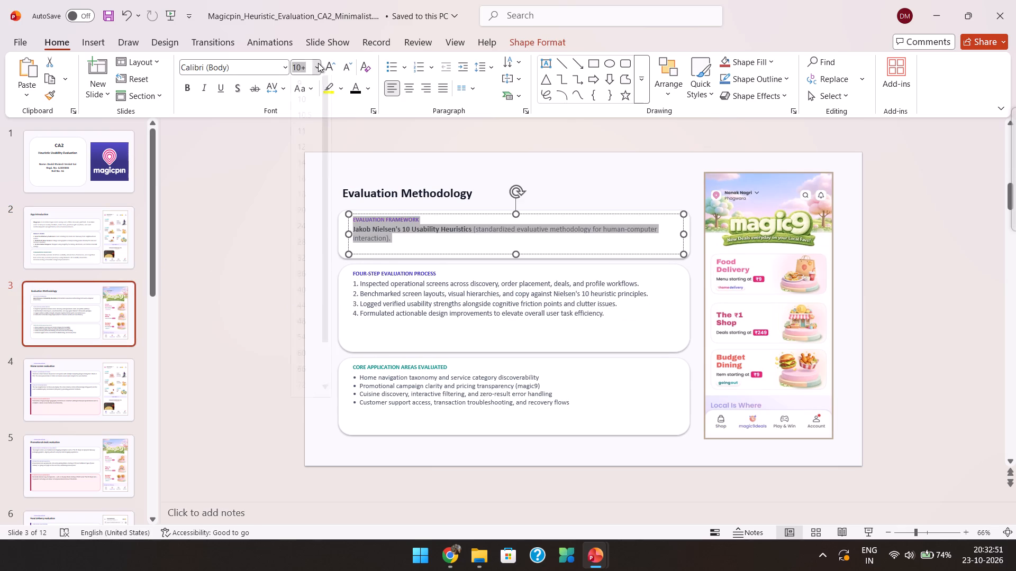
left_click(301, 192)
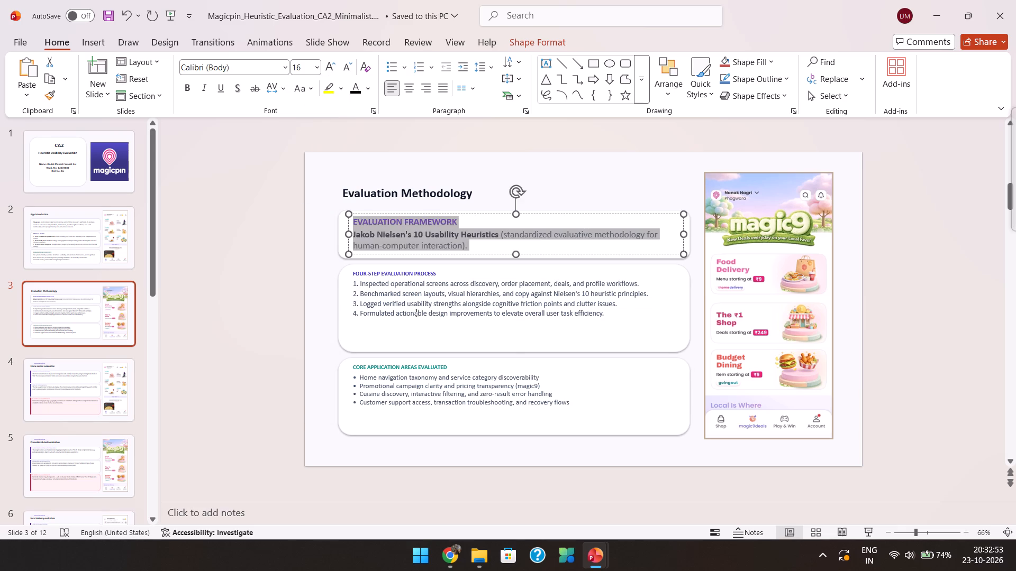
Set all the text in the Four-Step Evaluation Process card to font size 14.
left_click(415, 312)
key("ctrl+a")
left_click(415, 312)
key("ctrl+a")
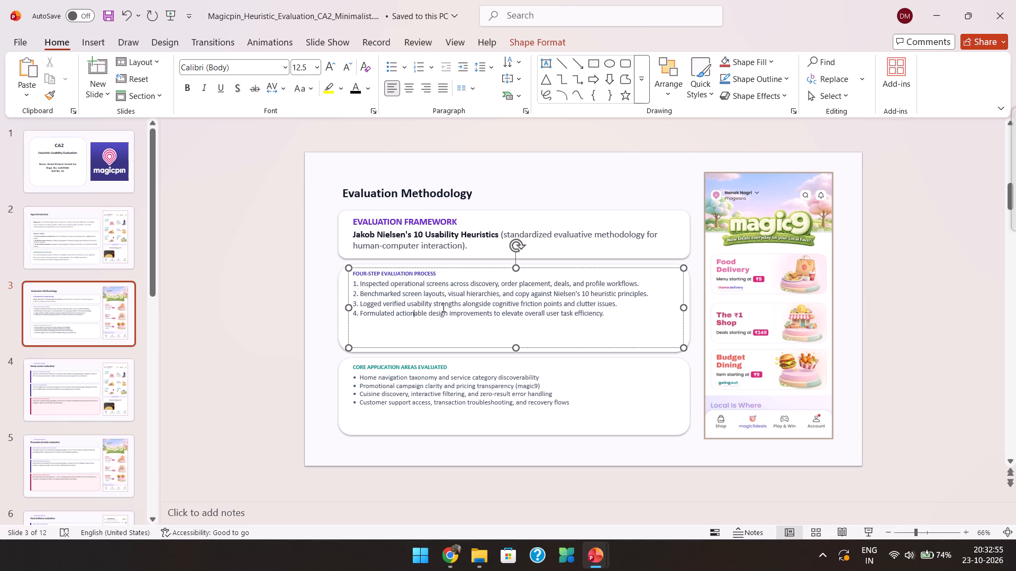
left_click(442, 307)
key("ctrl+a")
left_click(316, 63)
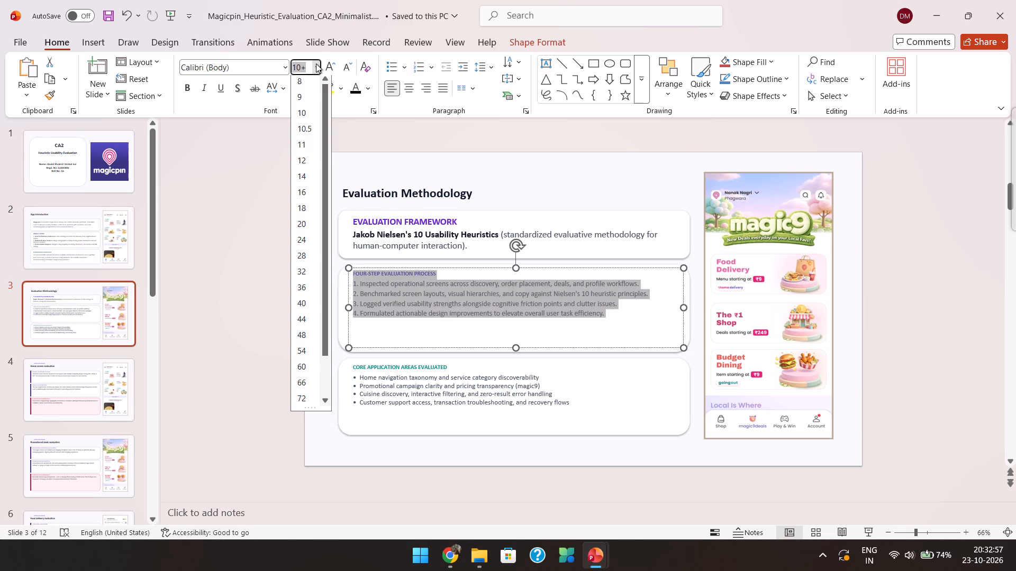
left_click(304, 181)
Set all the text in the Core Application Areas Evaluated card to font size 16.
left_click(371, 379)
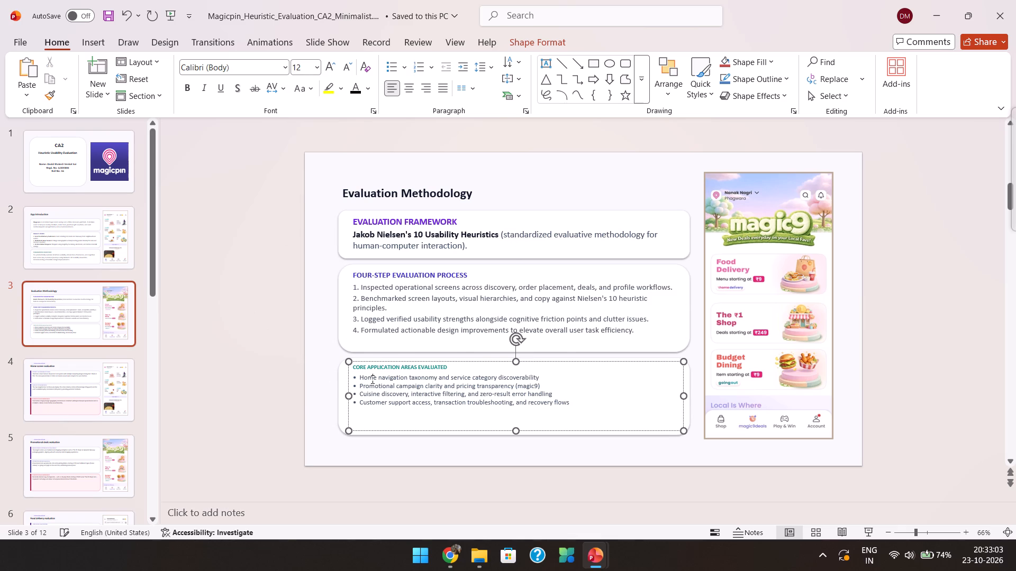
key("ctrl+a")
left_click(319, 68)
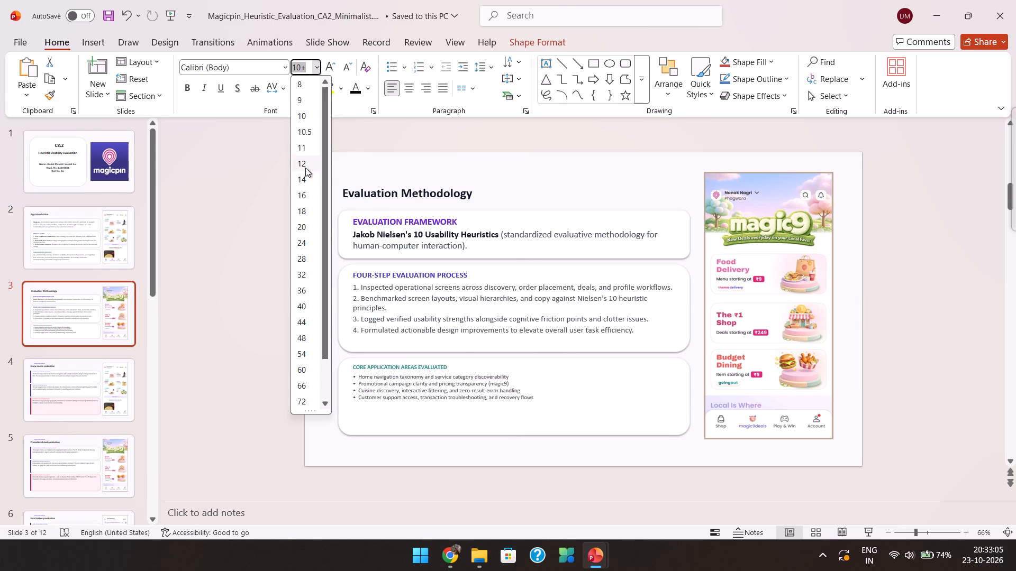
left_click(304, 190)
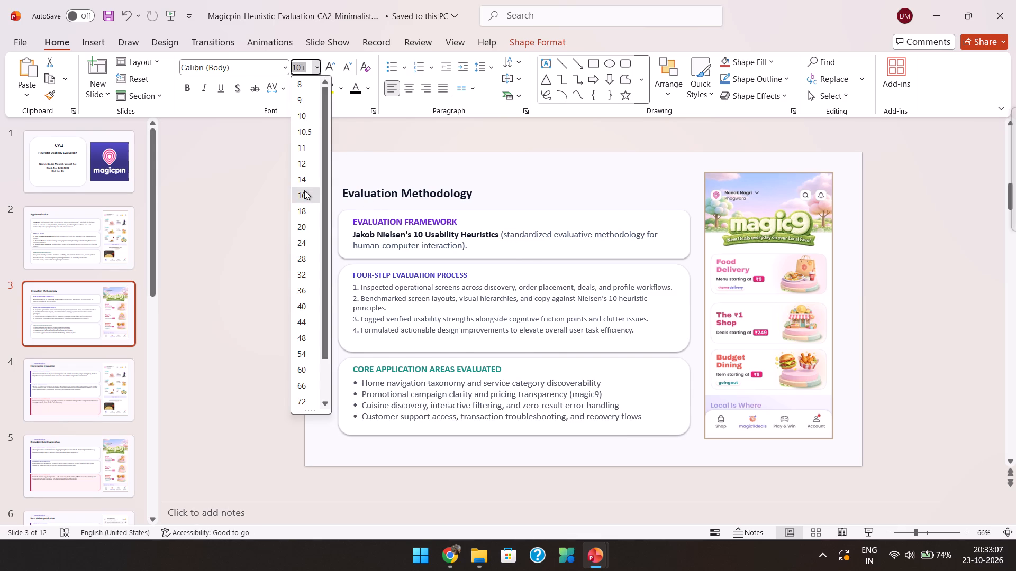
left_click(243, 288)
Set the heading and numbered steps in the Four-Step Evaluation Process card to font size 16.
left_click(439, 308)
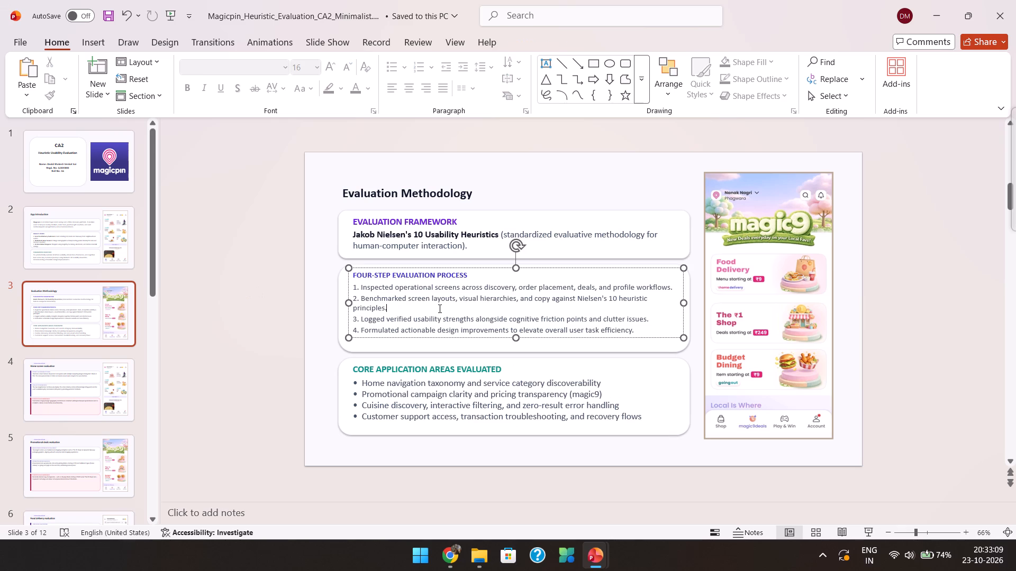
key("ctrl+a")
left_click(316, 66)
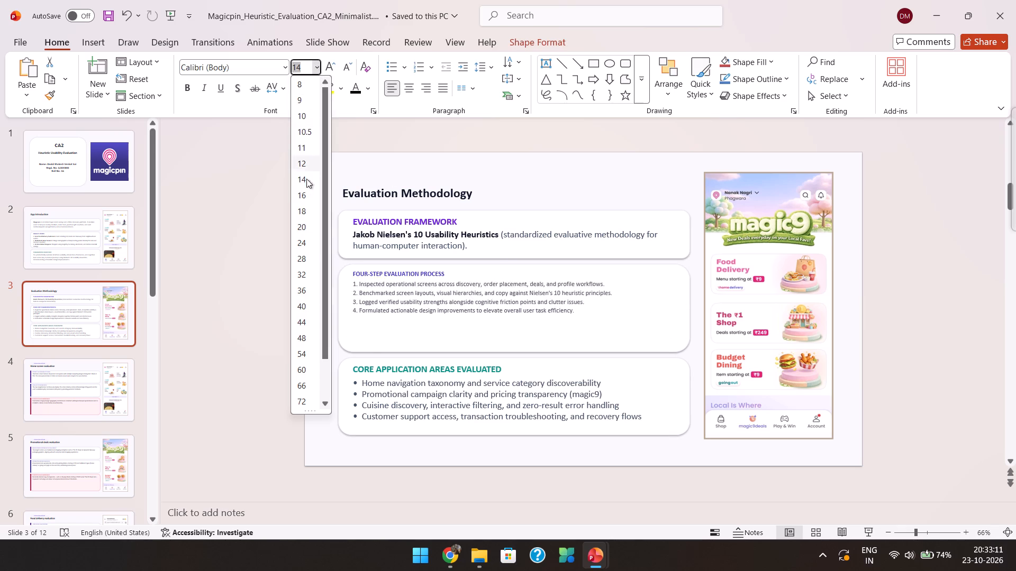
left_click(300, 197)
left_click(286, 312)
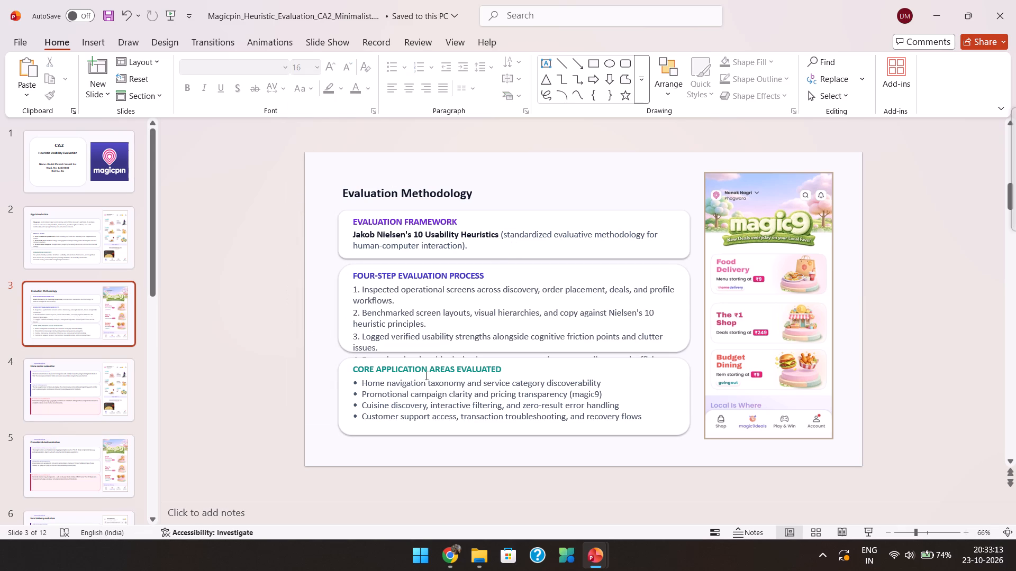
Move the Core Application Areas card's background shape down to make room for the overflowing Four-Step Evaluation Process text.
left_click(677, 421)
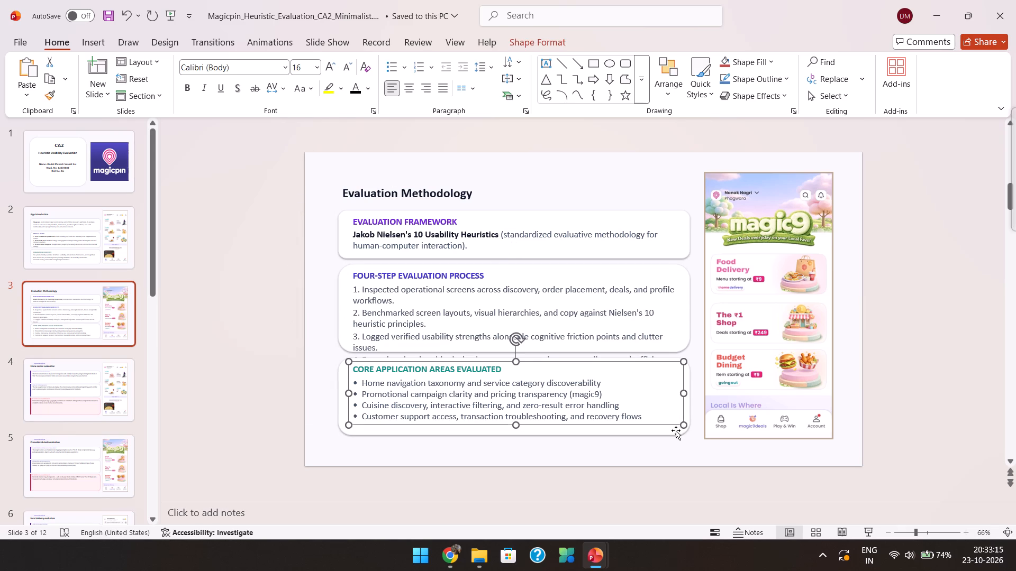
left_click(676, 430)
key("Down")
key("Down")
key("Down")
key("Down")
key("Down")
key("Down")
key("Down")
key("Down")
key("Down")
key("Down")
key("Down")
key("Down")
key("Down")
key("Down")
key("Down")
key("Down")
key("Down")
key("Down")
key("Down")
key("Down")
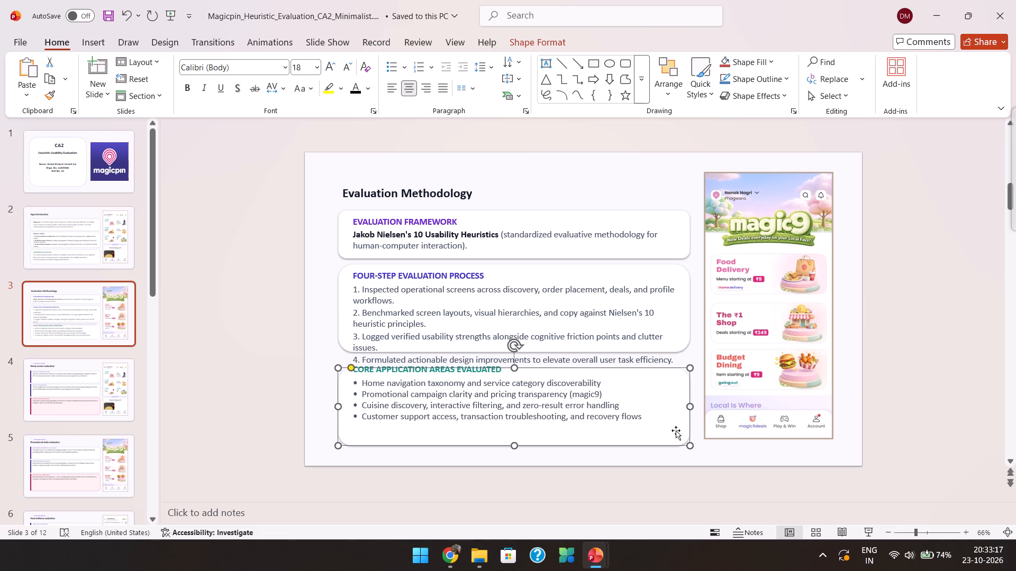
key("Down")
key("Up")
key("Up")
key("Up")
key("Up")
key("Up")
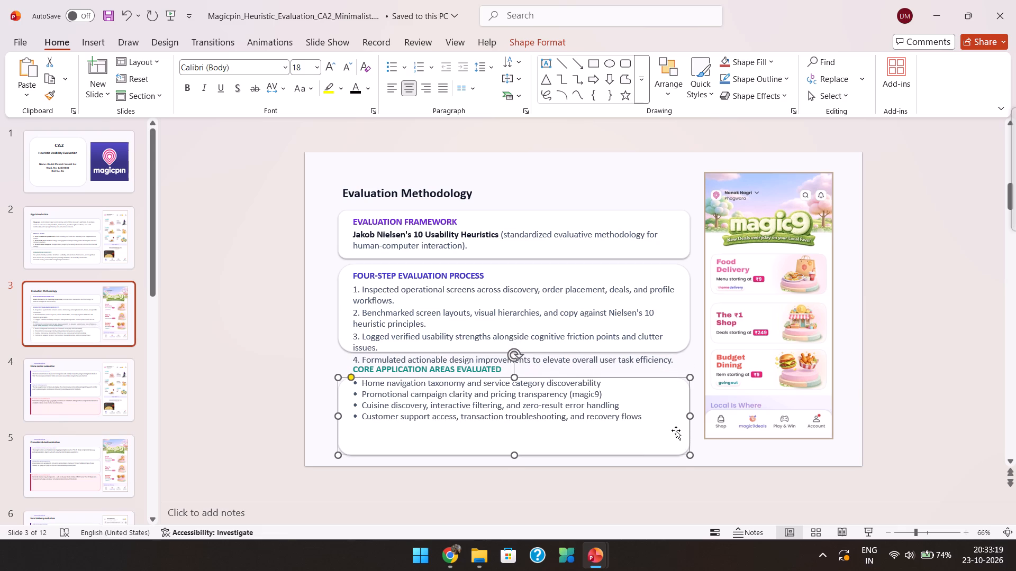
key("Up")
key("Up")
key("Up")
key("Up")
key("Up")
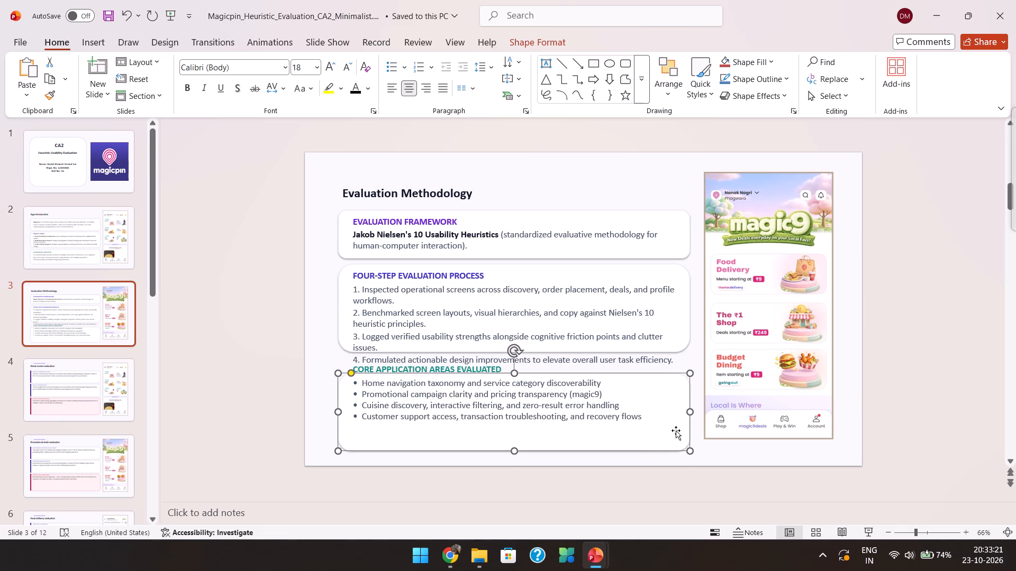
Stretch the Four-Step Evaluation Process card's bottom edge down so the fourth step fits inside it.
left_click(685, 329)
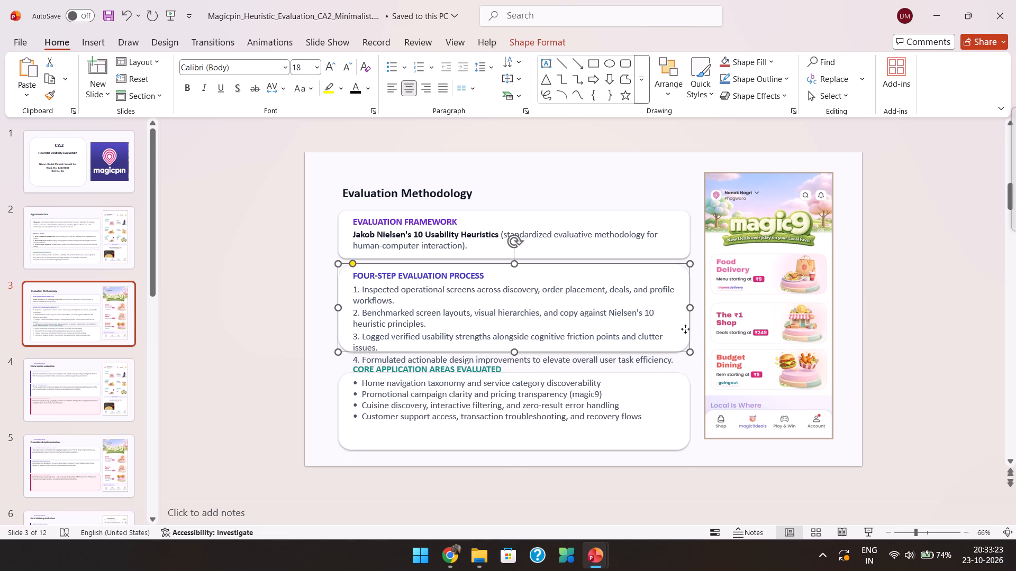
left_click_drag(515, 352, 515, 366)
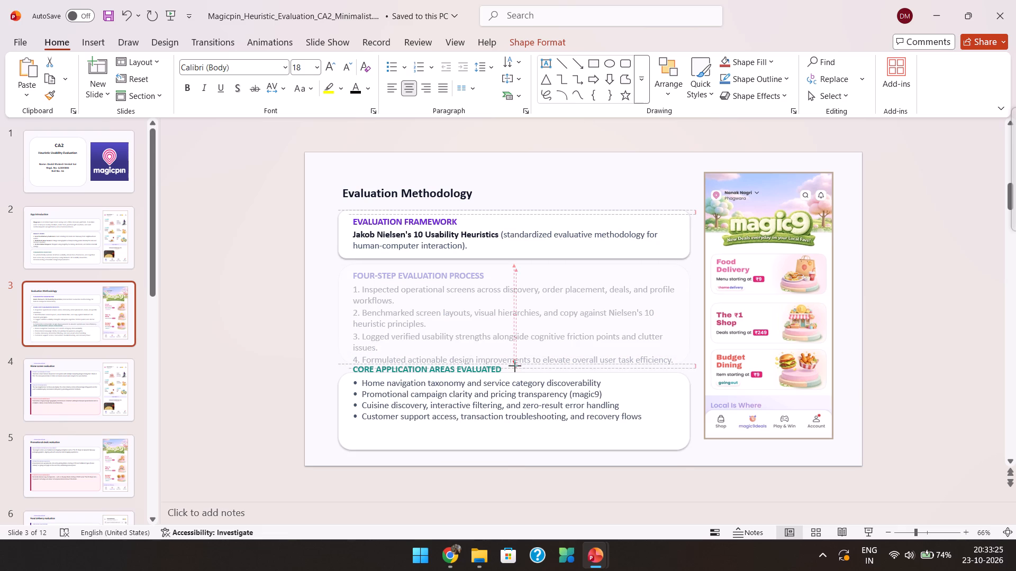
left_click_drag(515, 366, 515, 367)
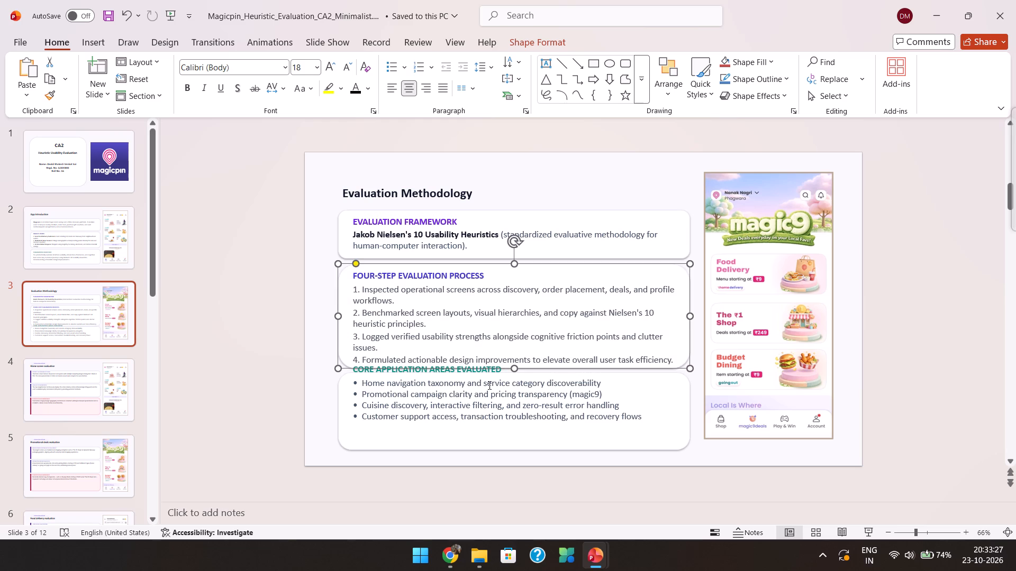
Move the Core Application Areas Evaluated text box down so it sits evenly inside its shifted card.
left_click(488, 385)
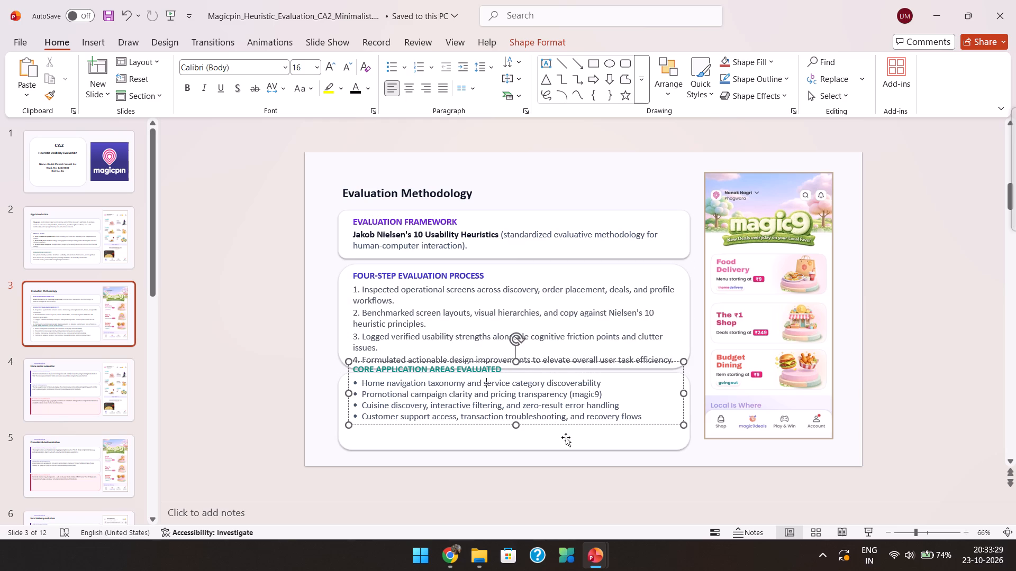
left_click(593, 424)
key("Down")
key("Down")
key("Down")
key("Down")
key("Down")
key("Down")
key("Down")
key("Down")
key("Down")
key("Down")
key("Down")
key("Down")
key("Down")
key("Down")
key("Down")
key("Down")
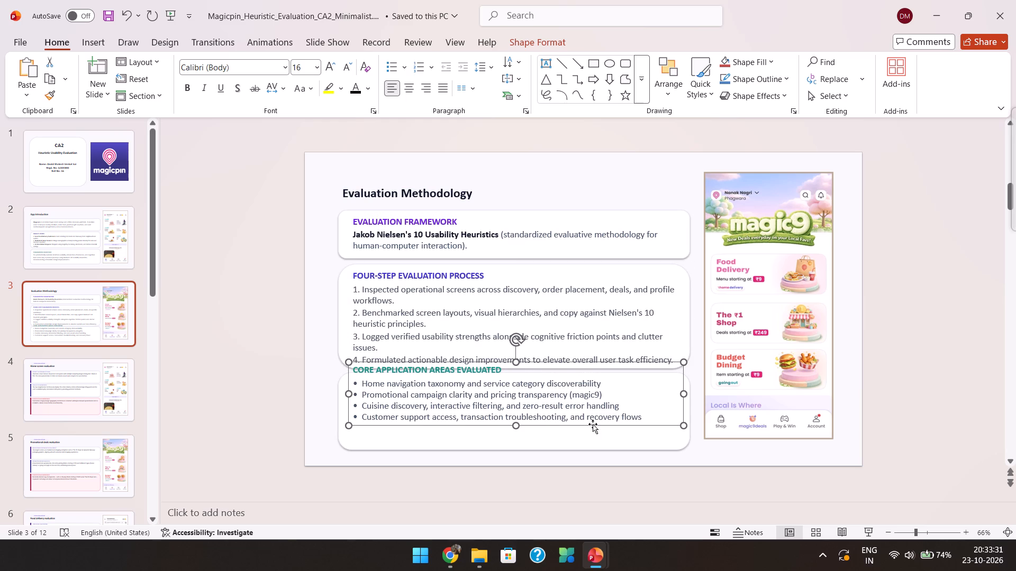
key("Up")
key("Up")
key("Up")
key("Up")
key("Up")
key("Up")
key("Up")
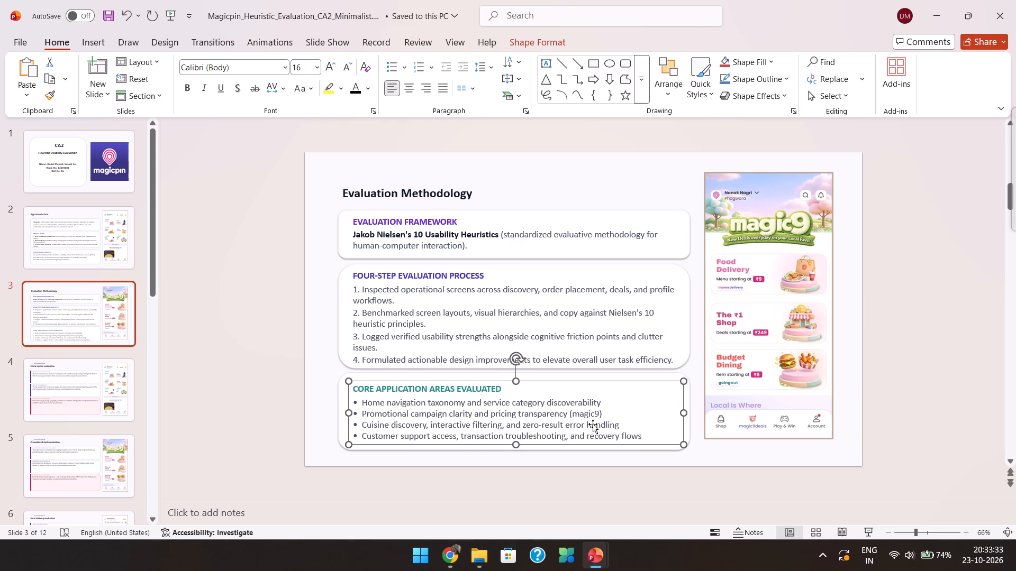
key("Up")
key("Up")
key("Up")
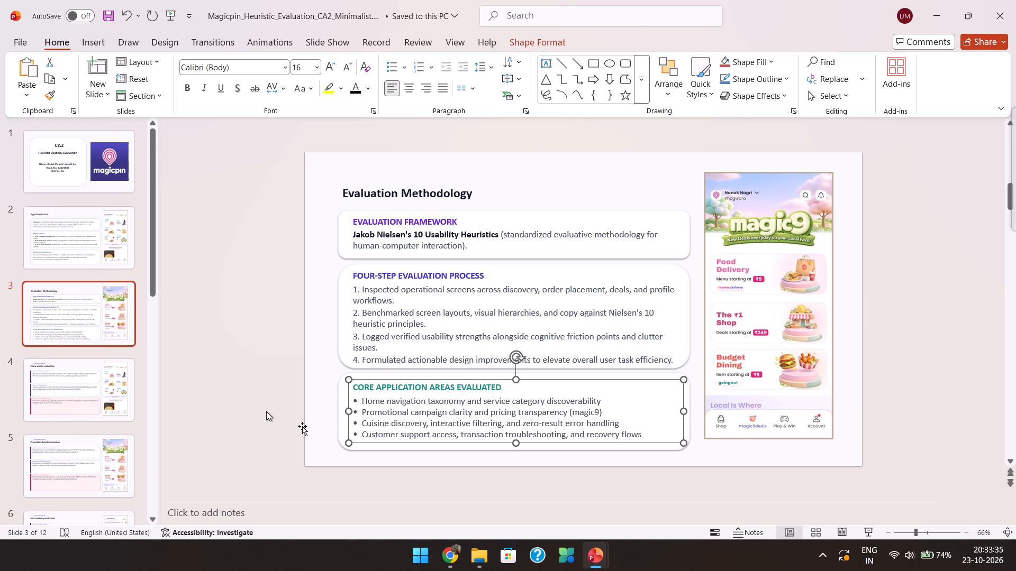
Stretch the Four-Step Evaluation Process card's bottom edge slightly further down to give the fourth step more room.
left_click(257, 406)
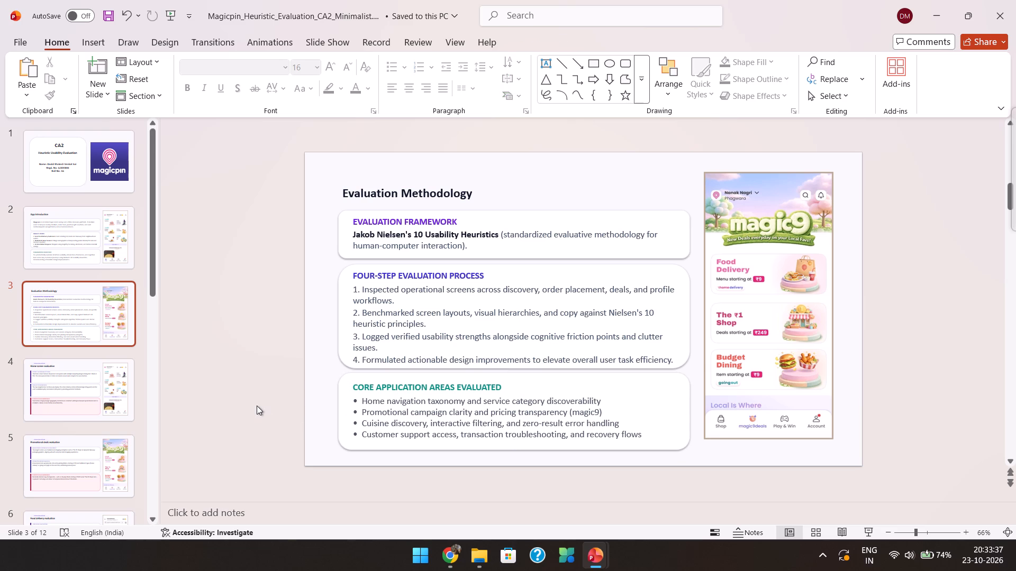
left_click(689, 309)
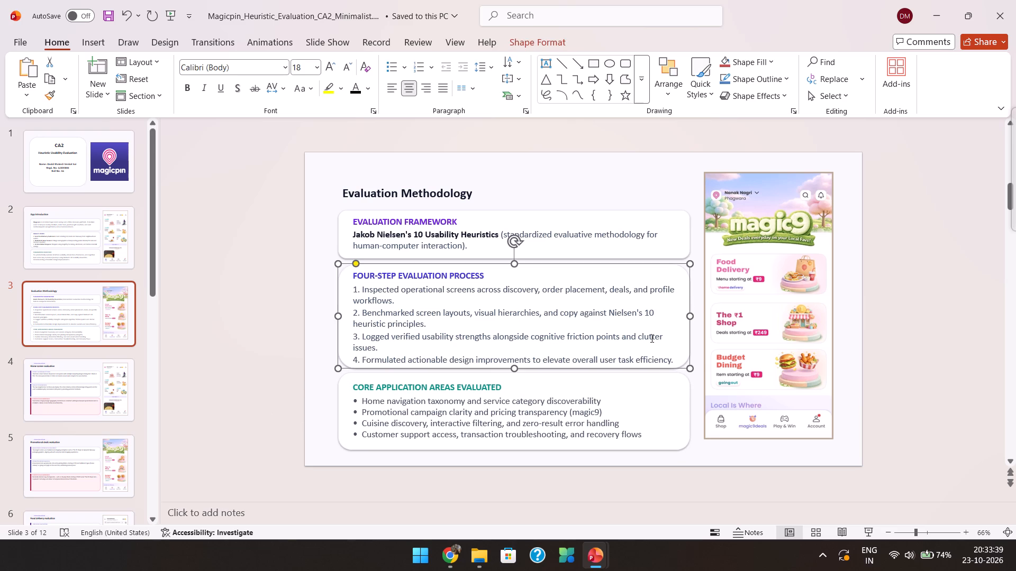
left_click(515, 367)
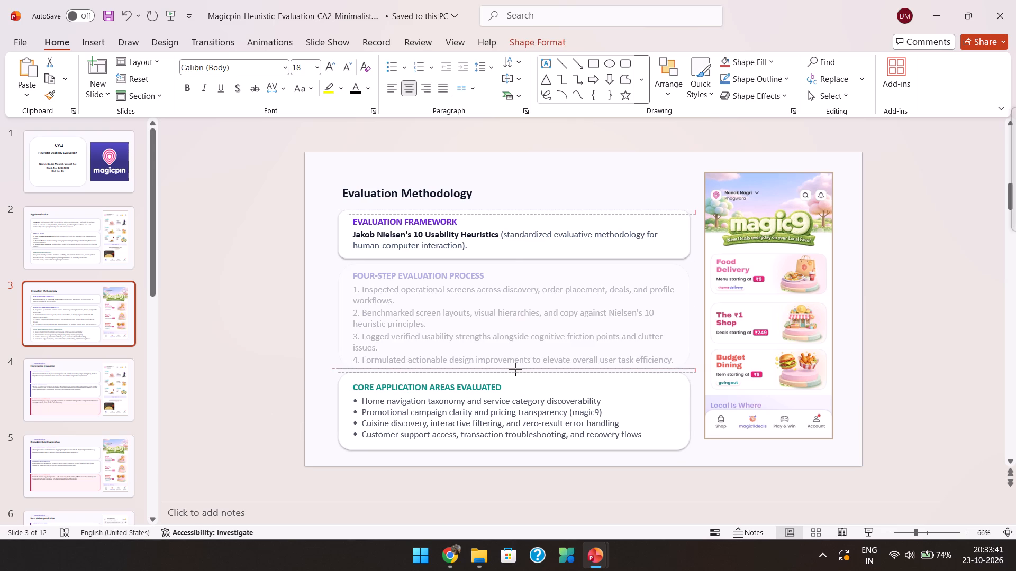
left_click(294, 378)
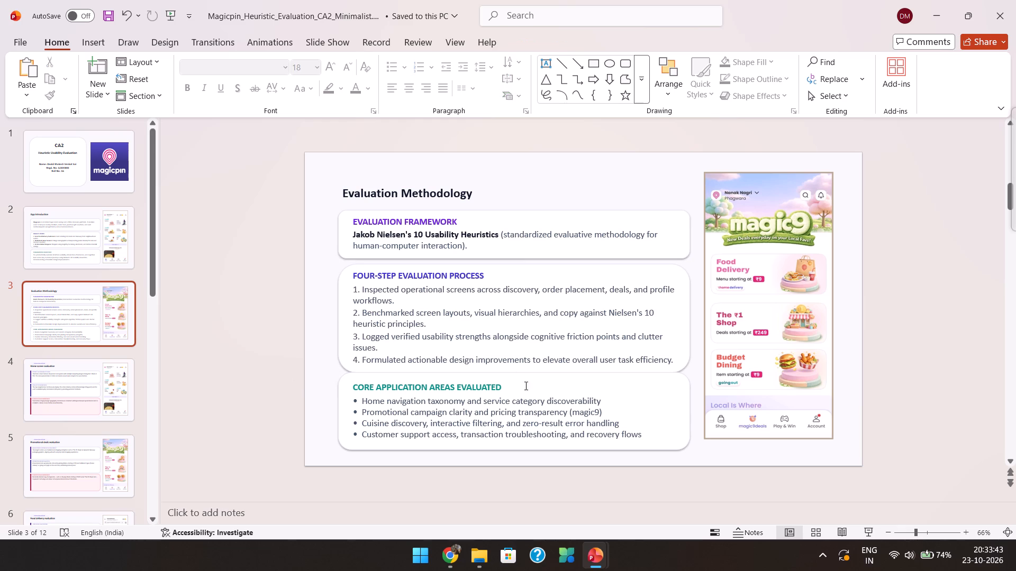
Shift the Core Application Areas Evaluated card's background shape down to restore a gap below the Four-Step Evaluation Process card.
left_click(636, 397)
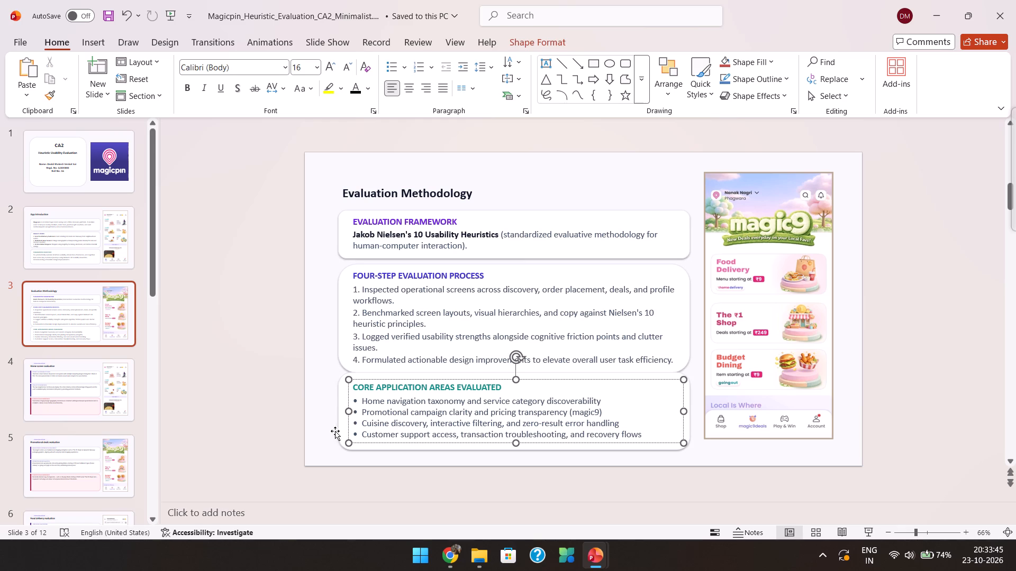
left_click(341, 429)
key("Down")
key("Down")
key("Down")
key("Down")
key("Down")
key("Down")
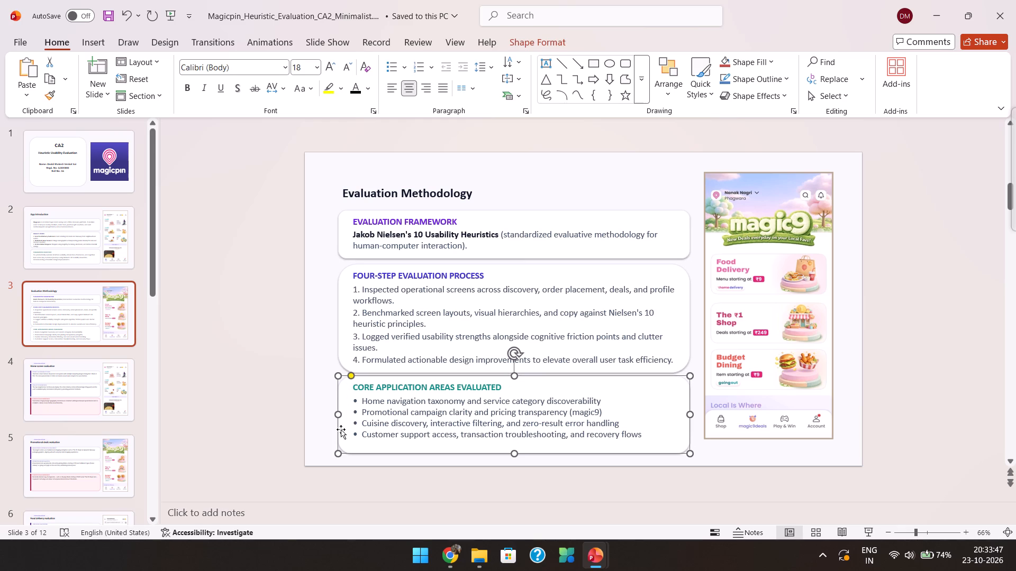
key("Down")
key("Down")
key("Down")
key("Down")
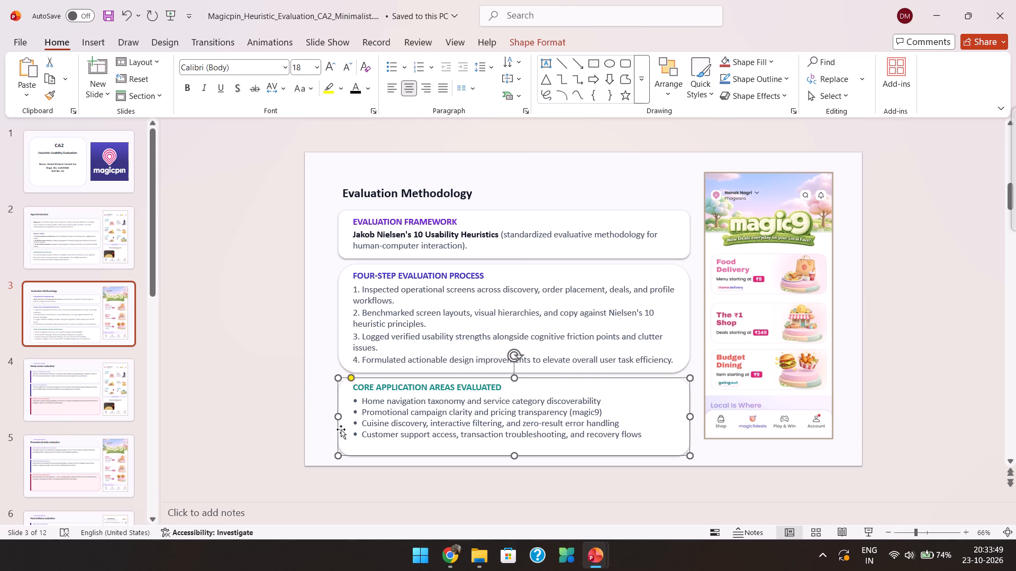
key("Down")
key("Down")
key("Down")
key("Down")
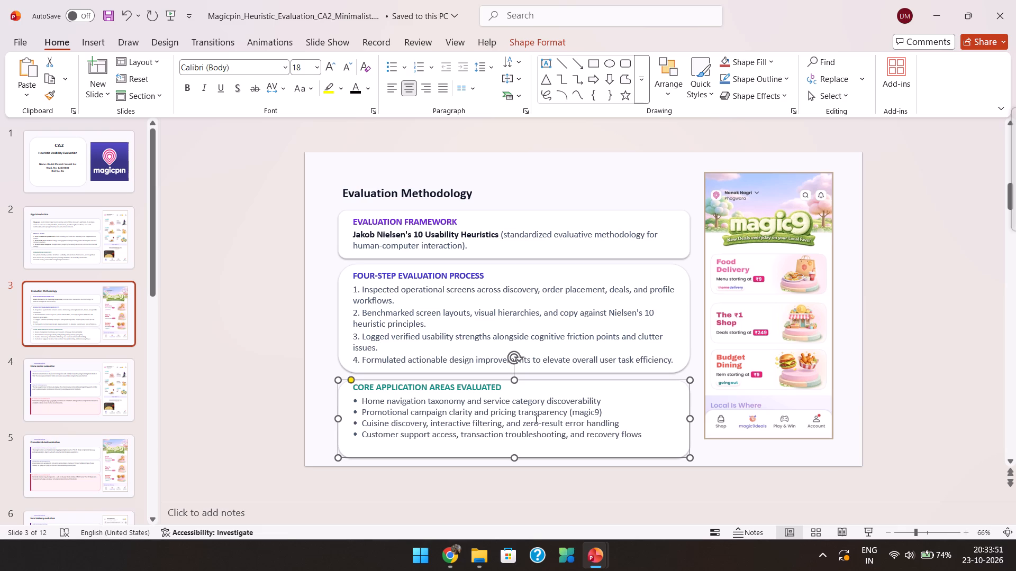
Move the Core Application Areas Evaluated text box down so it sits inside its shifted background shape.
left_click(595, 428)
left_click(609, 442)
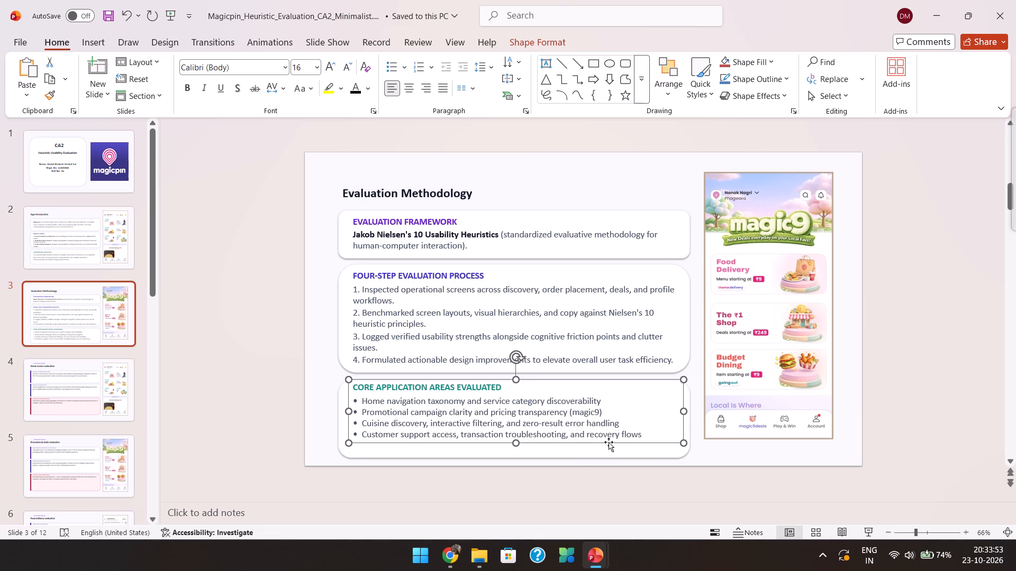
key("Down")
key("Down")
key("Down")
key("Down")
key("Down")
key("Down")
key("Down")
key("Down")
key("Down")
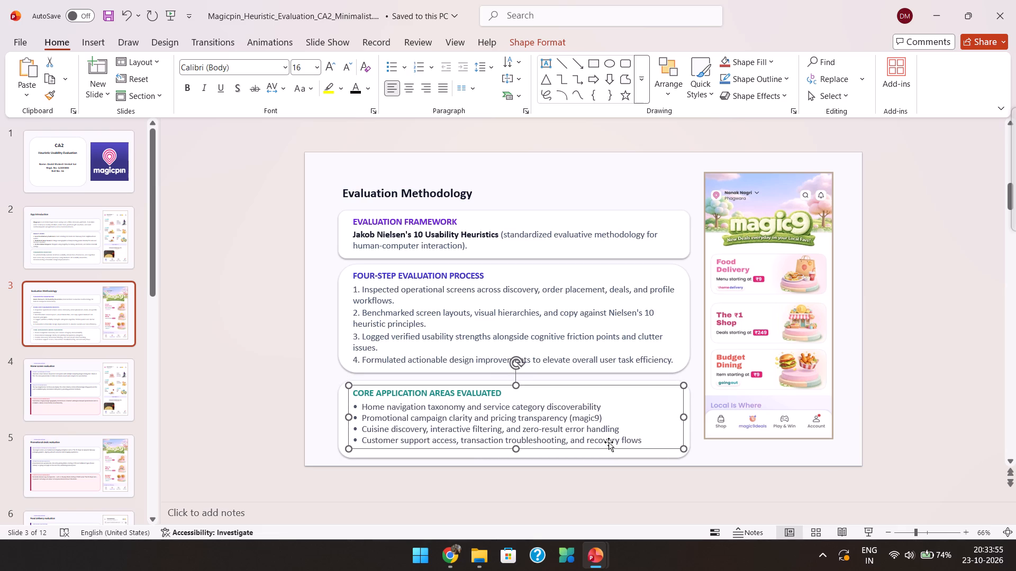
key("Down")
left_click(275, 398)
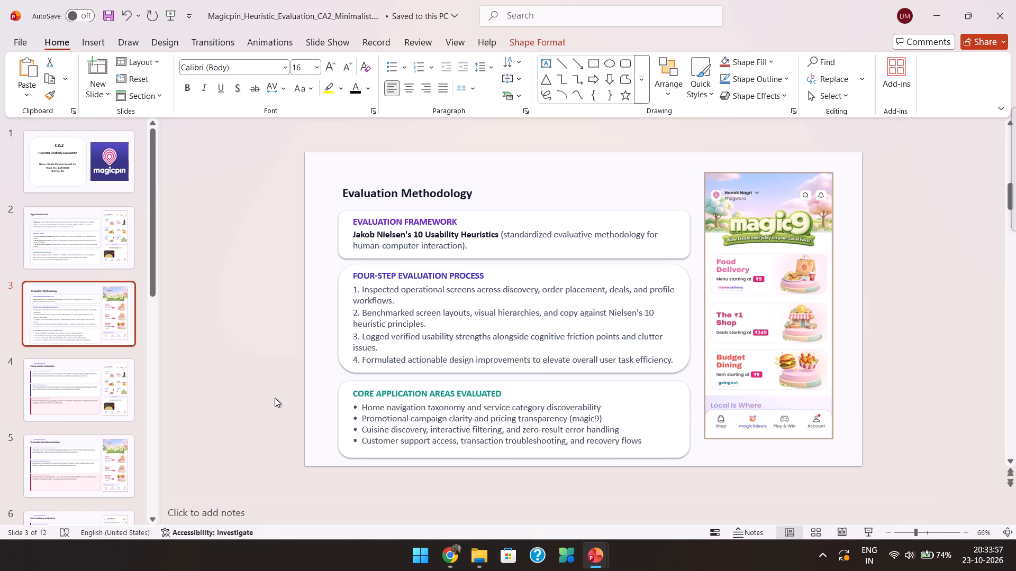
Nudge the Core Application Areas Evaluated background shape up slightly to even out the spacing around its text.
left_click(685, 408)
key("Up")
key("Up")
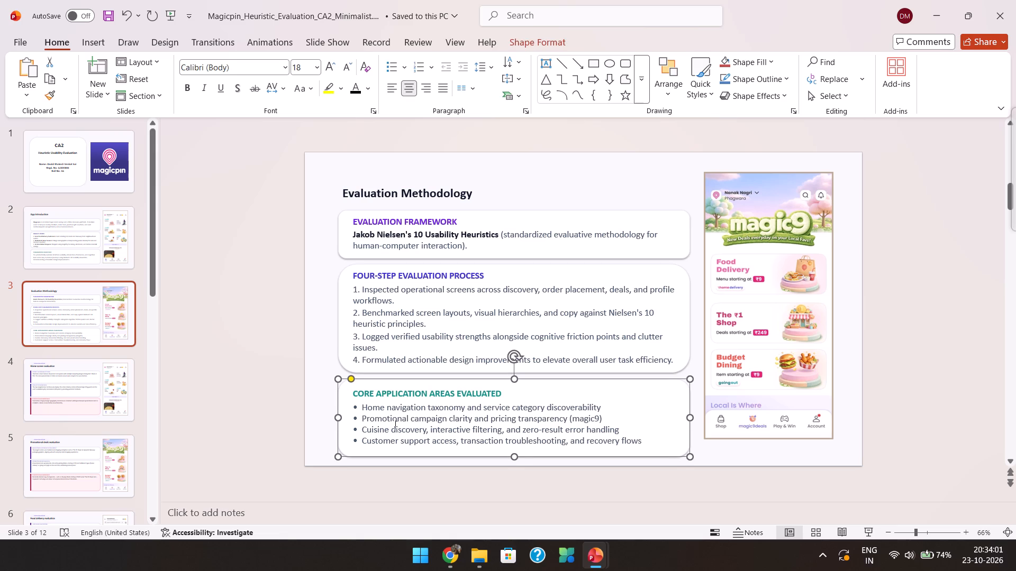
left_click(259, 418)
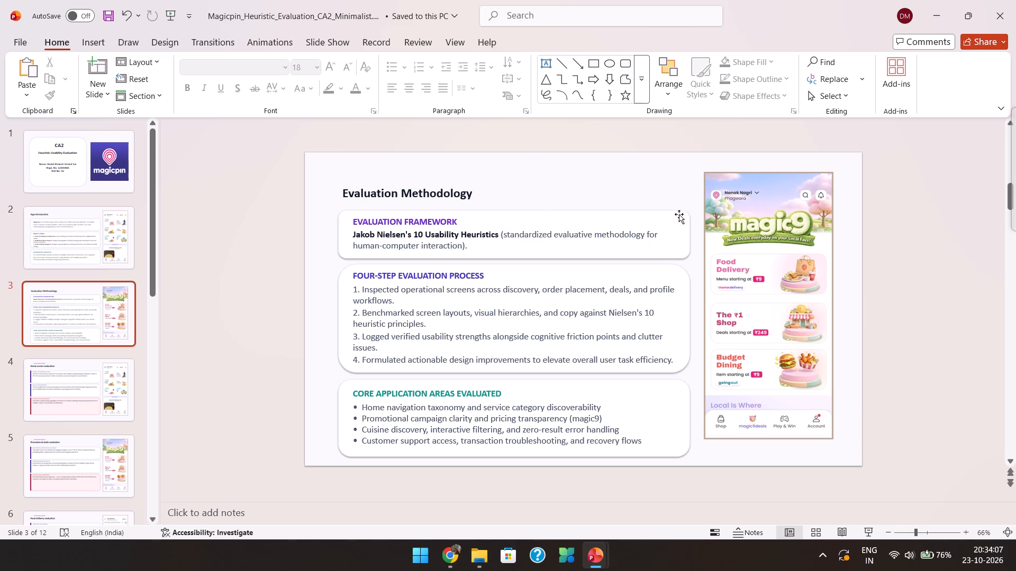
Delete the Screen Evaluation 01 label above the title on the Home screen evaluation slide.
left_click(109, 263)
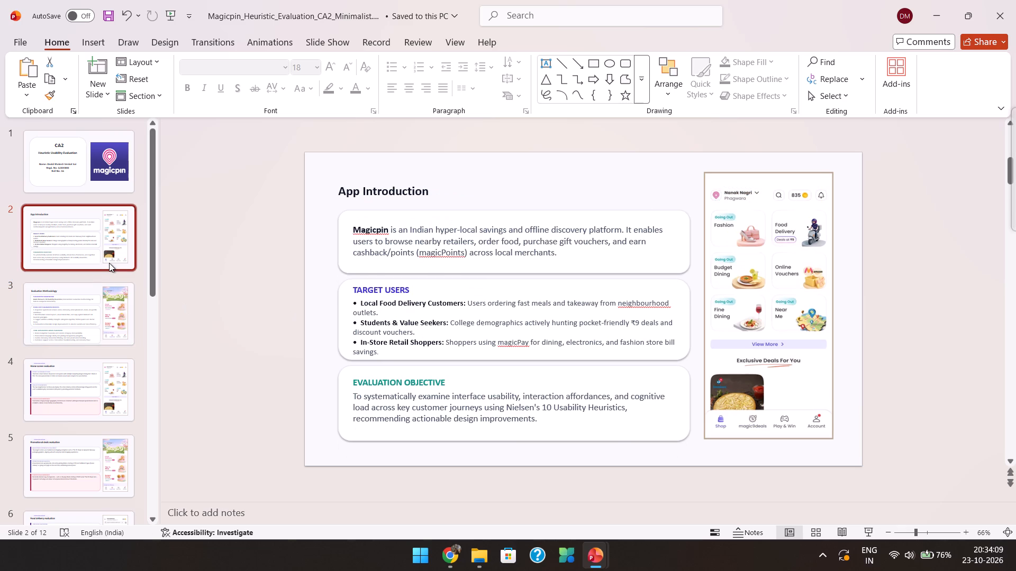
left_click(81, 320)
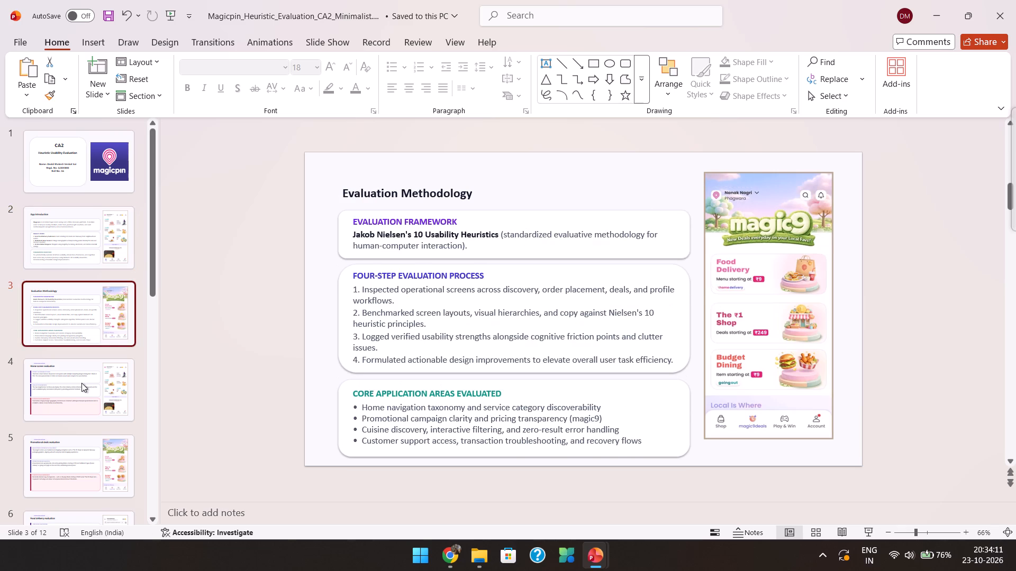
left_click(81, 383)
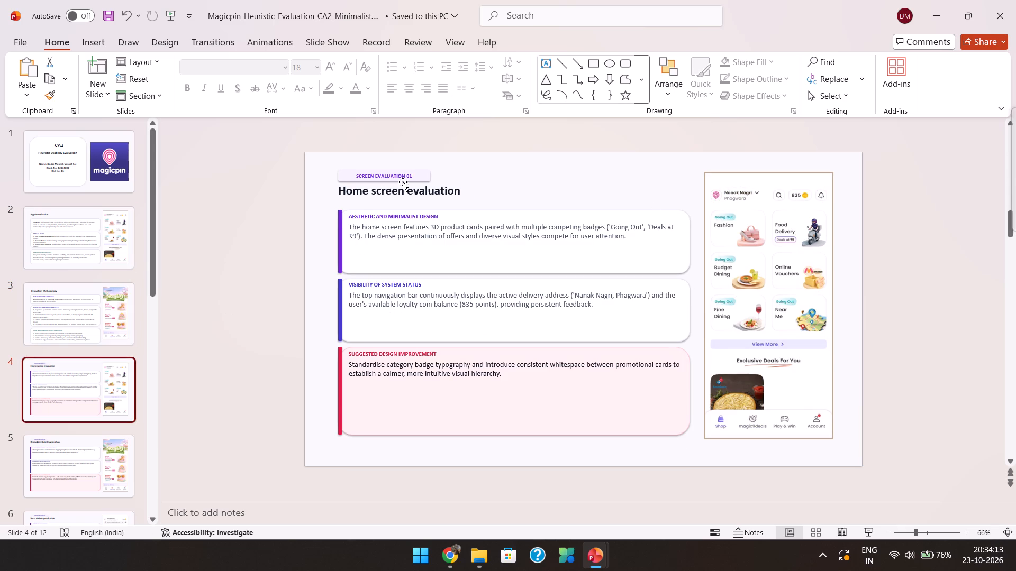
left_click(420, 176)
key("BackSpace")
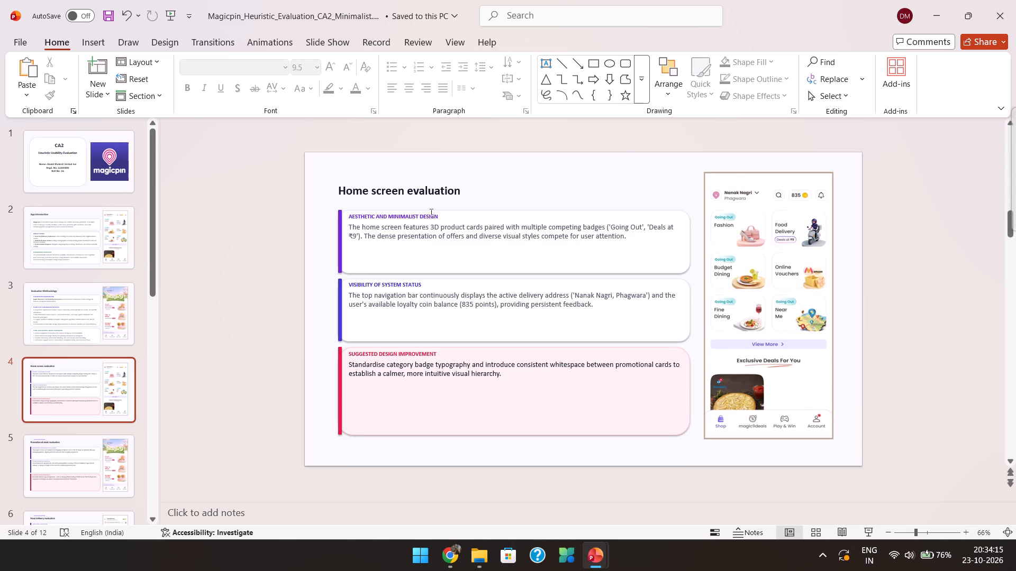
Set all text in the Aesthetic and Minimalist Design card to font size 16.
left_click(431, 225)
key("ctrl+a")
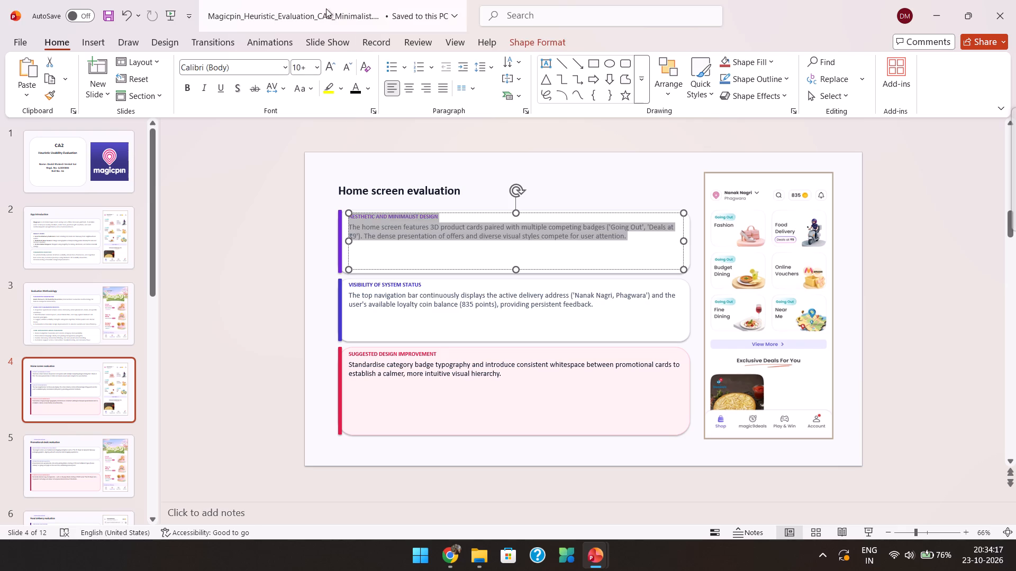
left_click(315, 62)
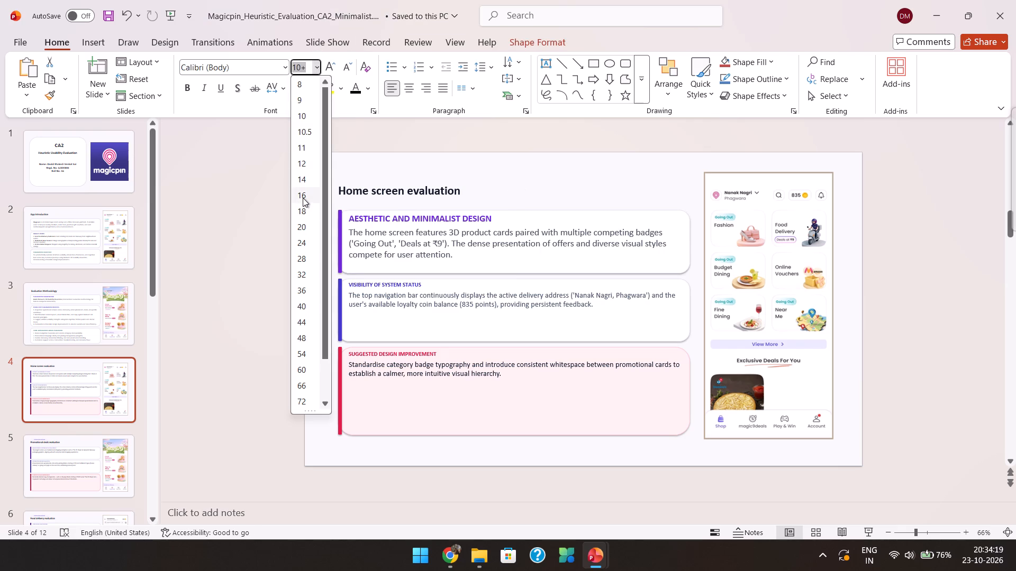
left_click(303, 198)
Set the heading and body text in the Visibility of System Status card to font size 16.
left_click(407, 318)
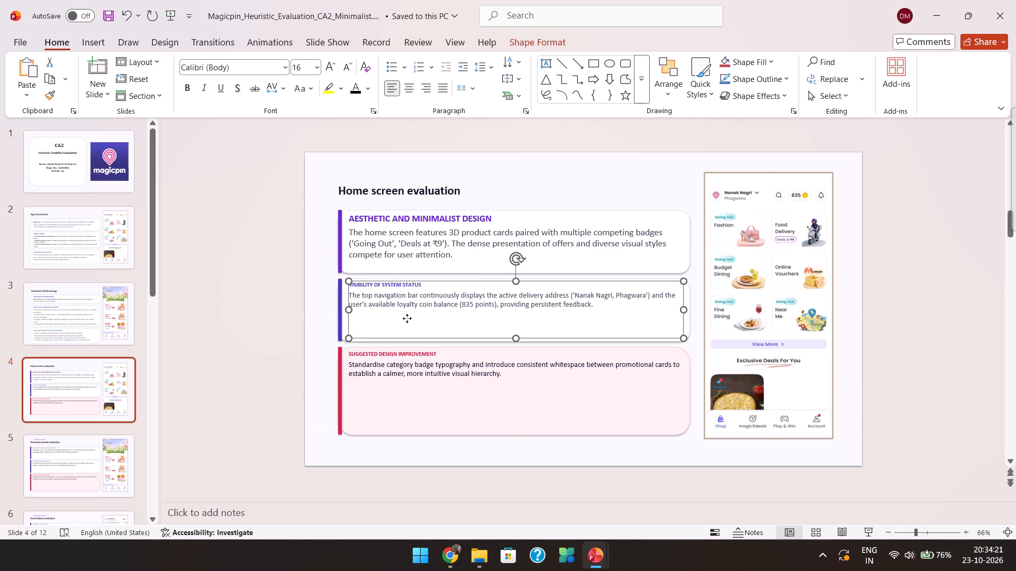
key("ctrl+a")
left_click(423, 304)
key("ctrl+a")
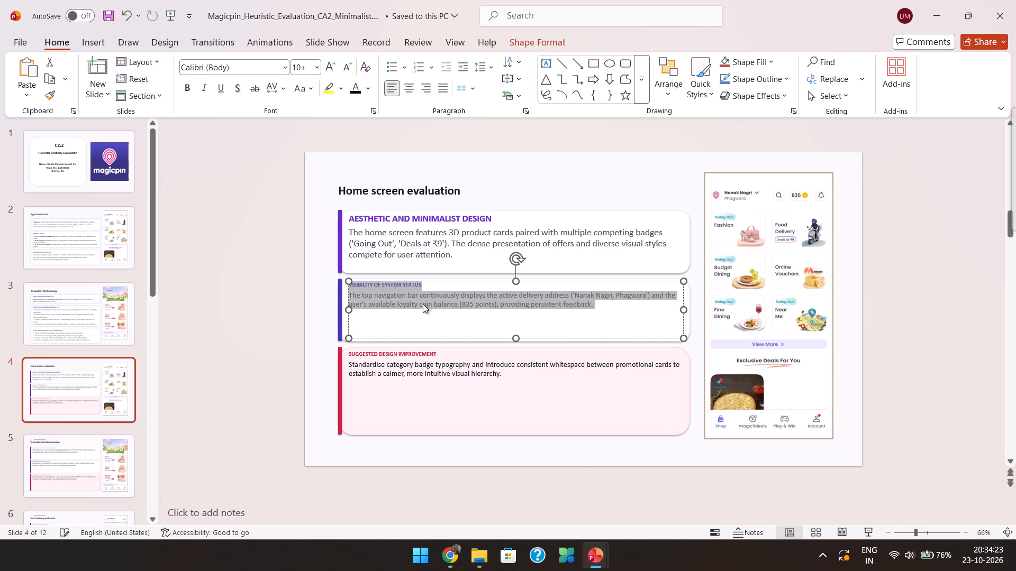
left_click(319, 67)
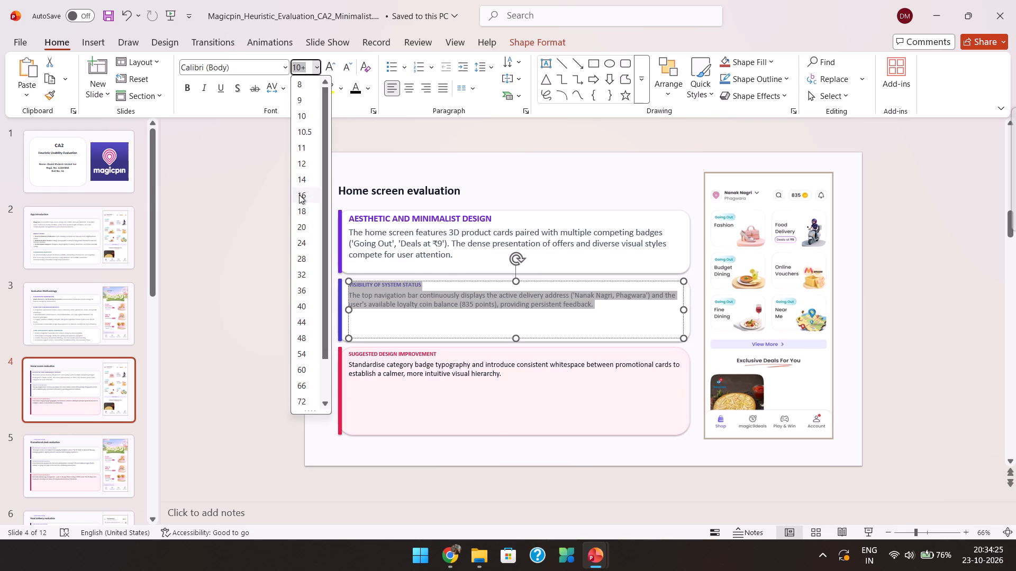
left_click(299, 195)
Set the heading and body text in the Home screen slide's Suggested Design Improvement card to font size 16.
left_click(389, 372)
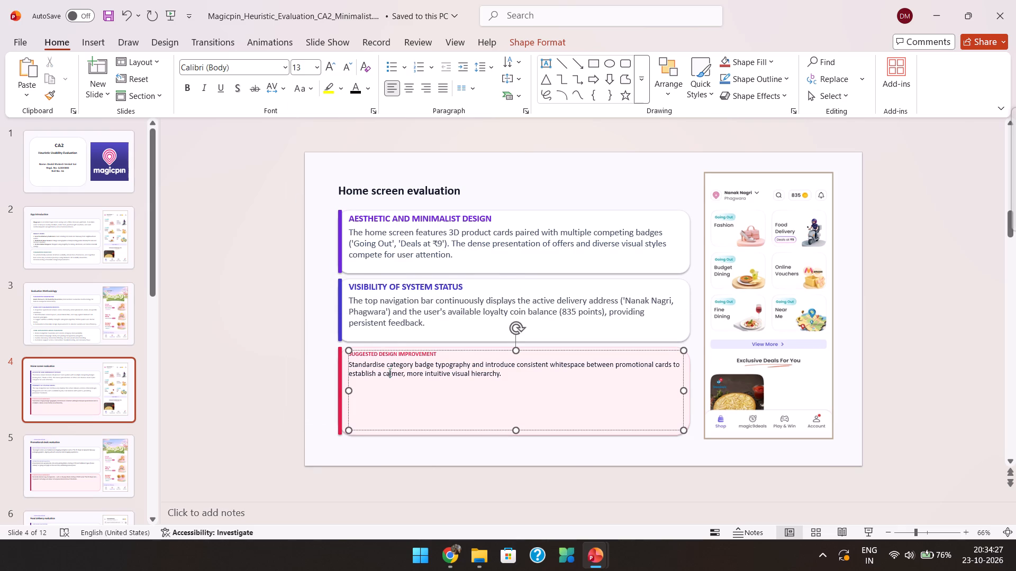
key("ctrl+a")
left_click(319, 71)
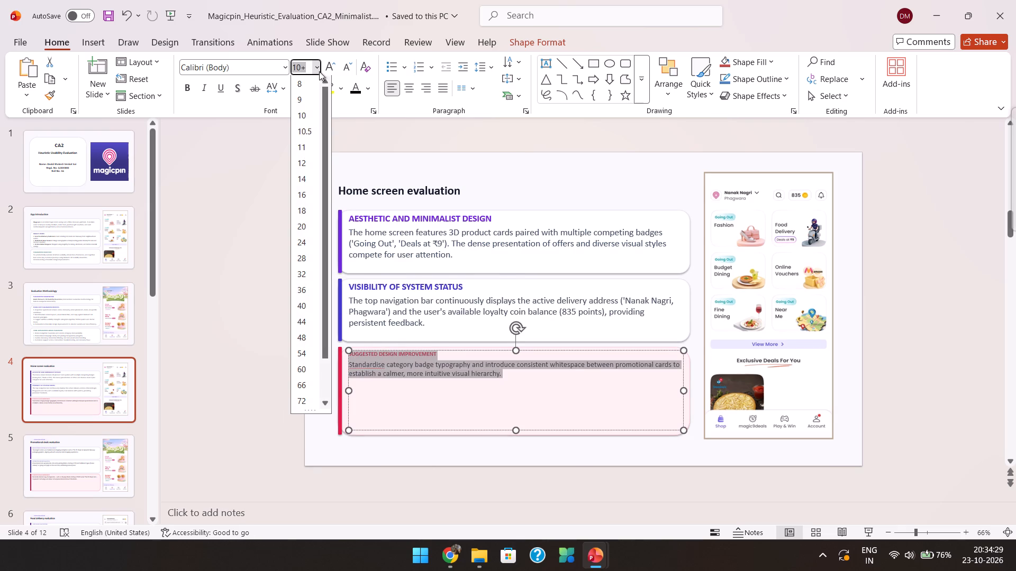
left_click(308, 197)
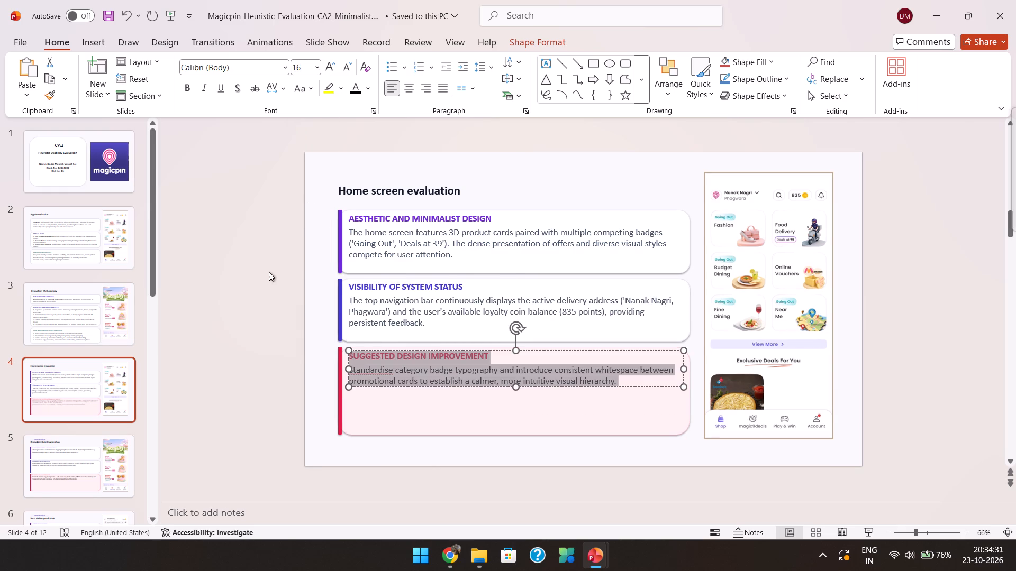
left_click(264, 289)
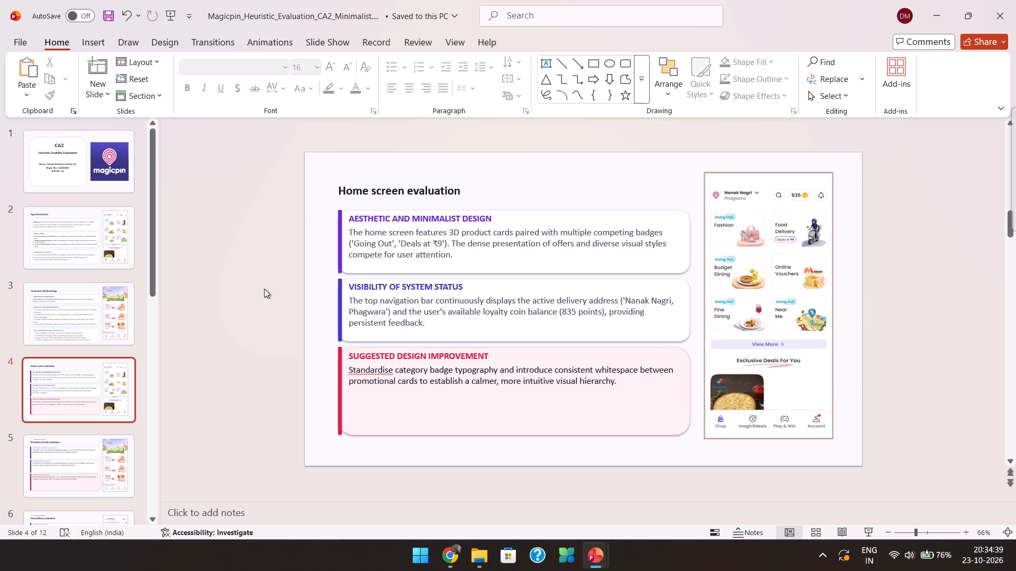
Delete the Screen Evaluation 02 label above the title on the Promotional deals evaluation slide.
left_click(85, 458)
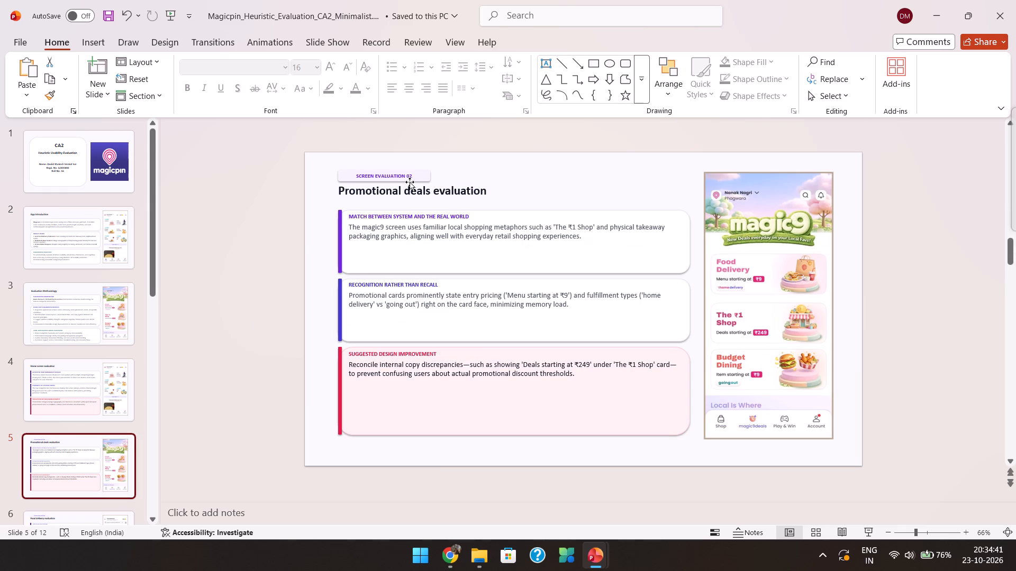
left_click(418, 178)
key("BackSpace")
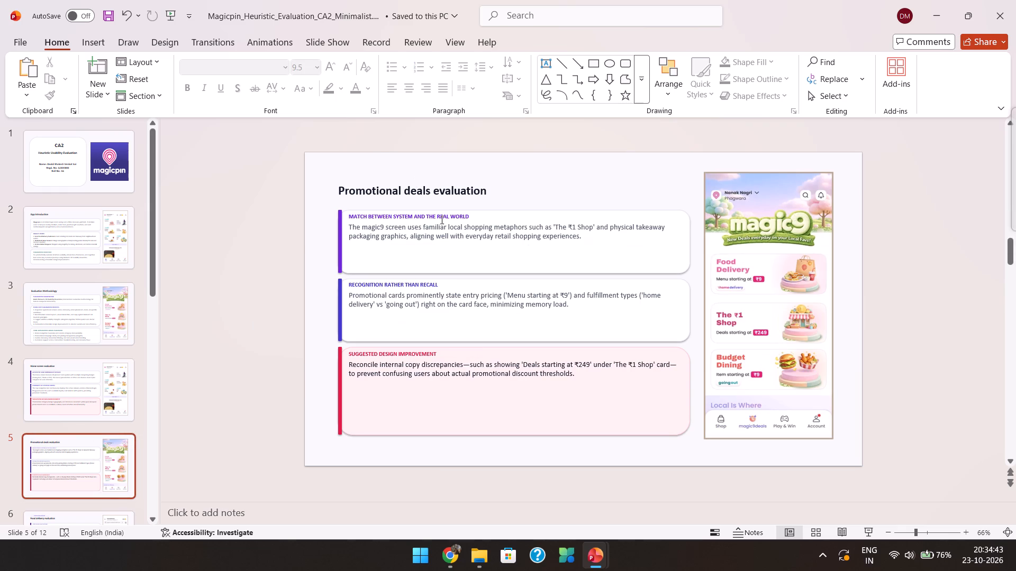
Set the text boxes of all three cards on the Promotional deals evaluation slide to font size 16 together.
left_click(442, 237, "ctrl")
key("ctrl+a")
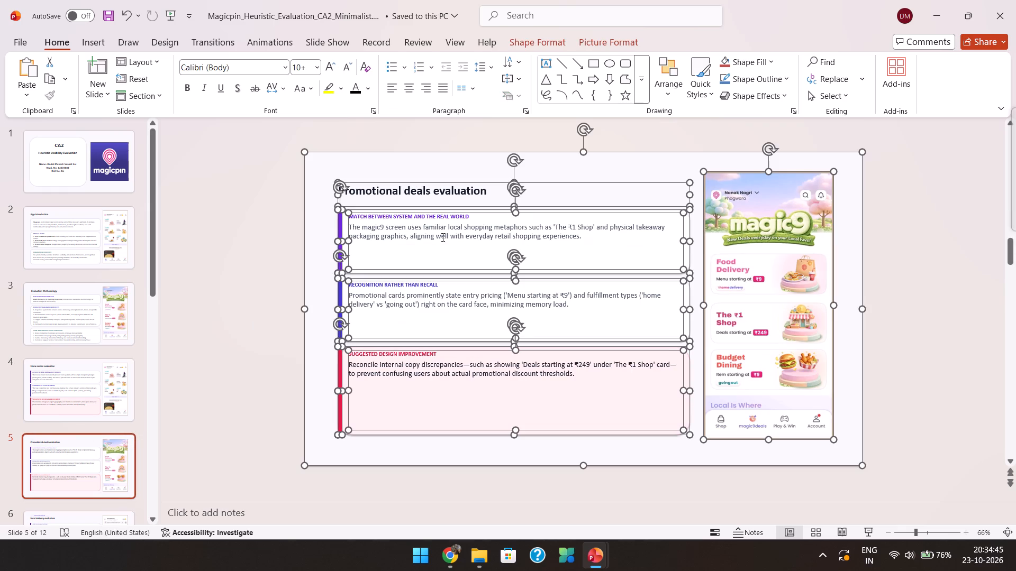
left_click(251, 270)
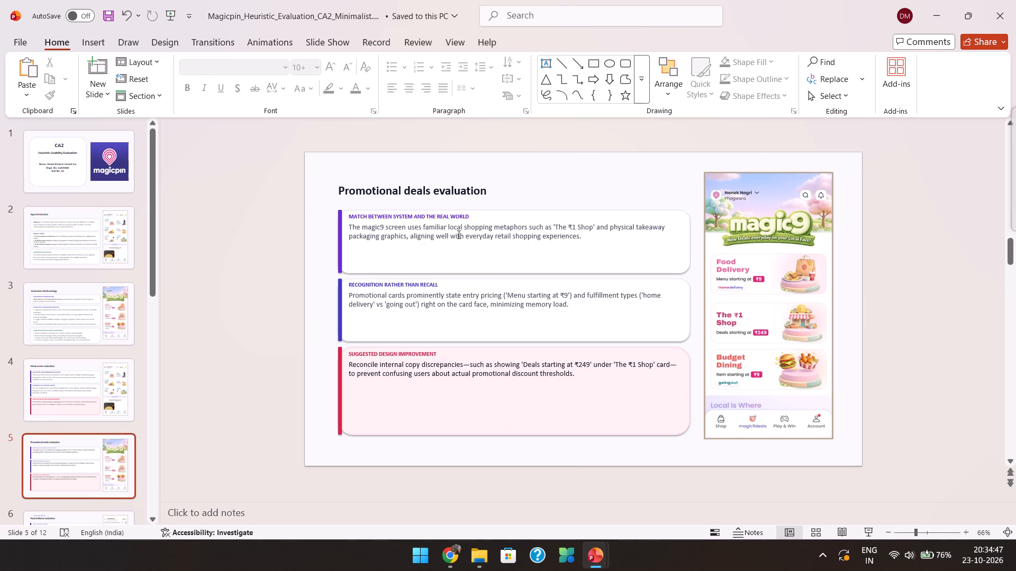
left_click(459, 234, "ctrl")
left_click(461, 298, "ctrl")
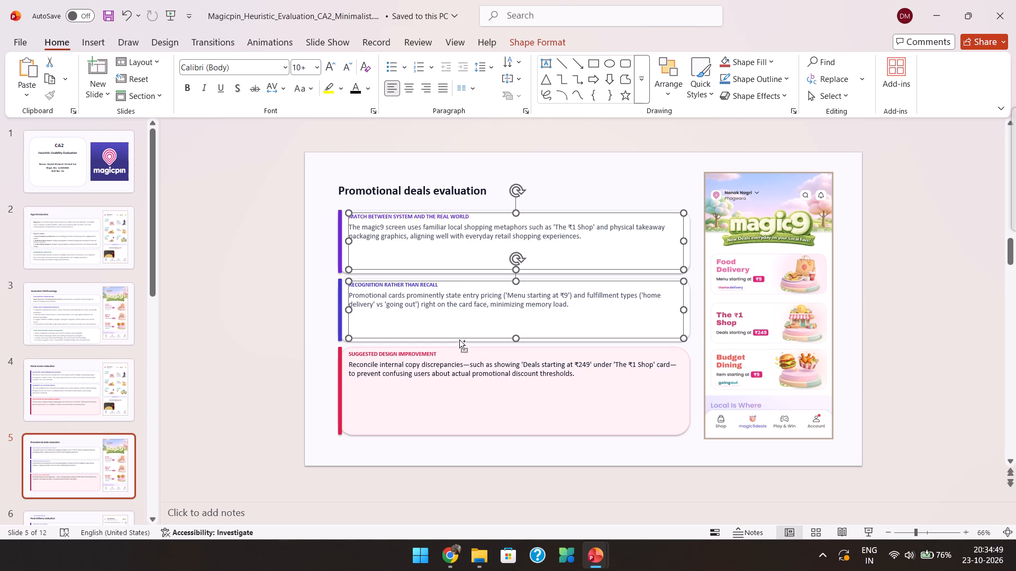
left_click(459, 363, "ctrl")
left_click(318, 68)
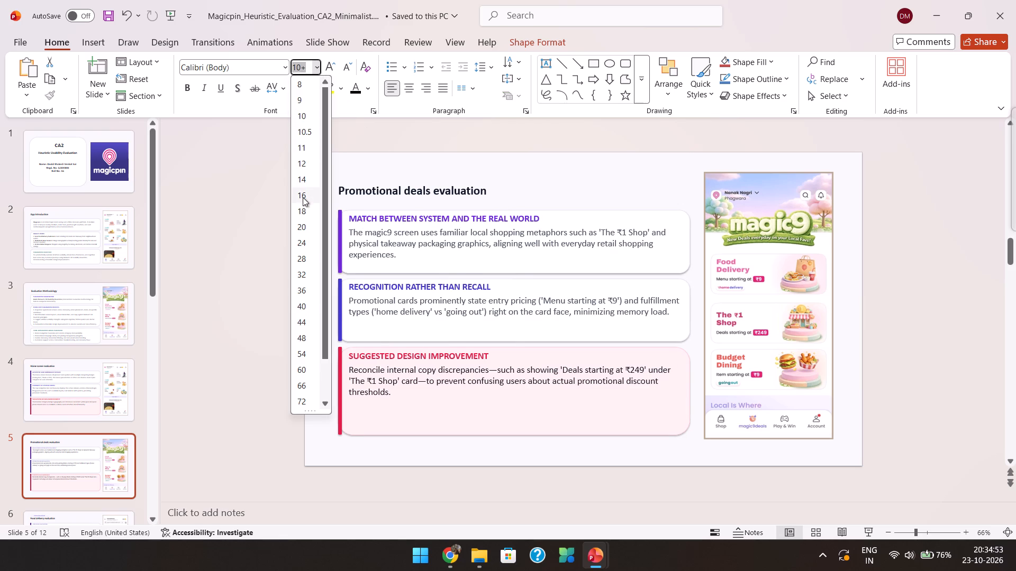
left_click(303, 197)
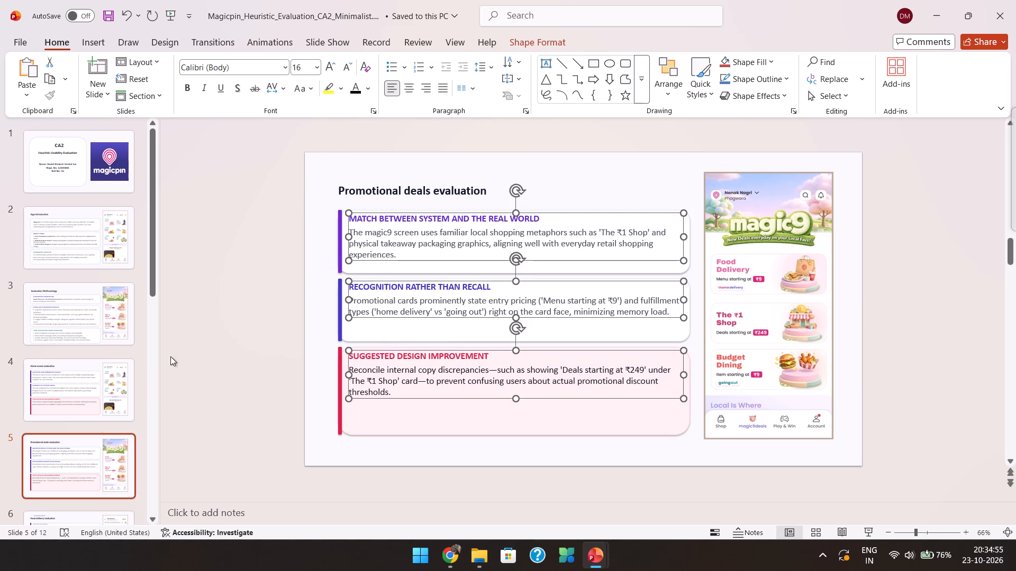
left_click(183, 355)
Delete the Screen Evaluation 03 label above the title on the Food delivery evaluation slide.
key("Down")
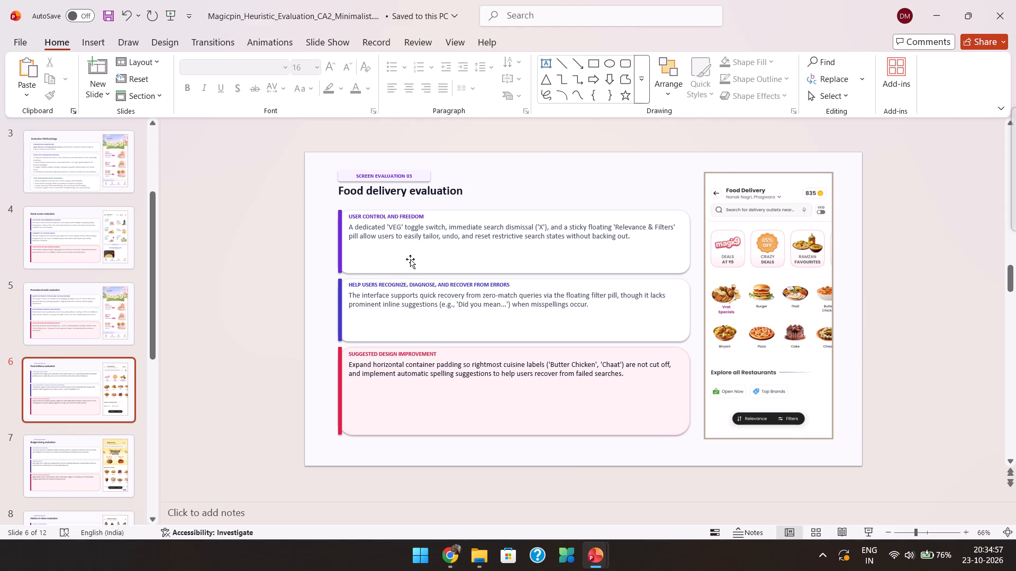
left_click(422, 177)
key("BackSpace")
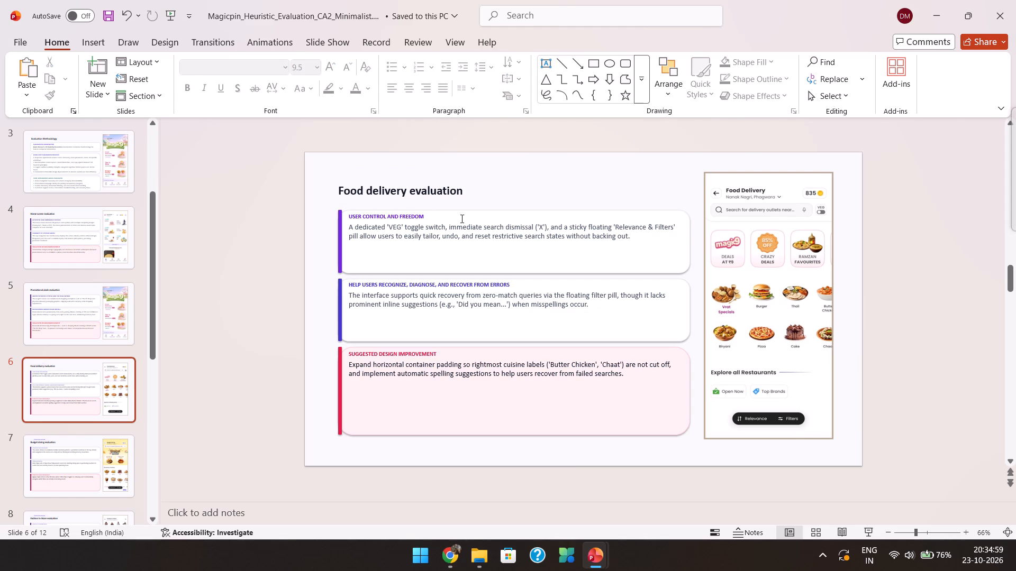
Set the text boxes of all three cards on the Food delivery evaluation slide to font size 16 together.
left_click(467, 232, "ctrl")
left_click(463, 298, "ctrl")
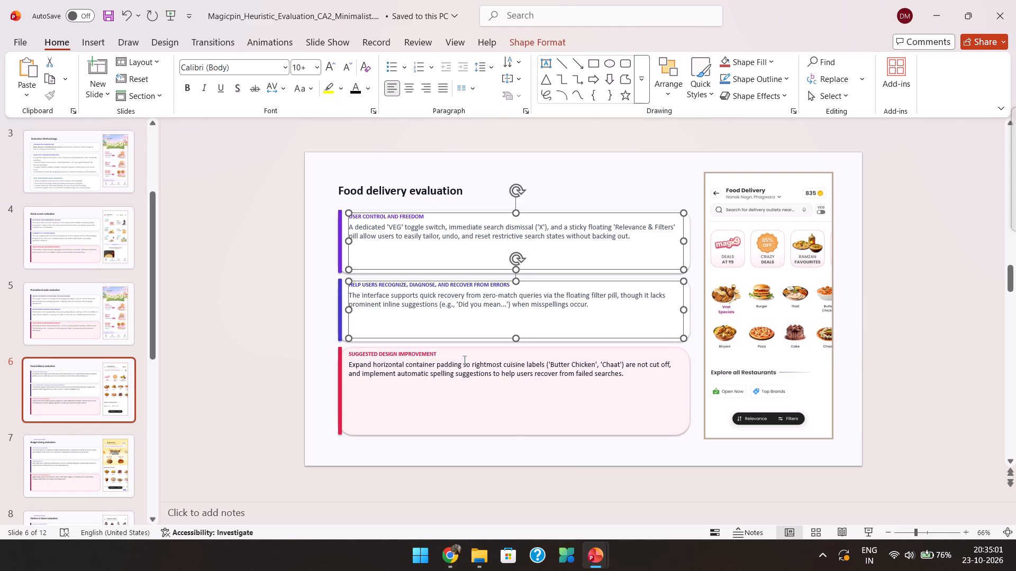
left_click(464, 360, "ctrl")
left_click(320, 71)
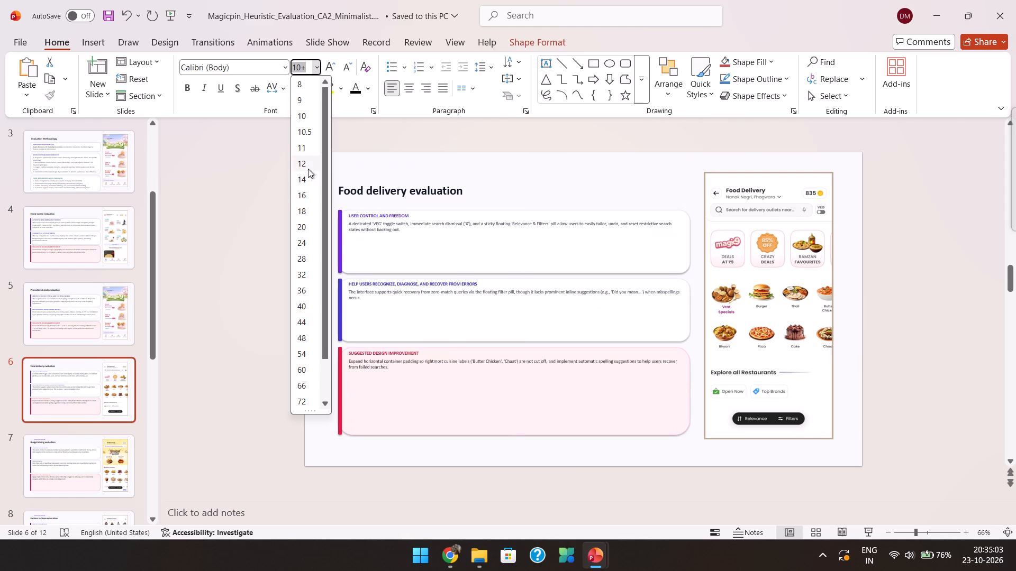
left_click(303, 196)
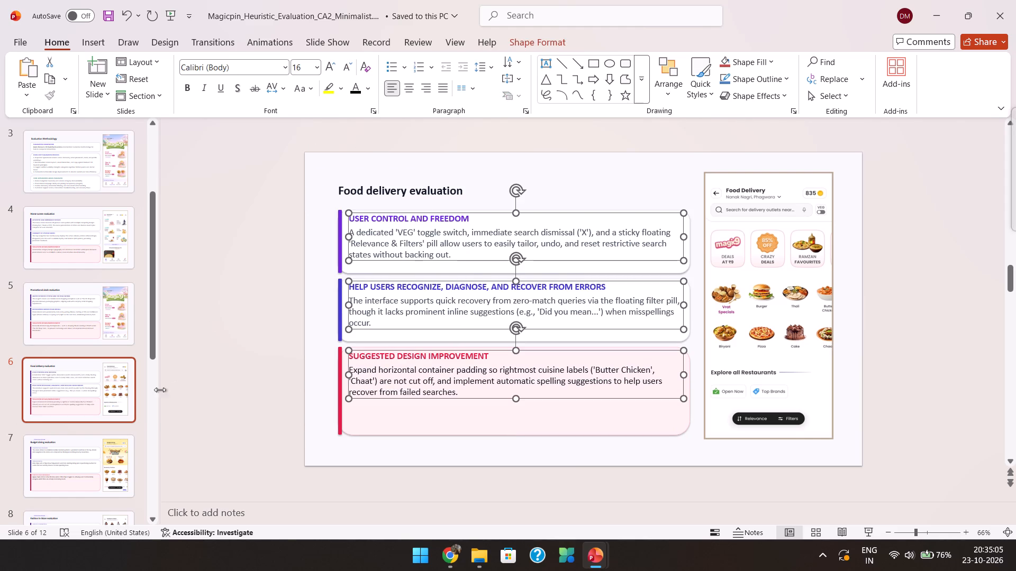
Set the text boxes of all three cards on the Budget dining evaluation slide to font size 16 together.
scroll(117, 469, "down", 1)
left_click(80, 228)
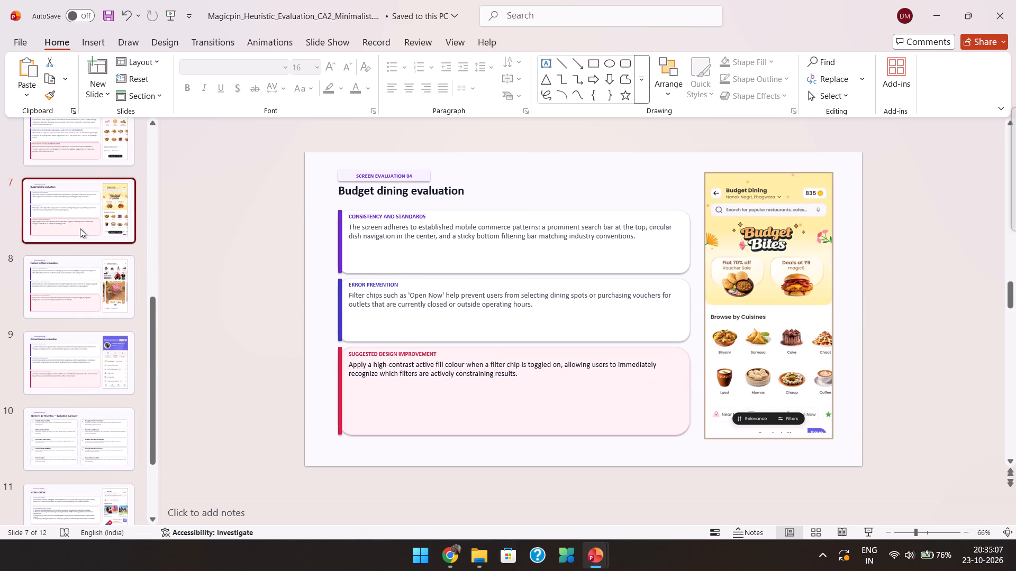
left_click(433, 221, "ctrl")
left_click(441, 300, "ctrl")
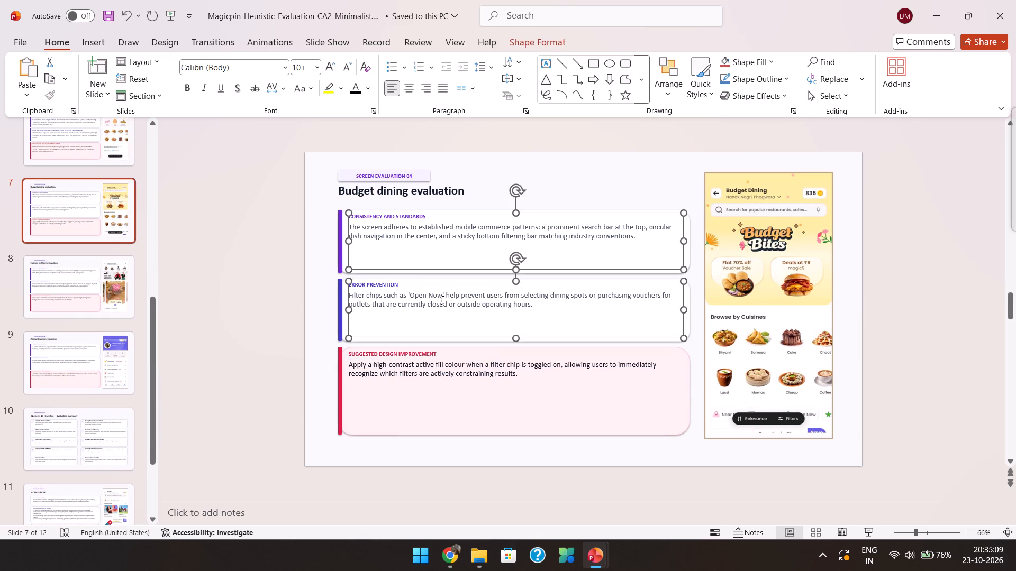
left_click(437, 359, "ctrl")
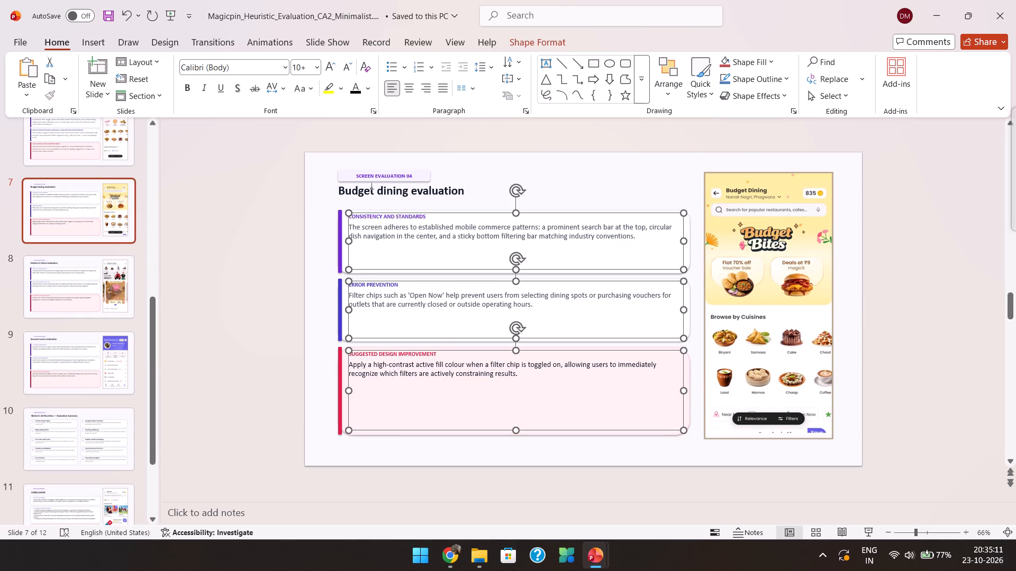
left_click(317, 72)
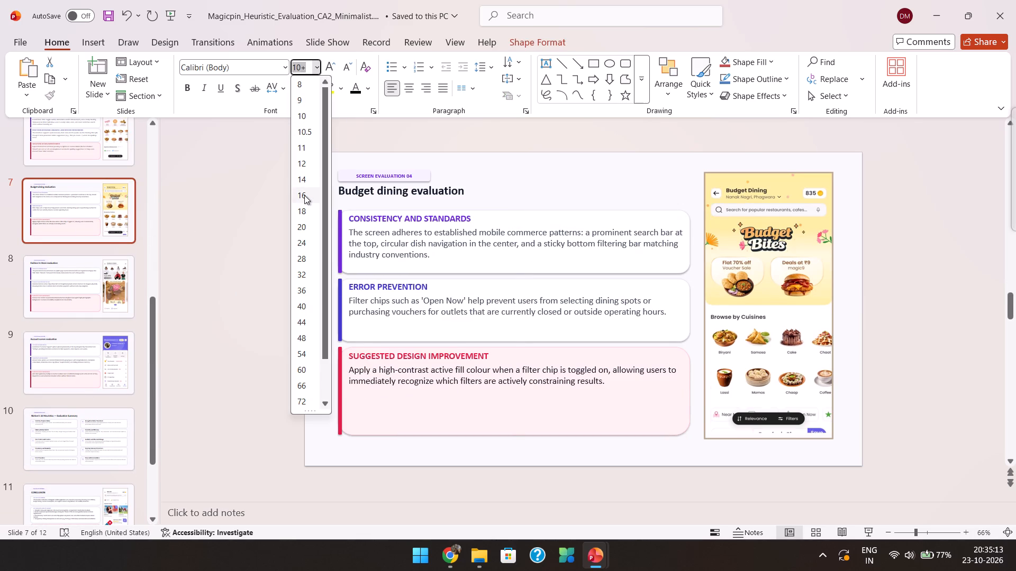
left_click(304, 195)
Delete the Screen Evaluation 04 label above the title on the Budget dining evaluation slide.
left_click(418, 177)
key("BackSpace")
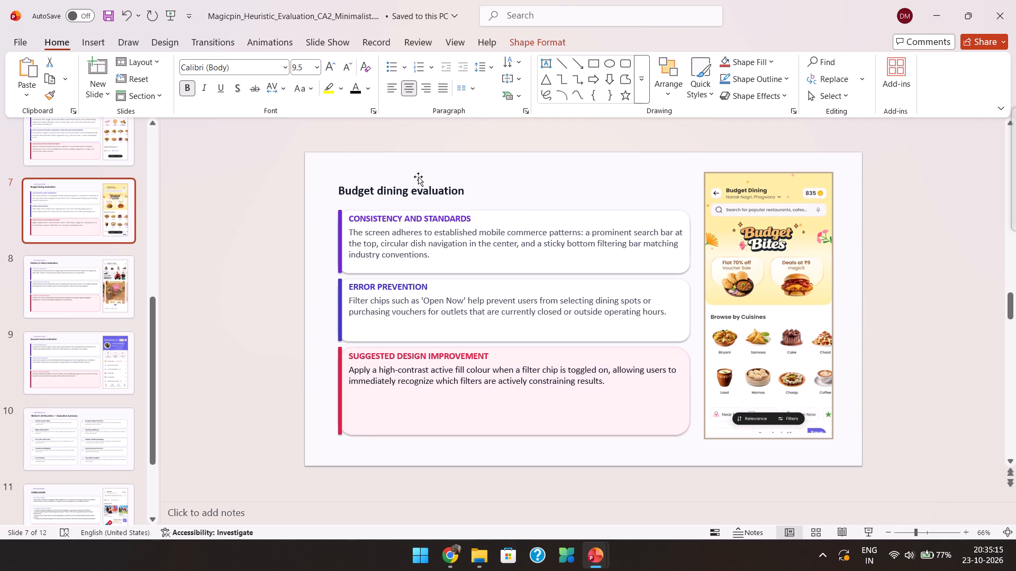
Delete the Screen Evaluation 05 label above the title on the Fashion In-Store evaluation slide.
left_click(83, 287)
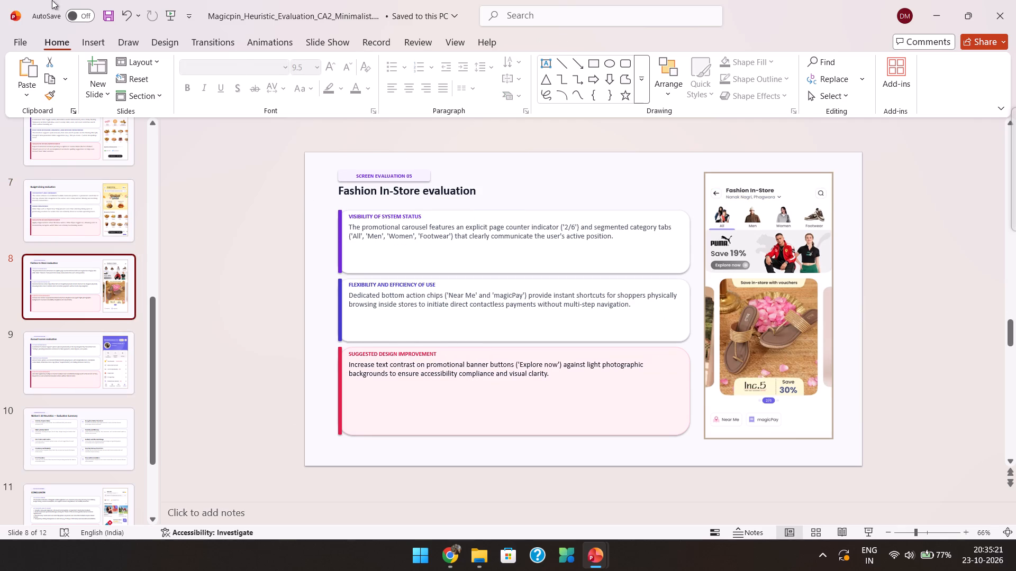
left_click(421, 177)
key("BackSpace")
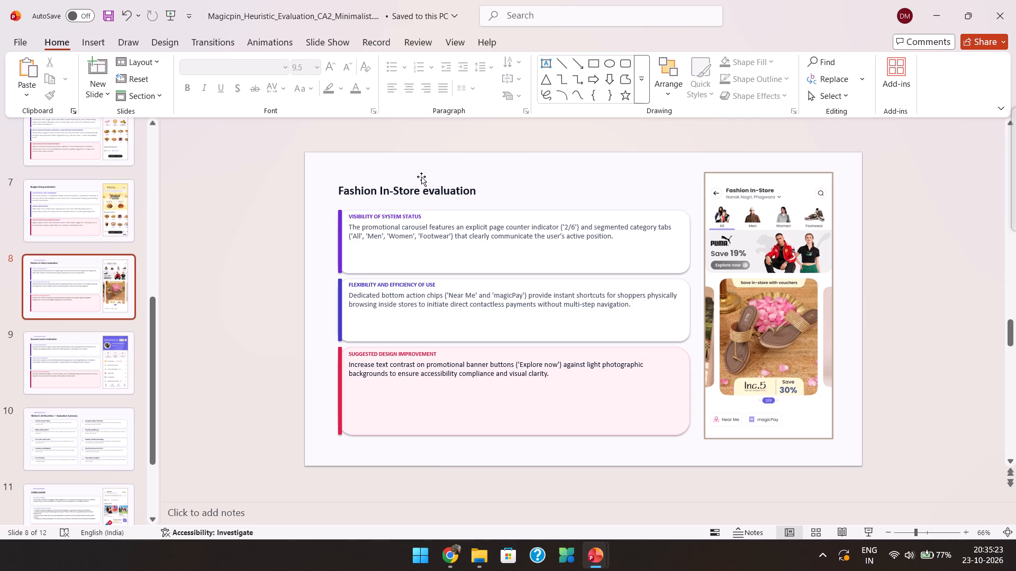
Set the text boxes of all three cards on the Fashion In-Store evaluation slide to font size 16 together.
left_click(447, 222, "ctrl")
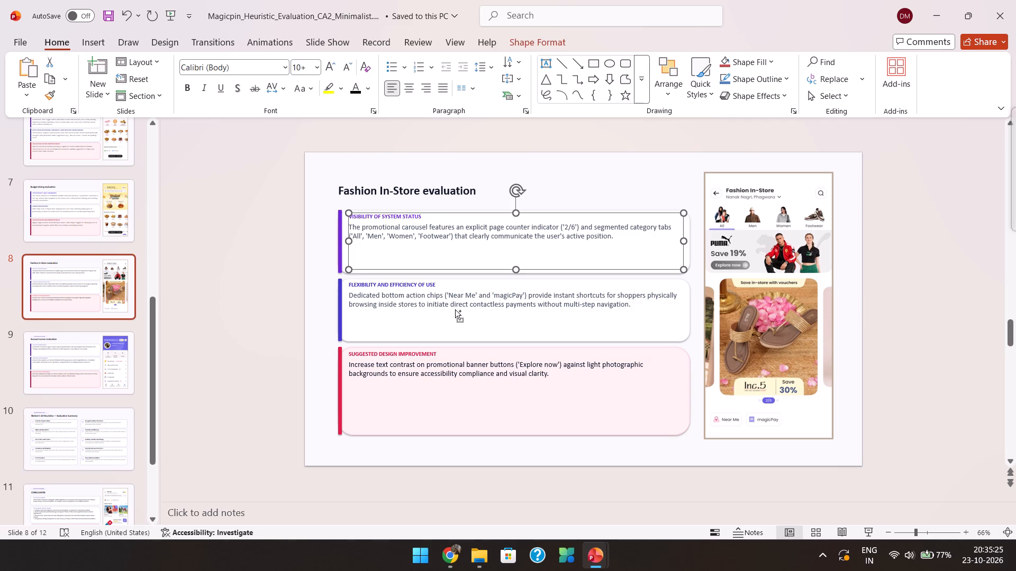
left_click(466, 304, "ctrl")
left_click(453, 369, "ctrl")
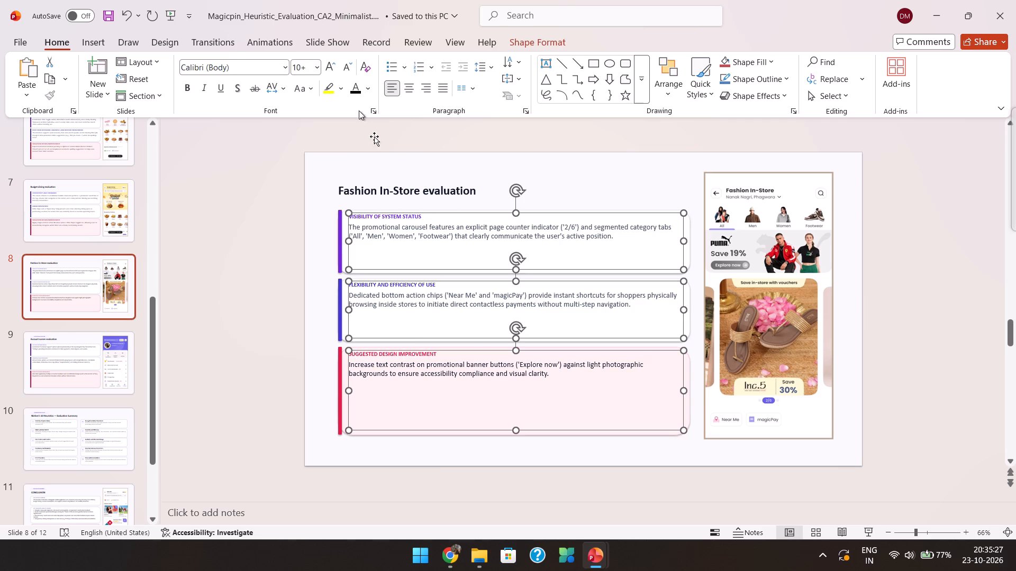
left_click(319, 70)
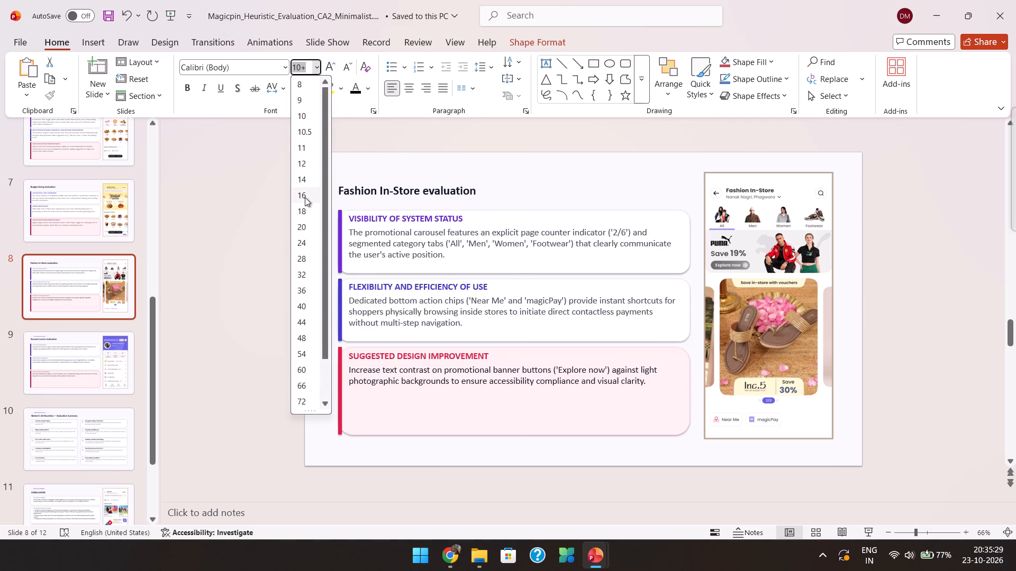
left_click(305, 197)
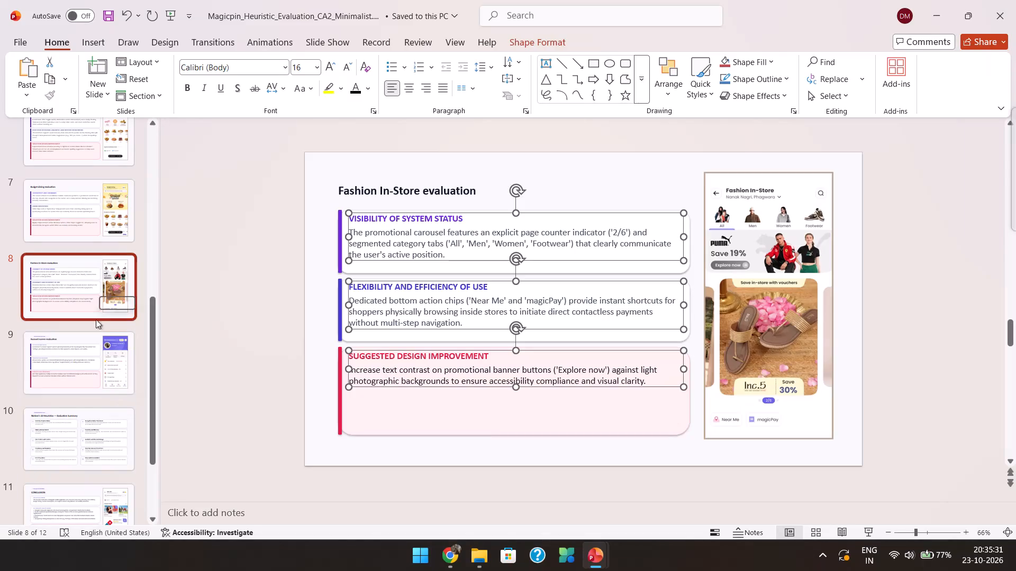
Set the text boxes of all three cards on the Account screen evaluation slide to font size 16 together.
left_click(96, 352)
left_click(446, 234, "ctrl")
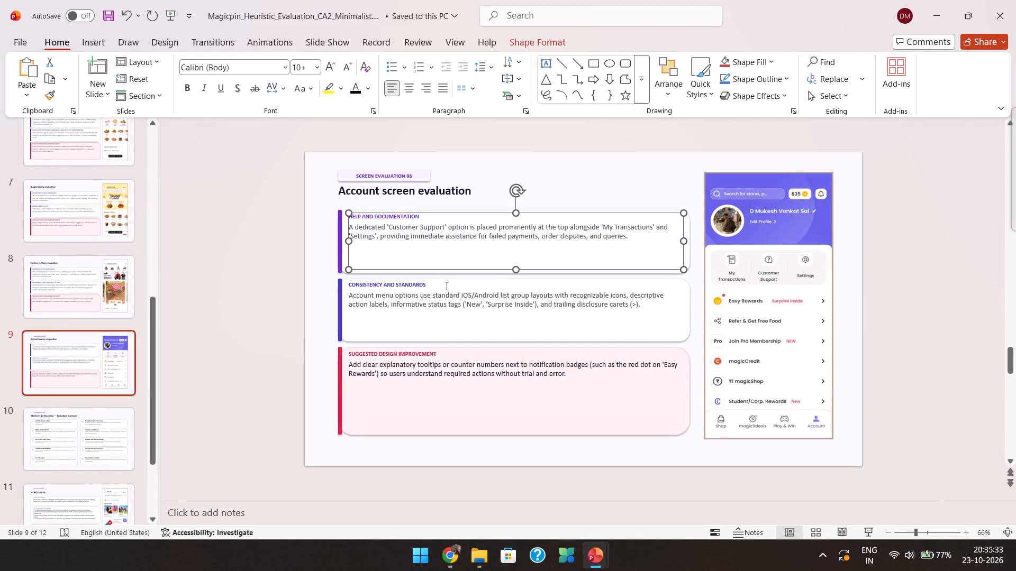
left_click(446, 291, "ctrl")
left_click(444, 357, "ctrl")
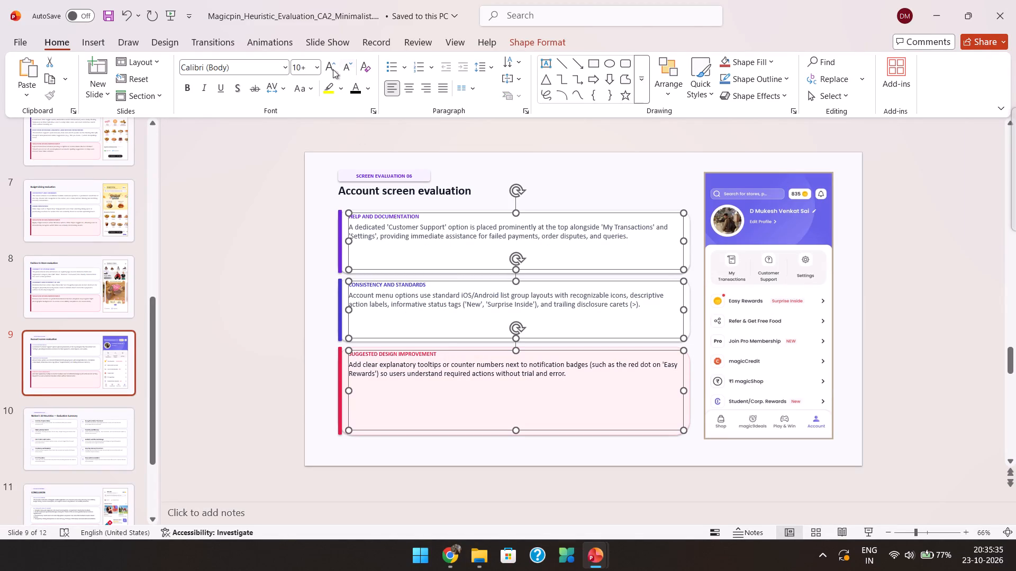
left_click(317, 69)
left_click(305, 194)
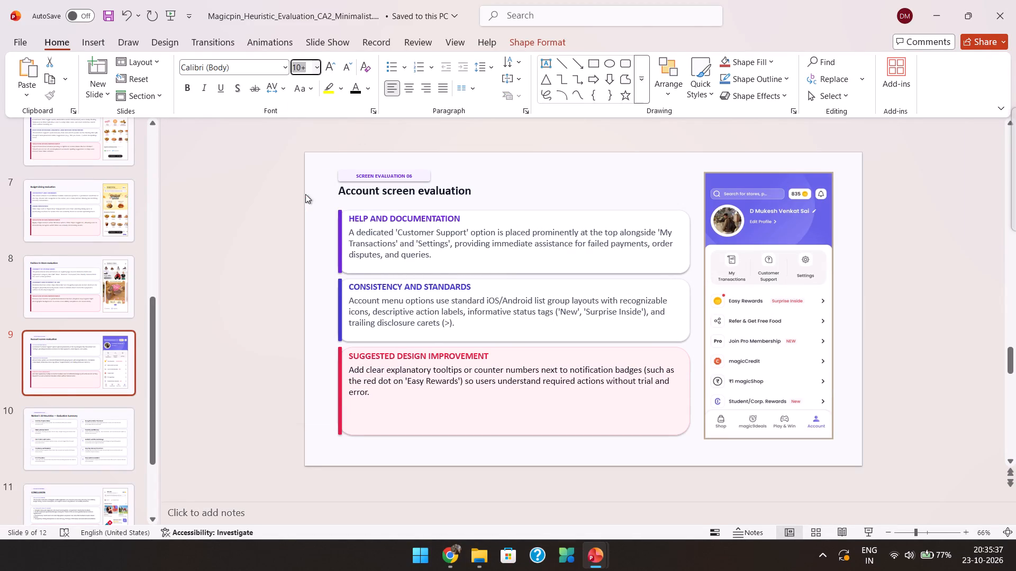
Delete the Screen Evaluation 06 label above the title on the Account screen evaluation slide.
left_click(427, 179)
key("BackSpace")
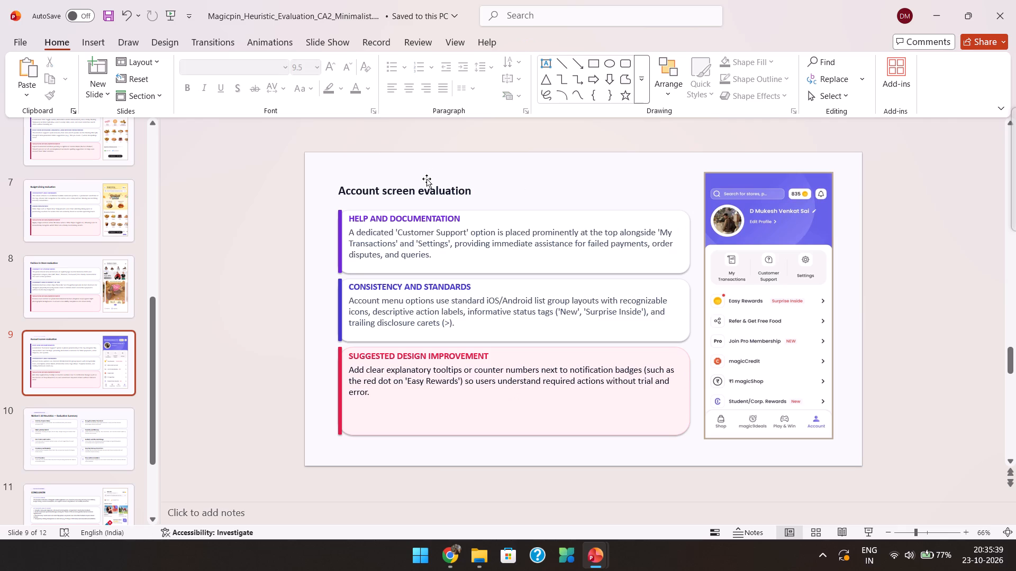
Set the text boxes of all ten heuristic cards on the Nielsen's 10 Heuristics — Evaluation Summary slide to font size 16 together.
left_click(33, 268)
left_click(67, 452)
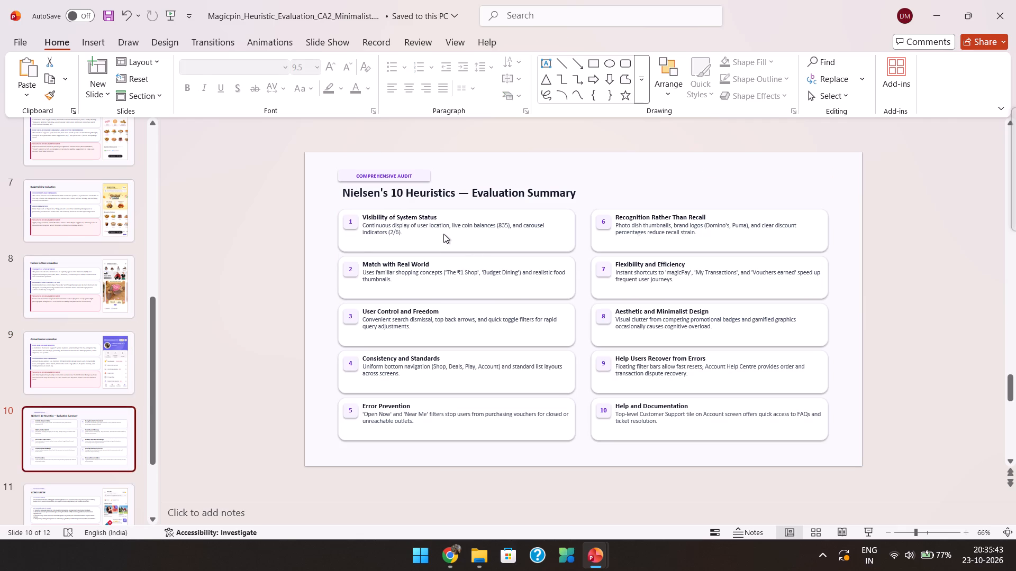
left_click(443, 234, "ctrl")
left_click(443, 278, "ctrl")
left_click(444, 316, "ctrl")
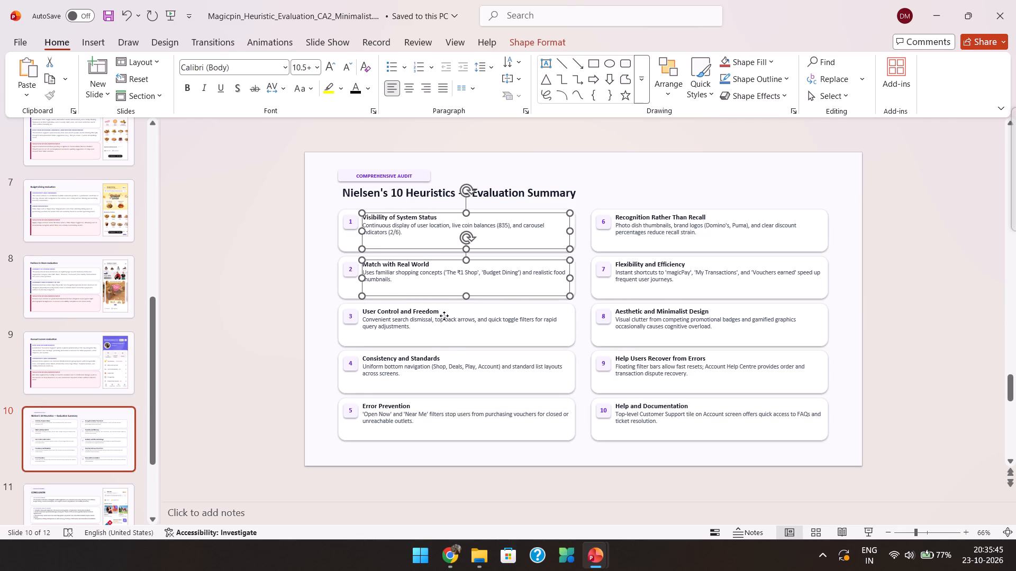
left_click(448, 355, "ctrl")
left_click(452, 412, "ctrl")
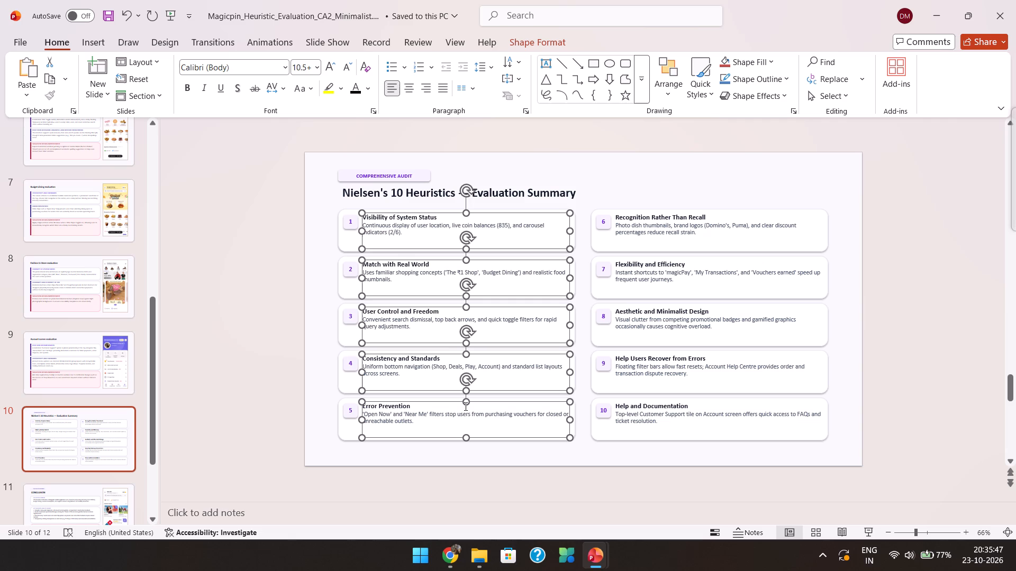
left_click(690, 227, "ctrl")
left_click(684, 265, "ctrl")
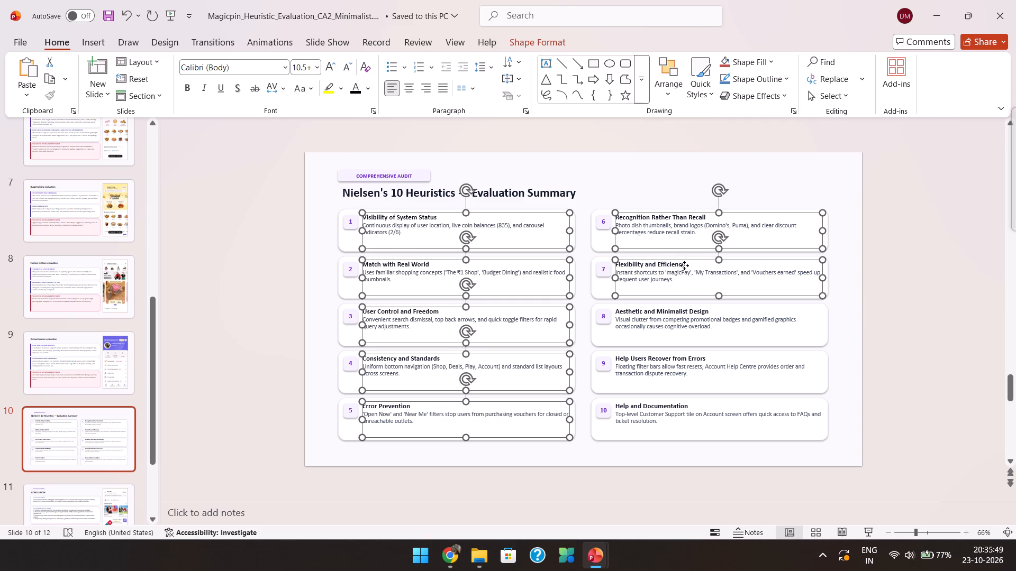
left_click(679, 311, "ctrl")
left_click(677, 365, "ctrl")
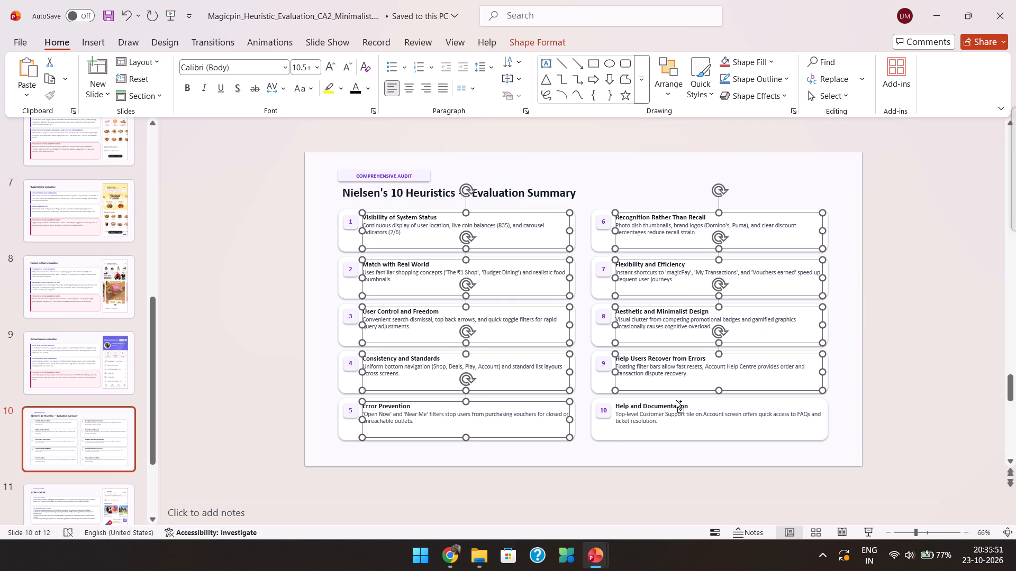
left_click(676, 403, "ctrl")
left_click(315, 70)
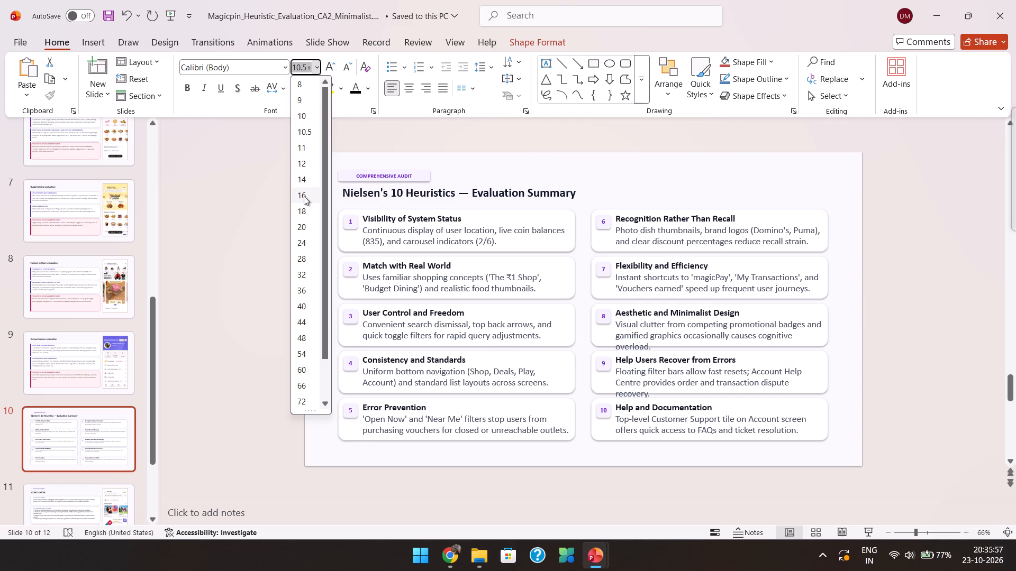
left_click(304, 196)
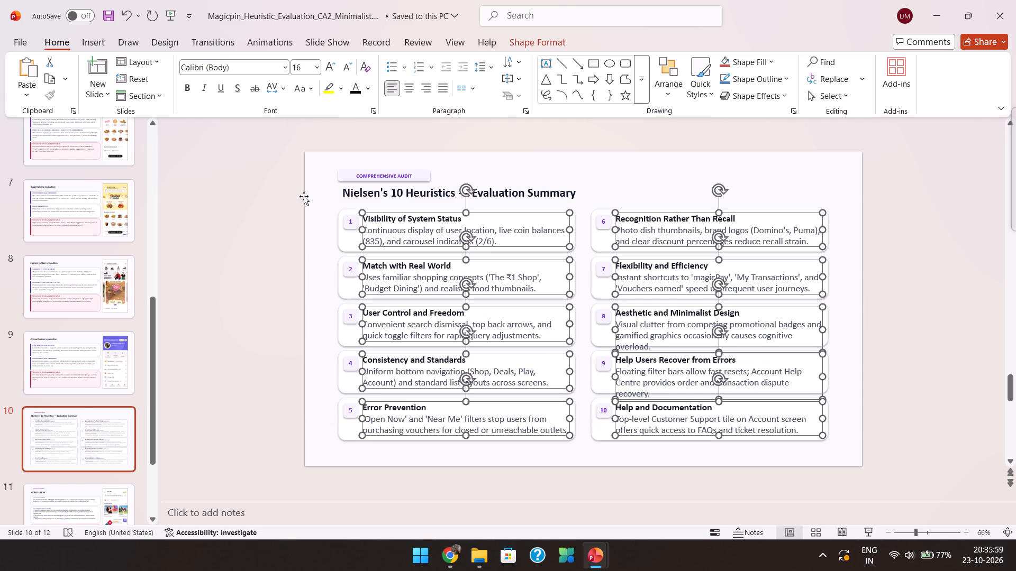
left_click(910, 333)
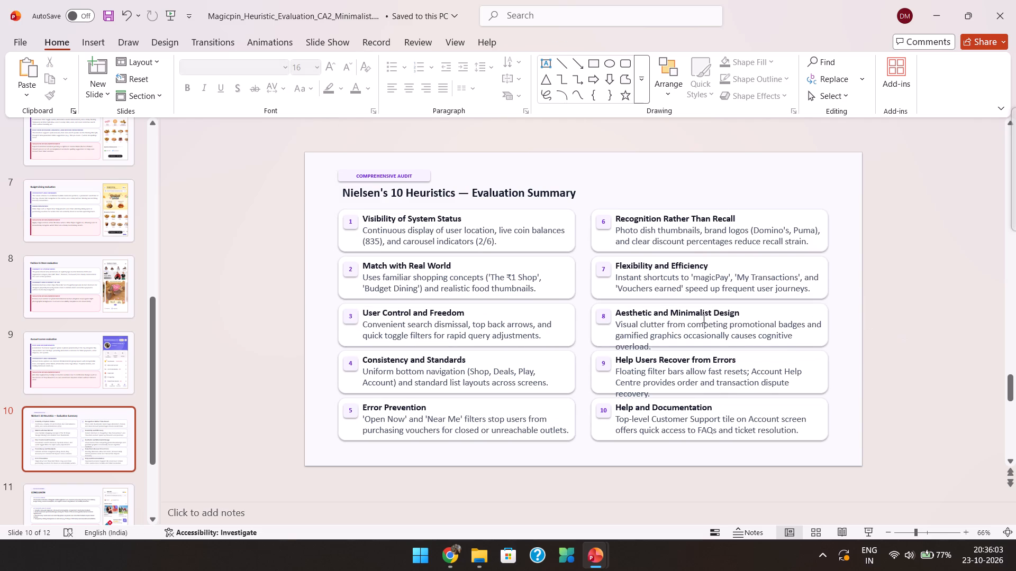
Shorten the Aesthetic and Minimalist Design card's description by removing the word 'cognitive' before 'overload'.
scroll(703, 318, "up", 4, "ctrl")
scroll(703, 318, "left", 3)
scroll(703, 318, "down", 1, "ctrl")
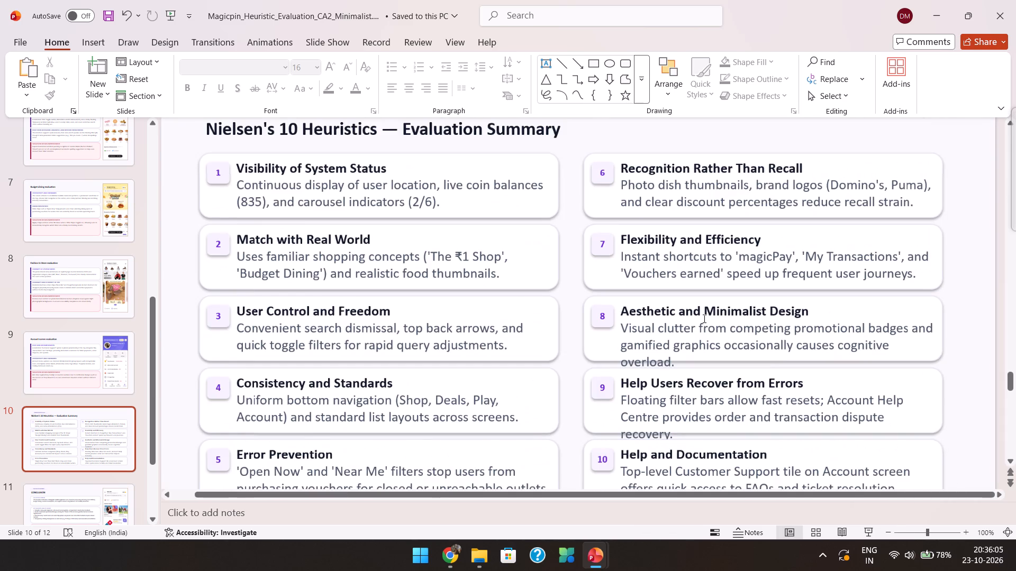
scroll(703, 318, "down", 1)
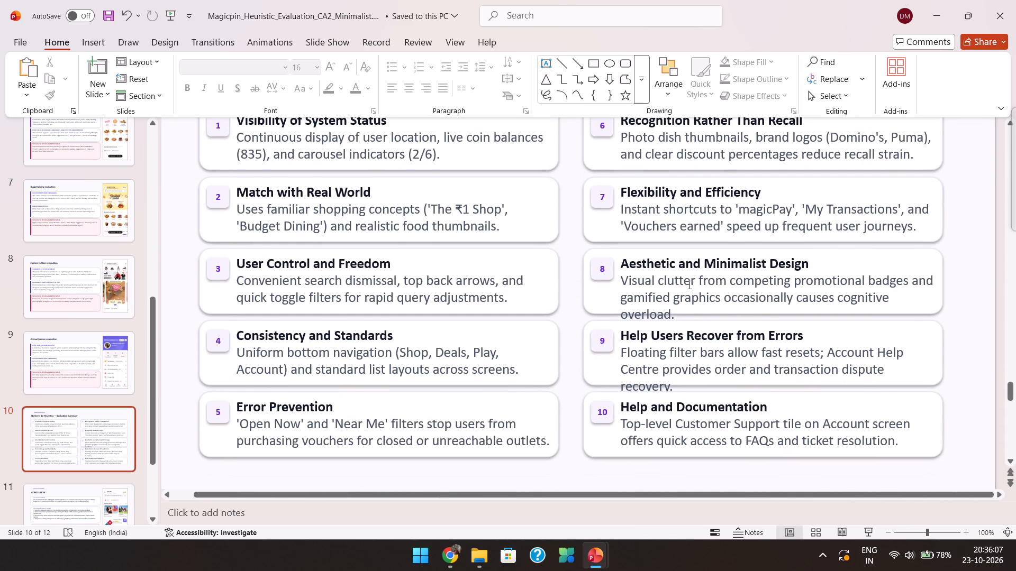
left_click(676, 295)
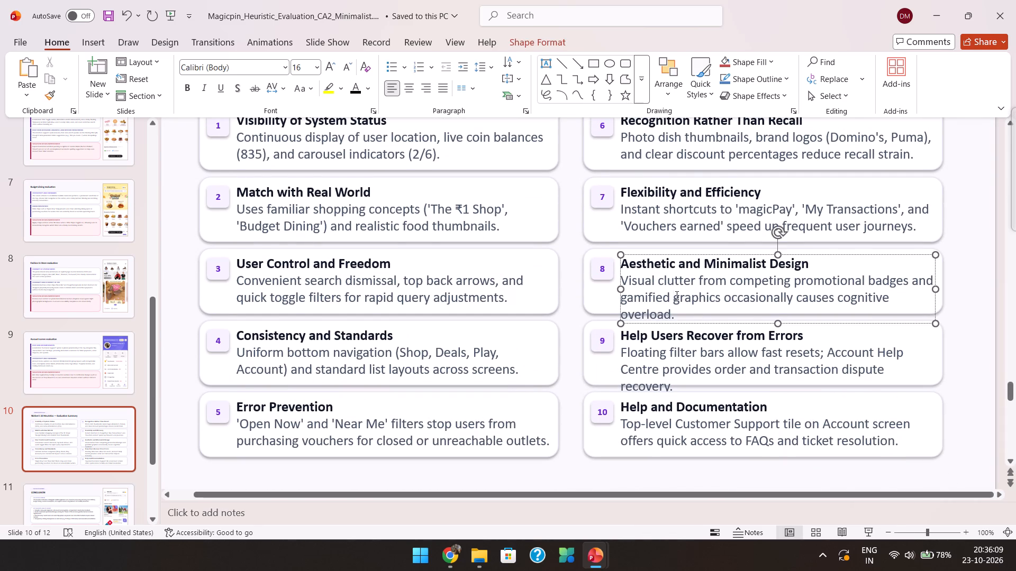
left_click(890, 297)
key("BackSpace")
key("BackSpace")
key("BackSpace")
key("BackSpace")
key("BackSpace")
key("BackSpace")
key("BackSpace")
key("BackSpace")
key("BackSpace")
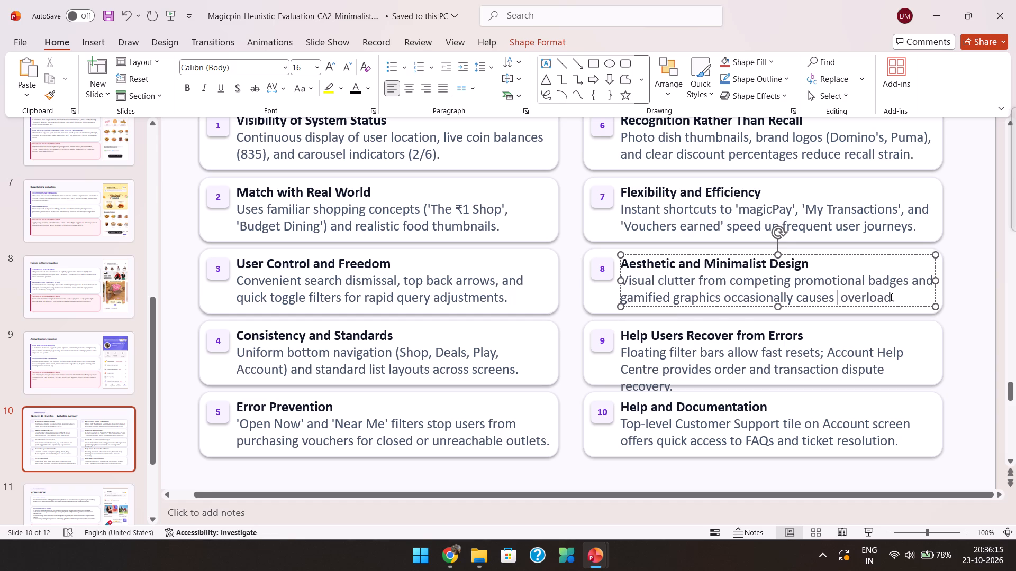
key("BackSpace")
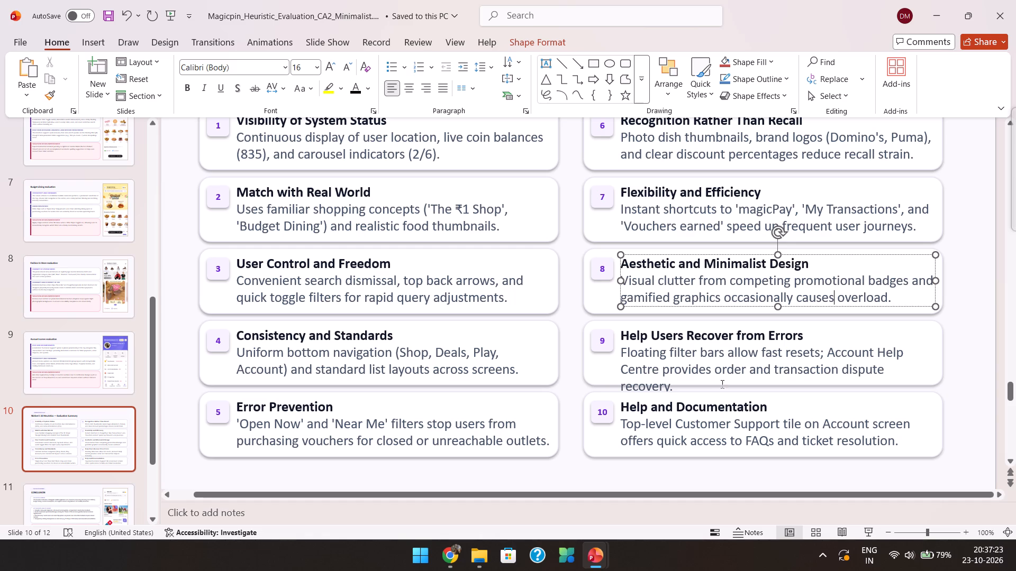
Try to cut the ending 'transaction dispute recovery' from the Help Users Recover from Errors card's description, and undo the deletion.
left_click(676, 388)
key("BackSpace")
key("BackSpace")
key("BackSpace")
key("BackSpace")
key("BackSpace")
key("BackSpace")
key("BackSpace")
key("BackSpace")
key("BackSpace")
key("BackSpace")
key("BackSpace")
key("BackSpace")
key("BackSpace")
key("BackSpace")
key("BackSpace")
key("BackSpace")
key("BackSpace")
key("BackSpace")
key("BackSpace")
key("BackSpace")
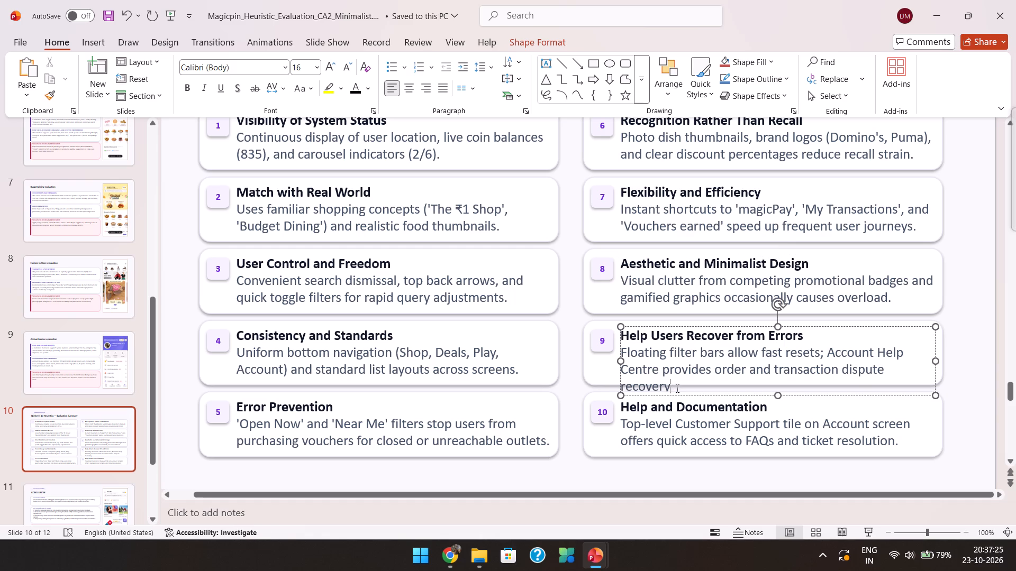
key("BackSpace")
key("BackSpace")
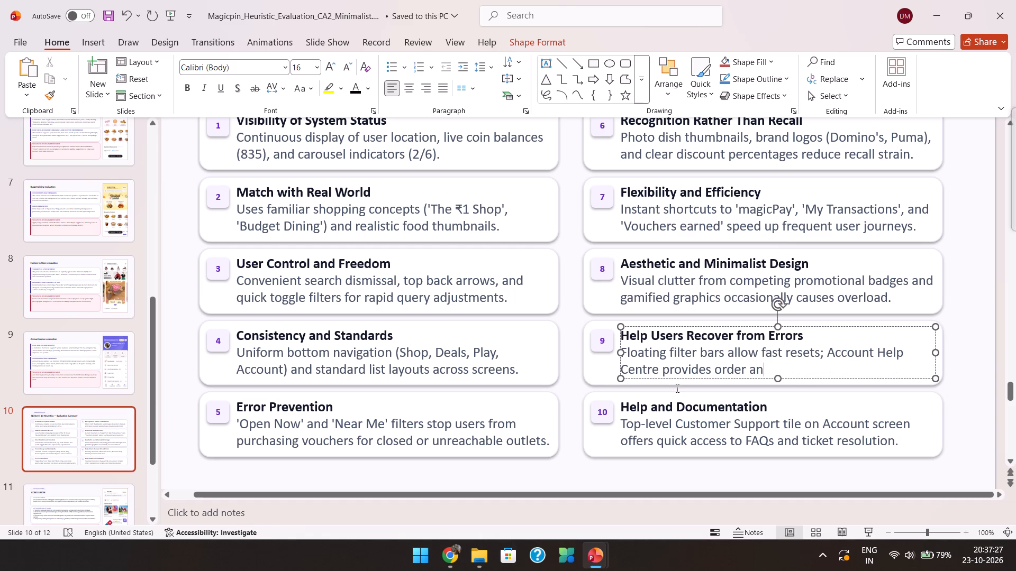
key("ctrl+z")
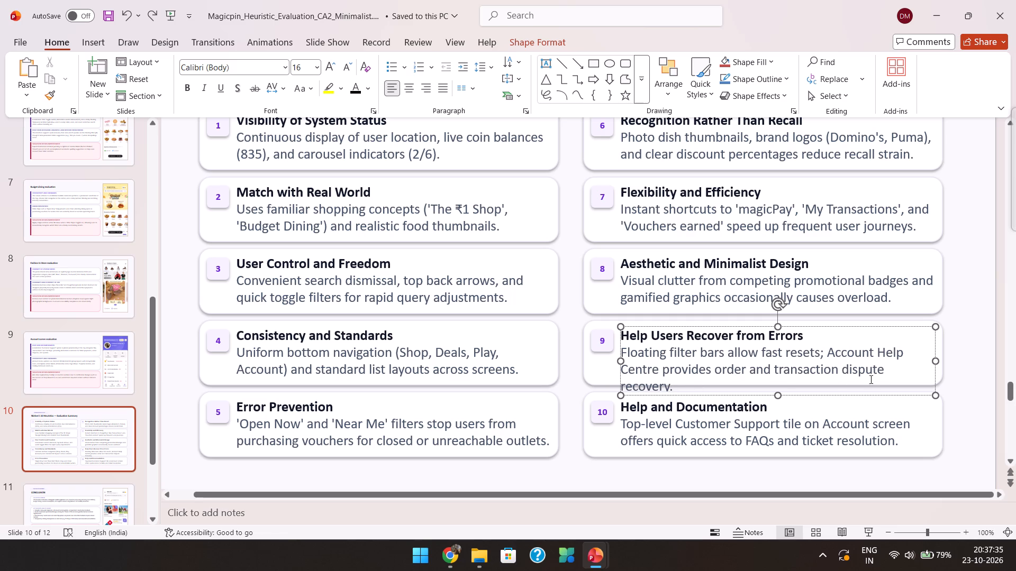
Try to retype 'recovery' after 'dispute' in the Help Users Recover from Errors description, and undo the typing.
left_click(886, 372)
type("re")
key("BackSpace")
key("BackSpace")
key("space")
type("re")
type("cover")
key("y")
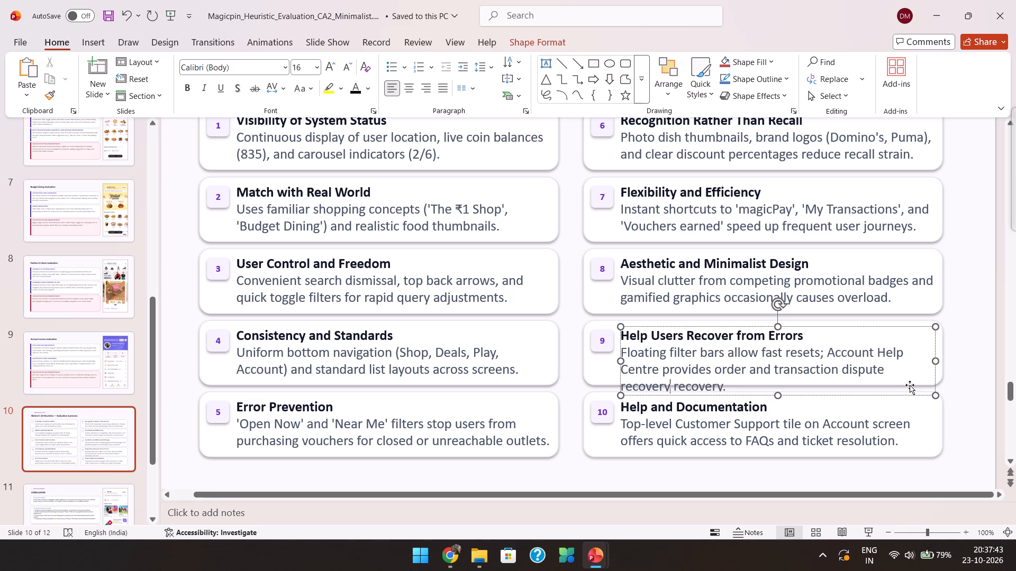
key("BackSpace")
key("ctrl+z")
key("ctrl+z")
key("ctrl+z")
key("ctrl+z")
Widen the Help Users Recover from Errors text box to the card's right edge, keeping a space between 'dispute' and 'recovery'.
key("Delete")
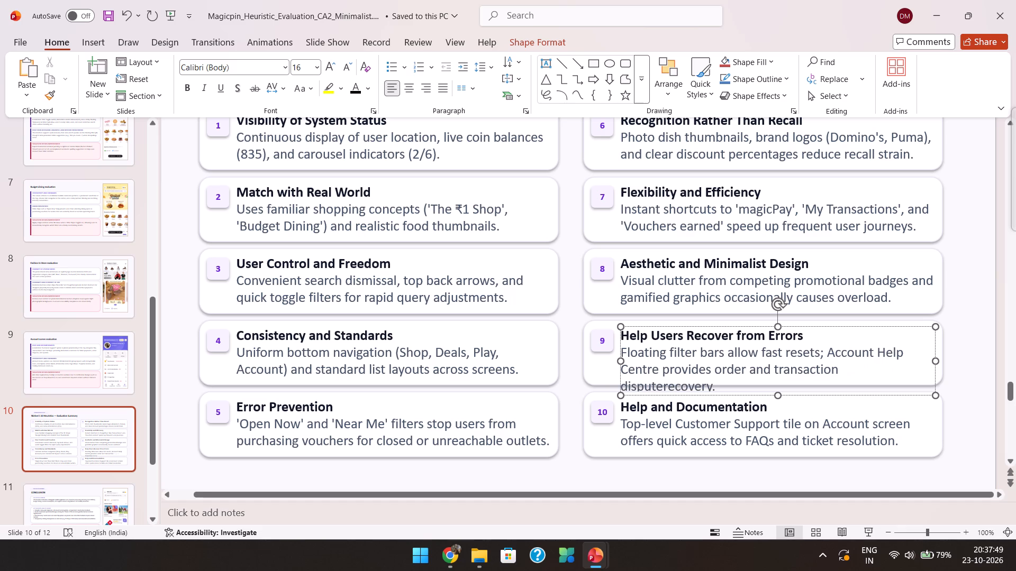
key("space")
left_click_drag(935, 362, 942, 360)
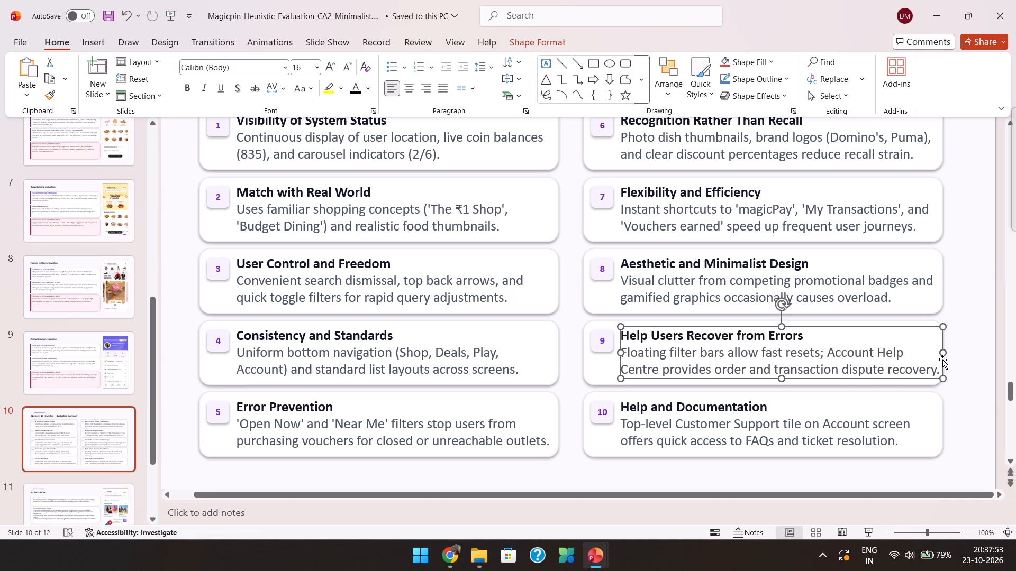
left_click(971, 353)
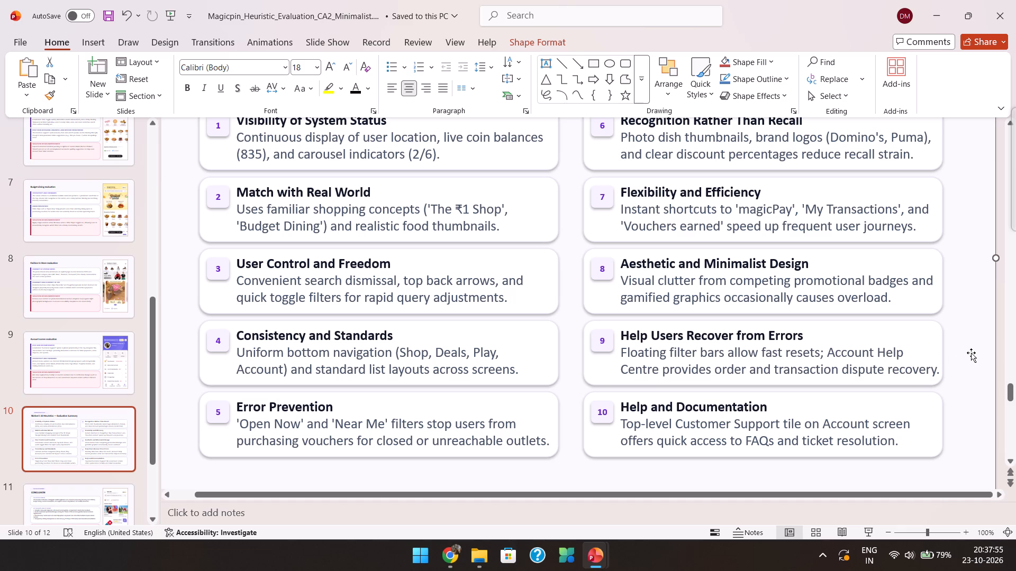
Delete the Comprehensive Audit label above the title on the Nielsen's 10 Heuristics — Evaluation Summary slide.
scroll(971, 353, "down", 2, "ctrl")
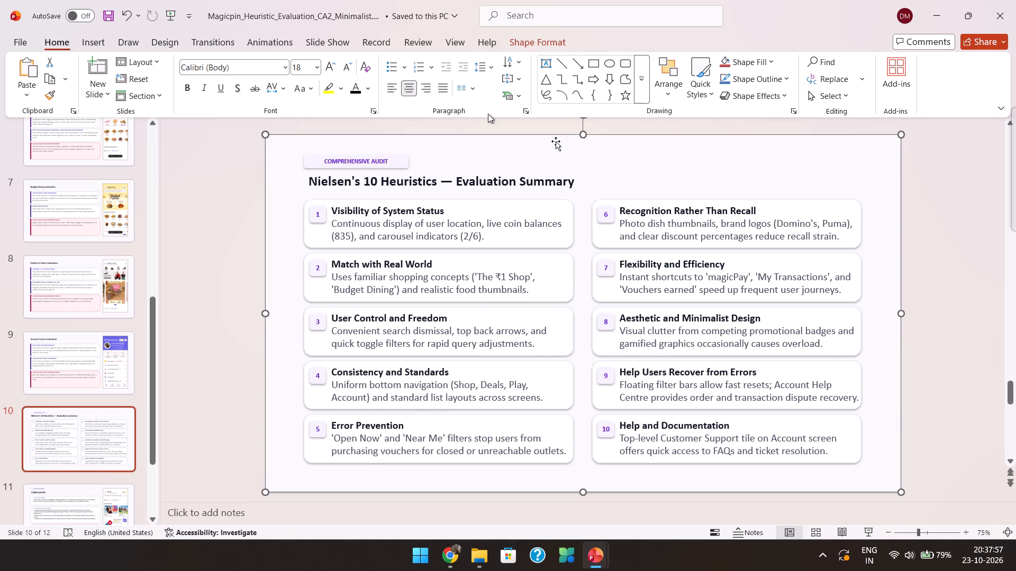
left_click(401, 165)
key("BackSpace")
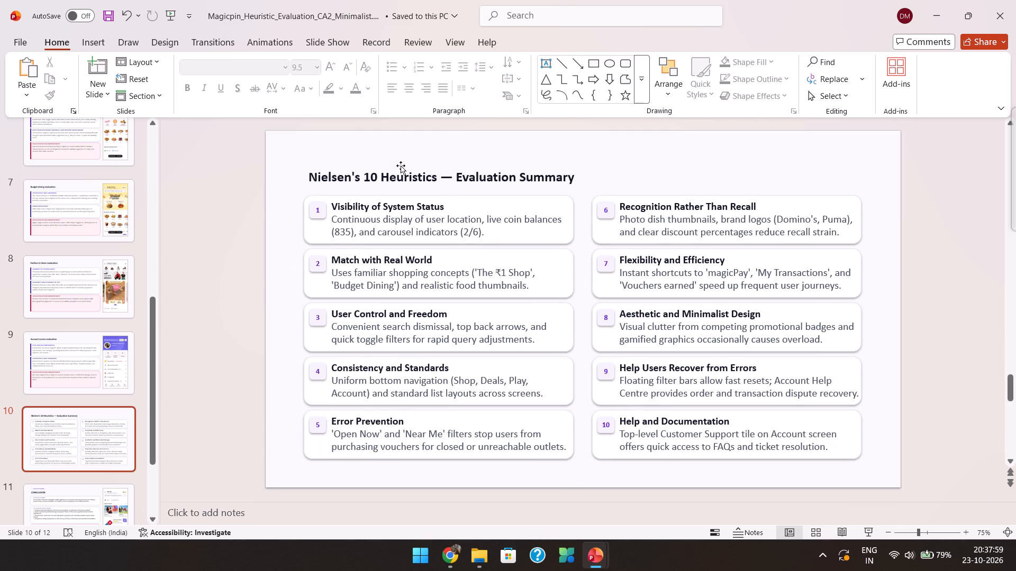
left_click(573, 176)
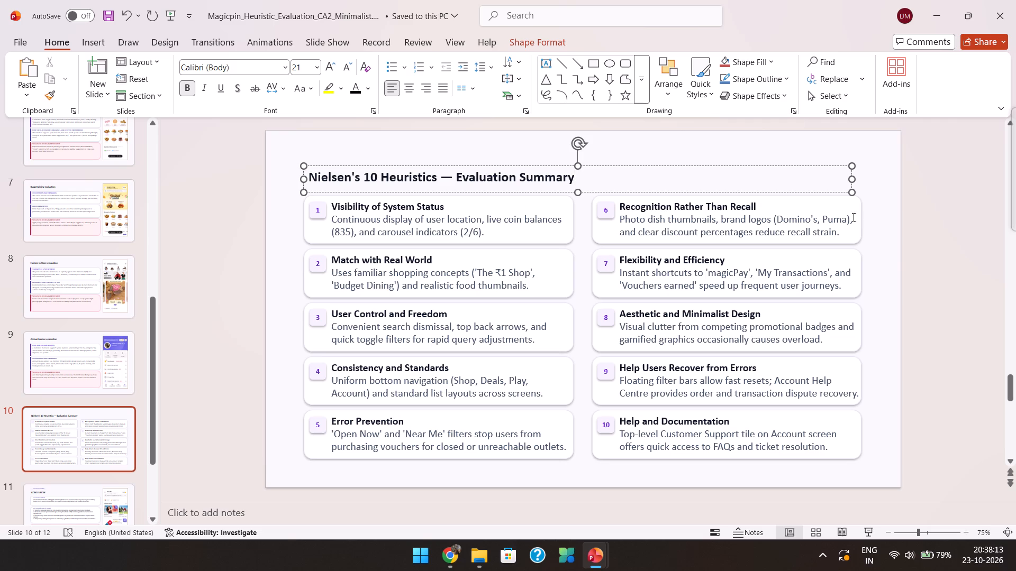
left_click(941, 291)
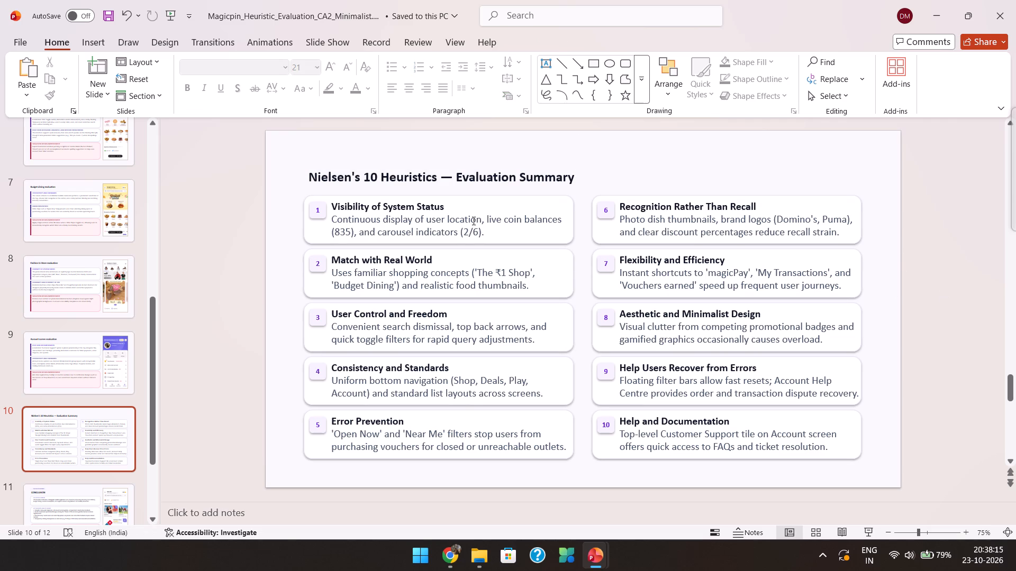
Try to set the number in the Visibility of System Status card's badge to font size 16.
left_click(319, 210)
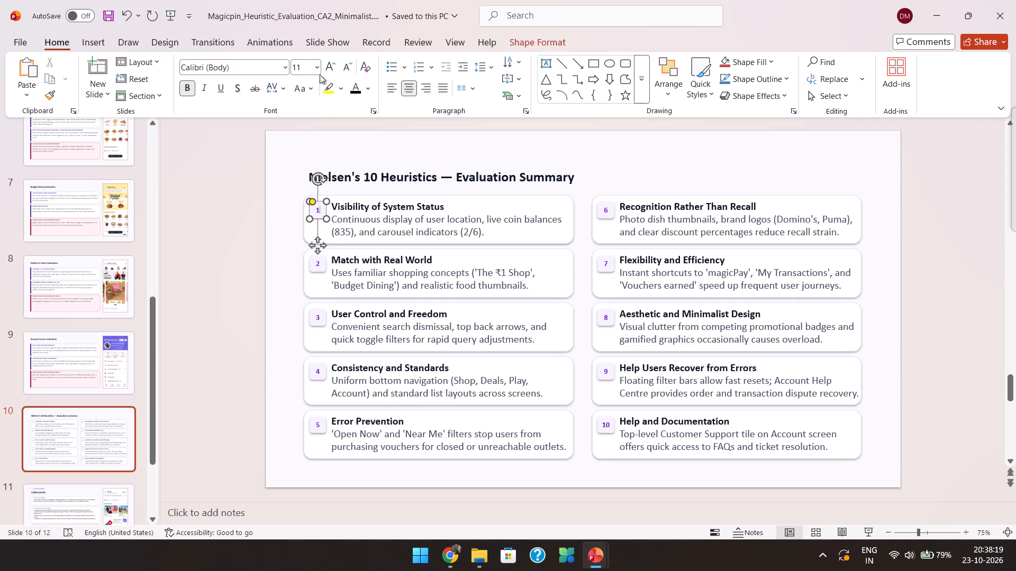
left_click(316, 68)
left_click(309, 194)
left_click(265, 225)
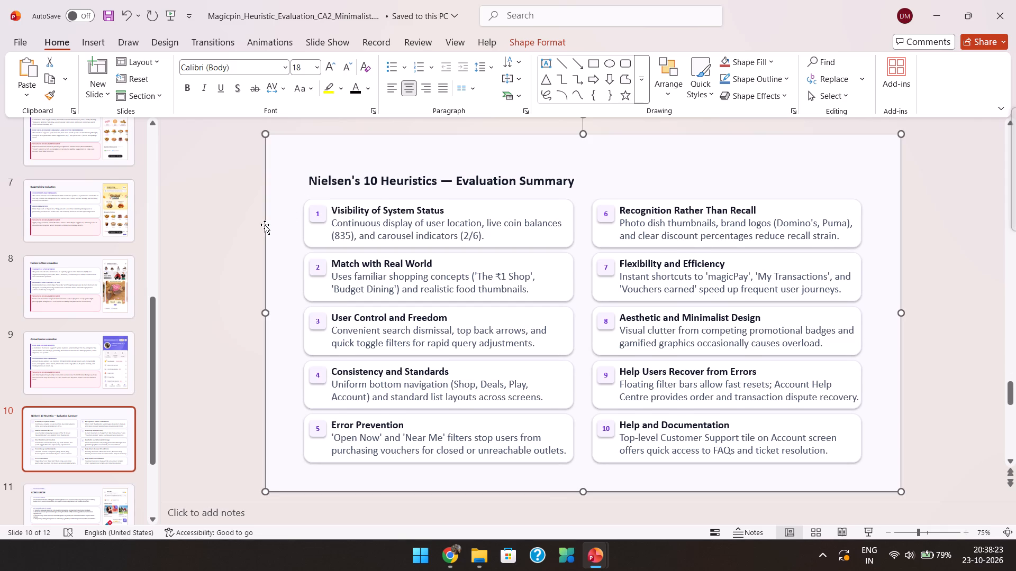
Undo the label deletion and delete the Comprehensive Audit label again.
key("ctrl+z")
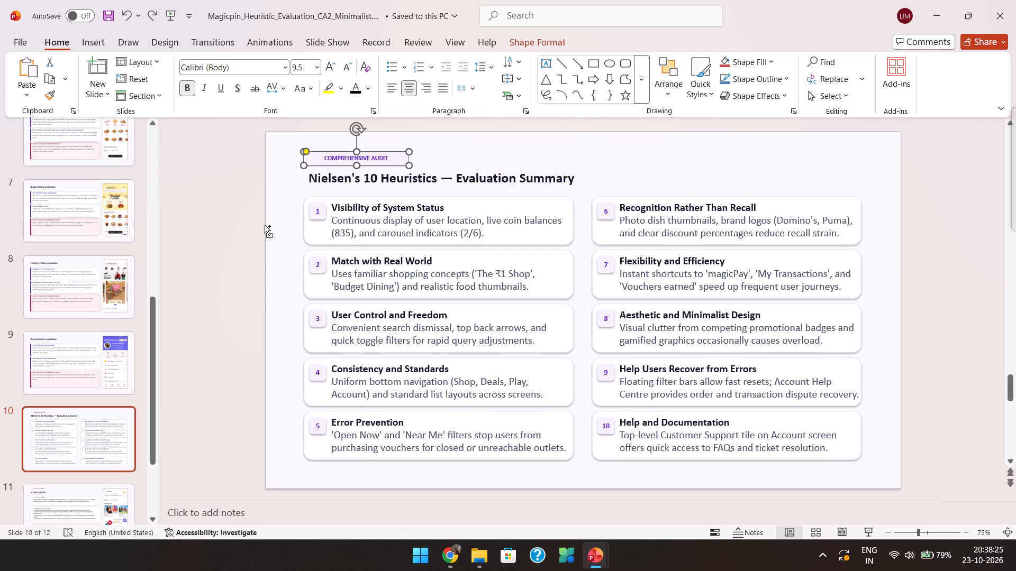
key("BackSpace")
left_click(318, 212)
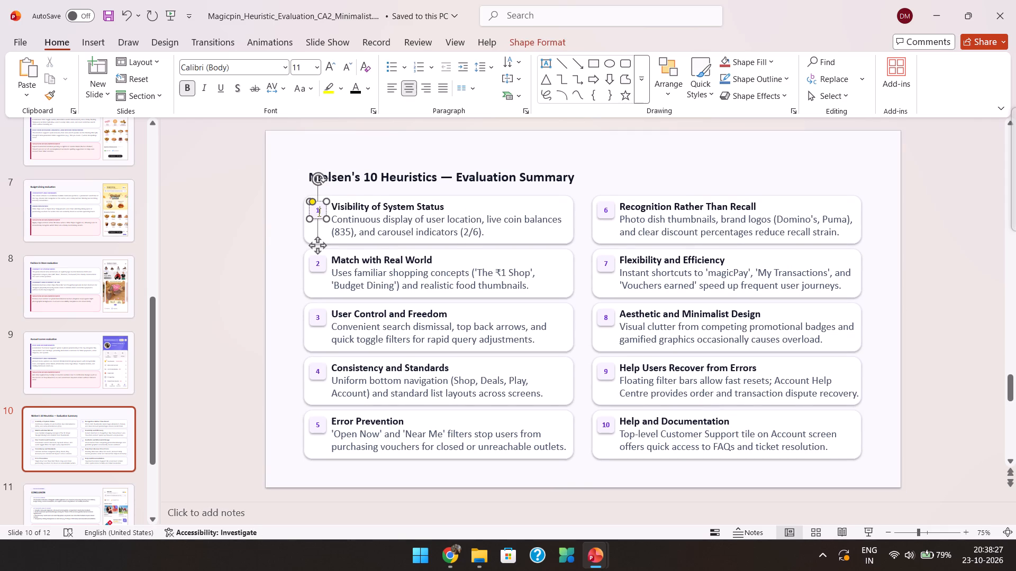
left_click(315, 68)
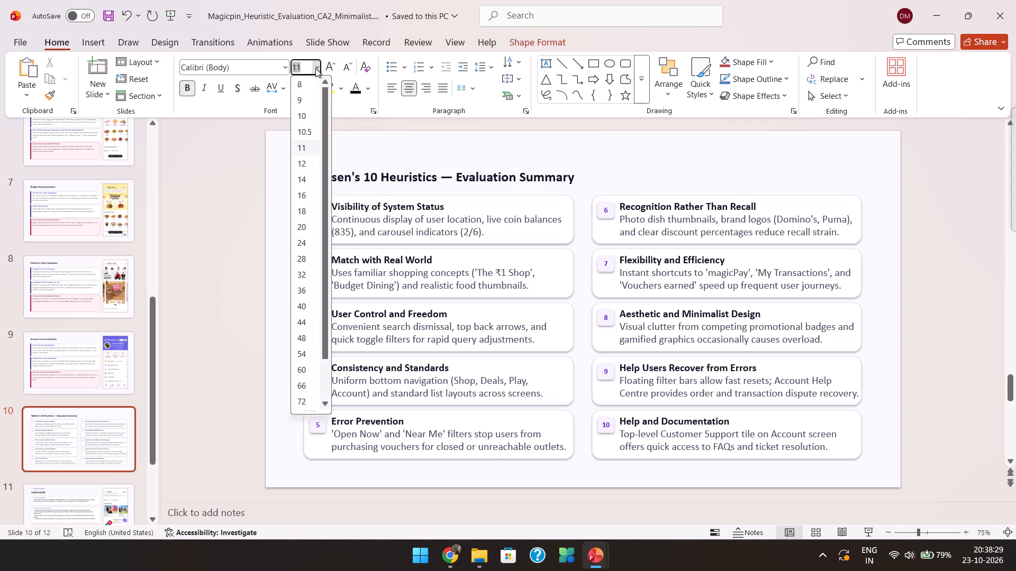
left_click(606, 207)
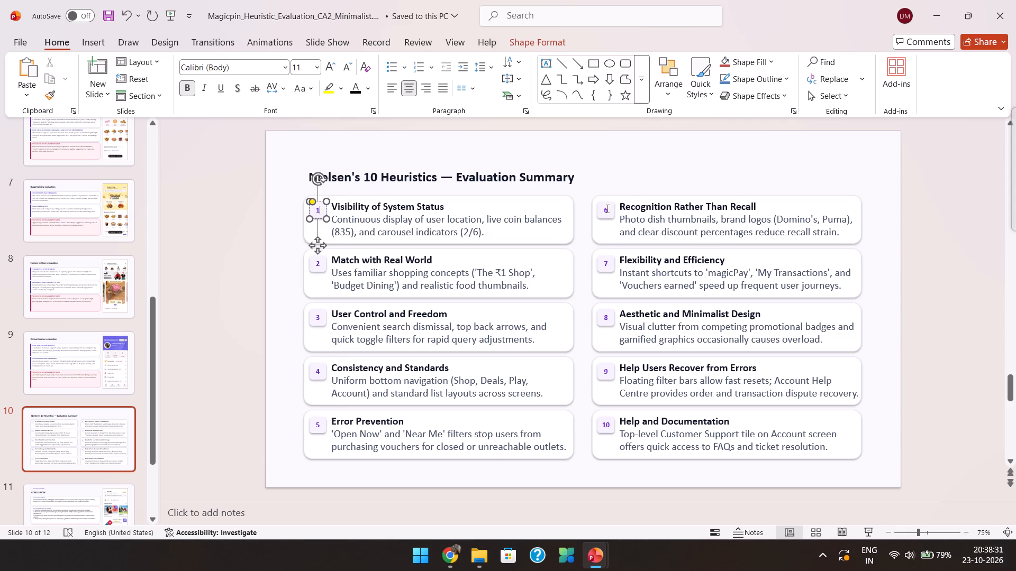
Set the number 6 in the Recognition Rather Than Recall card's badge to font size 16.
left_click(606, 209)
left_click(320, 65)
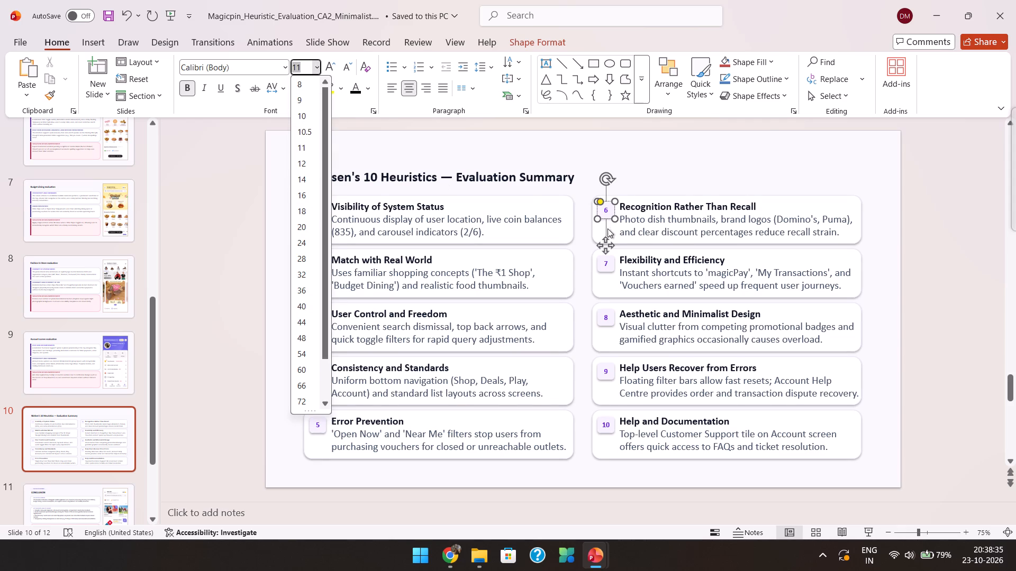
left_click(604, 209)
double_click(604, 209)
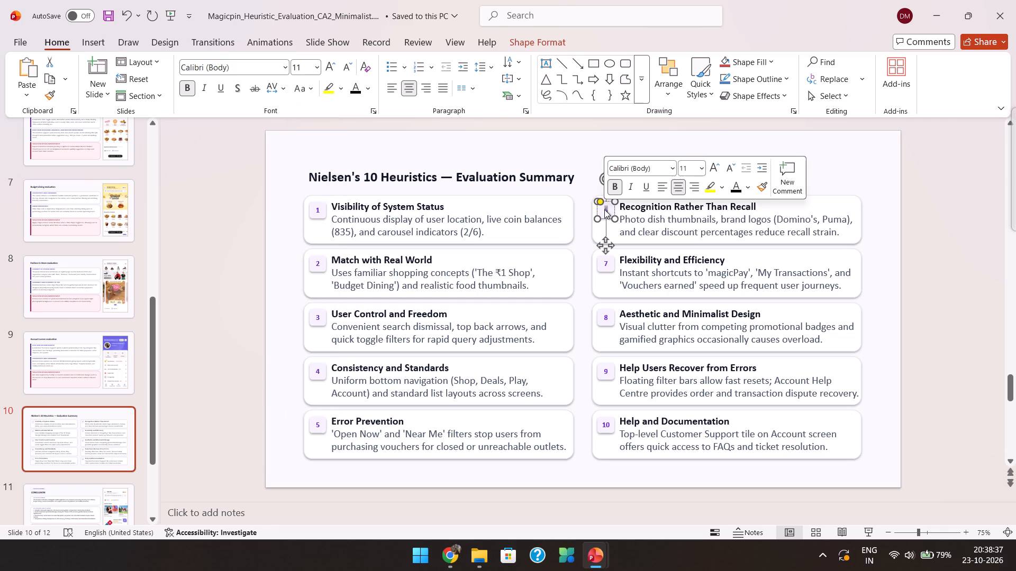
left_click(315, 64)
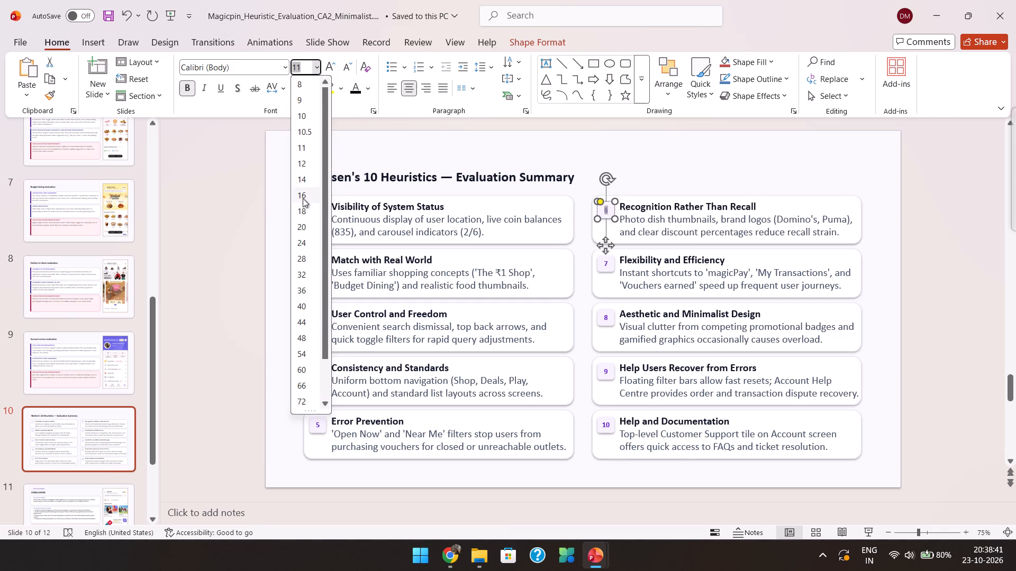
left_click(303, 198)
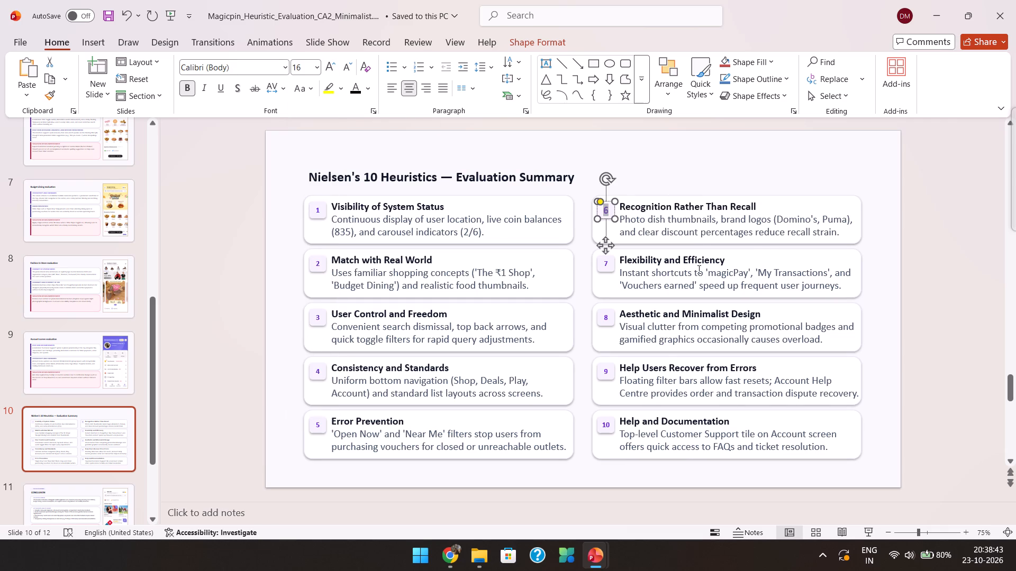
left_click(911, 260)
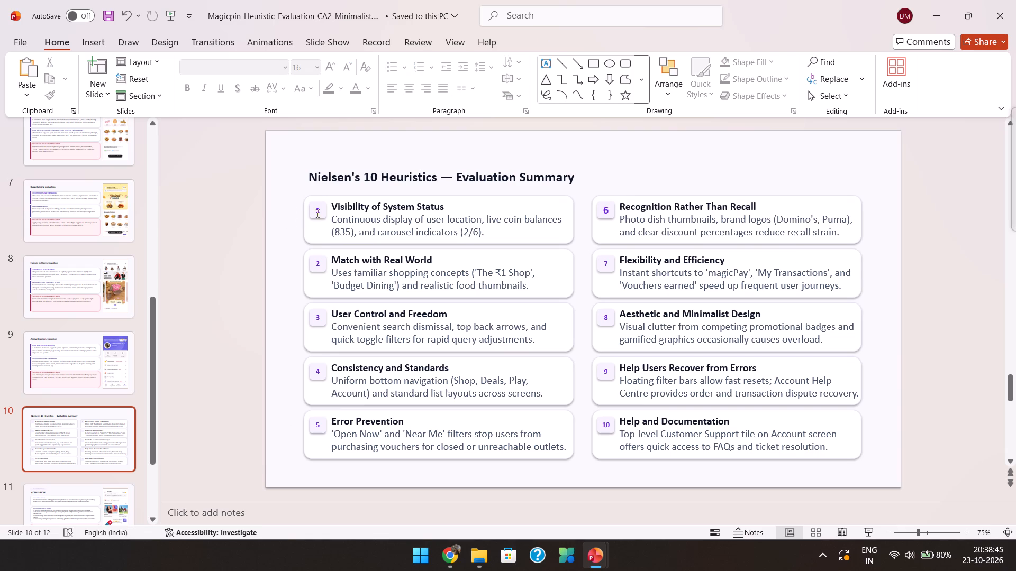
Set the number badges 1, 2 and 3 of the first three heuristic cards to font size 16 together.
left_click(317, 261, "ctrl")
double_click(317, 261, "ctrl")
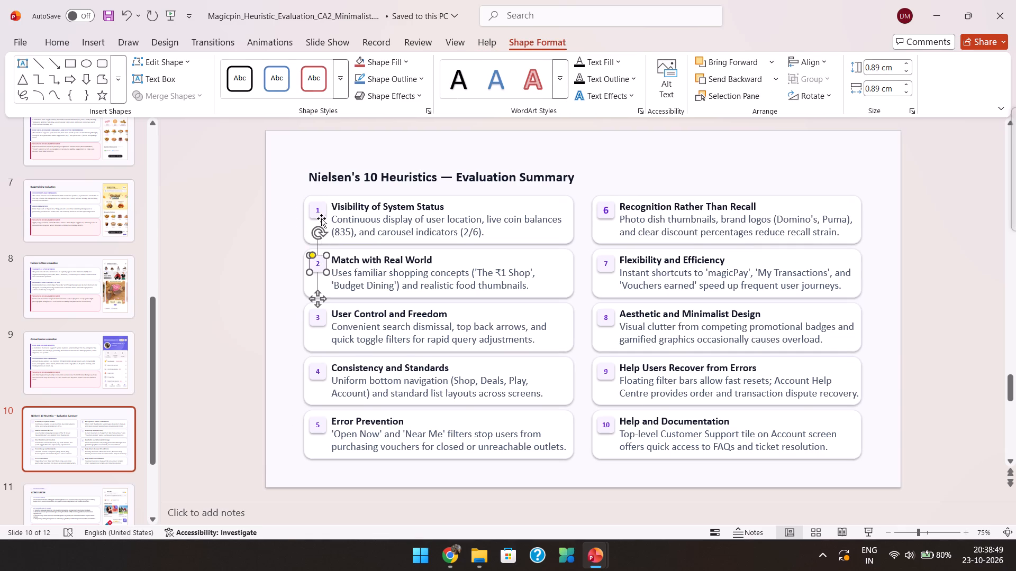
left_click(315, 205, "ctrl")
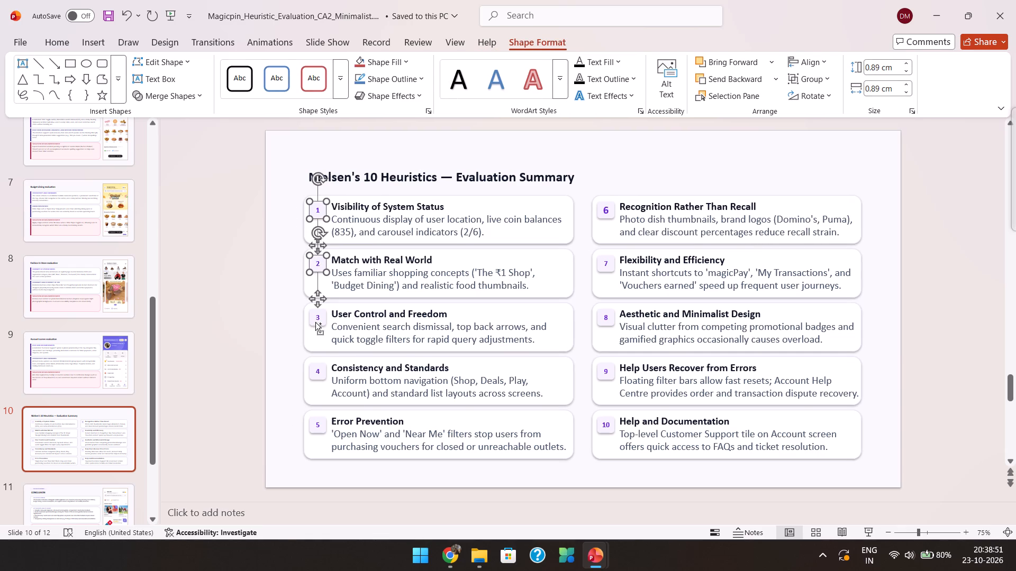
left_click(319, 316, "ctrl")
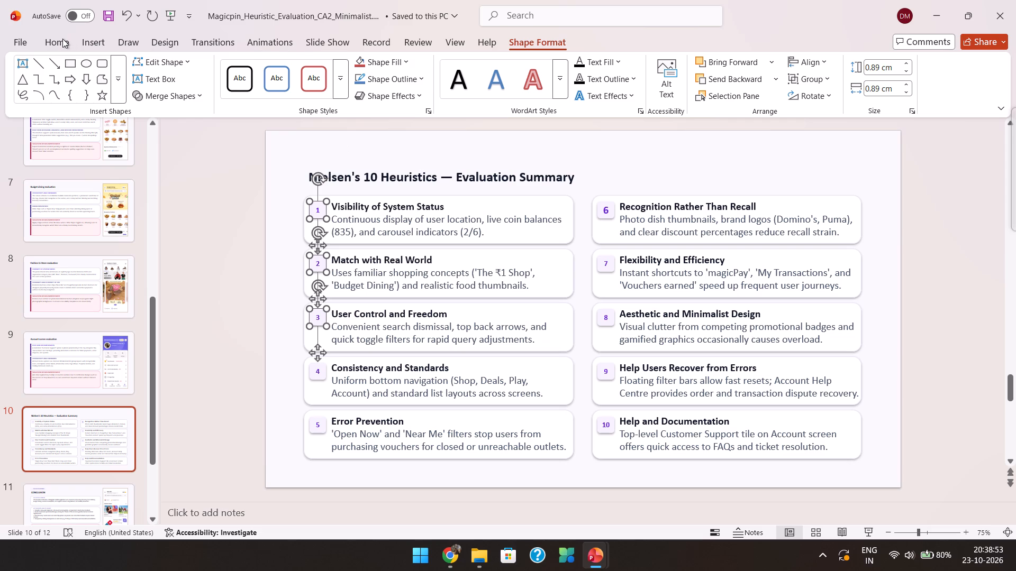
left_click(62, 39)
left_click(315, 67)
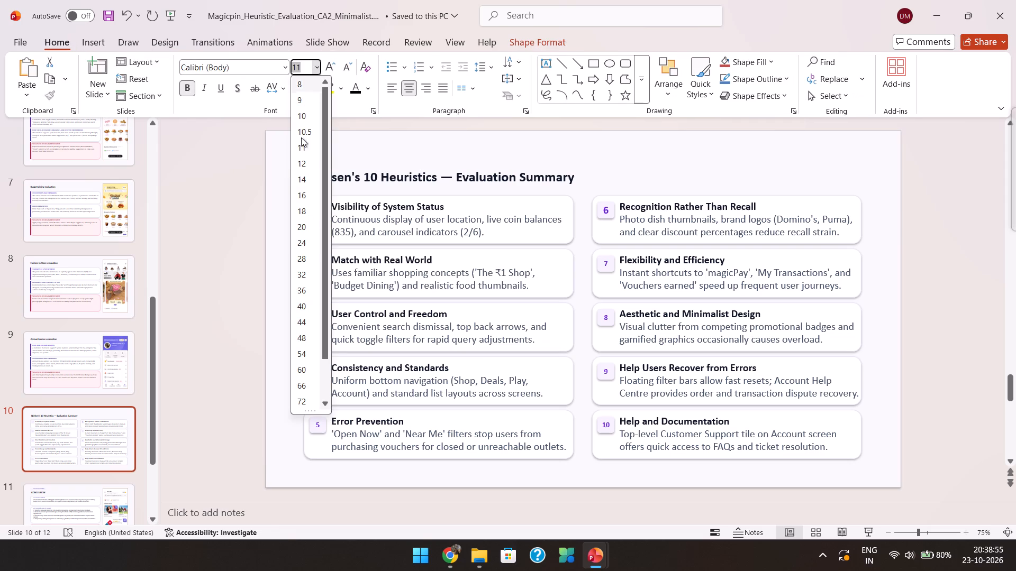
left_click(299, 191)
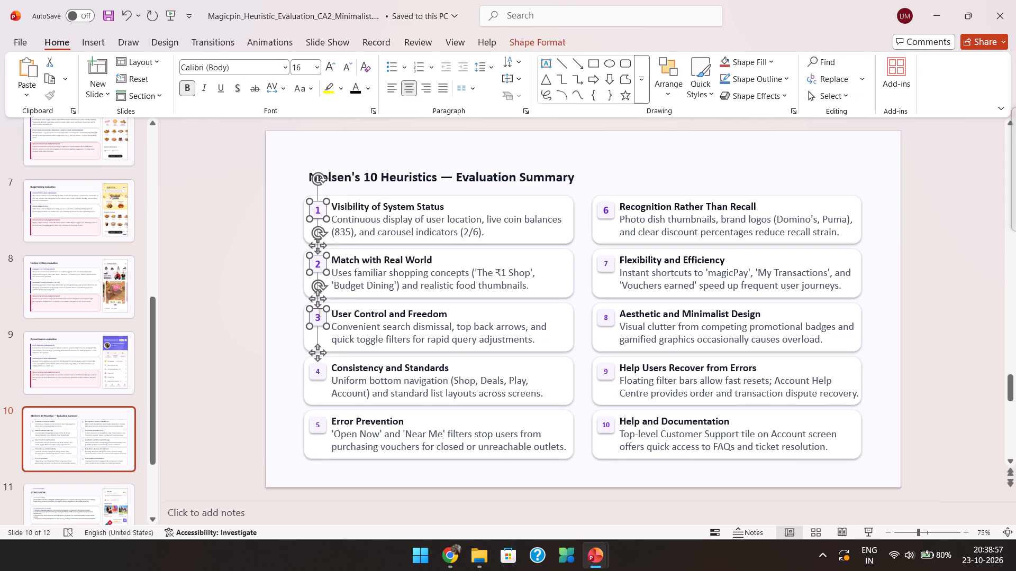
Add number badges 4, 5, 7, 8, 9 and 10 to the selection and set them all to font size 16.
left_click(318, 370, "ctrl")
left_click(320, 427, "ctrl")
left_click(607, 428, "ctrl")
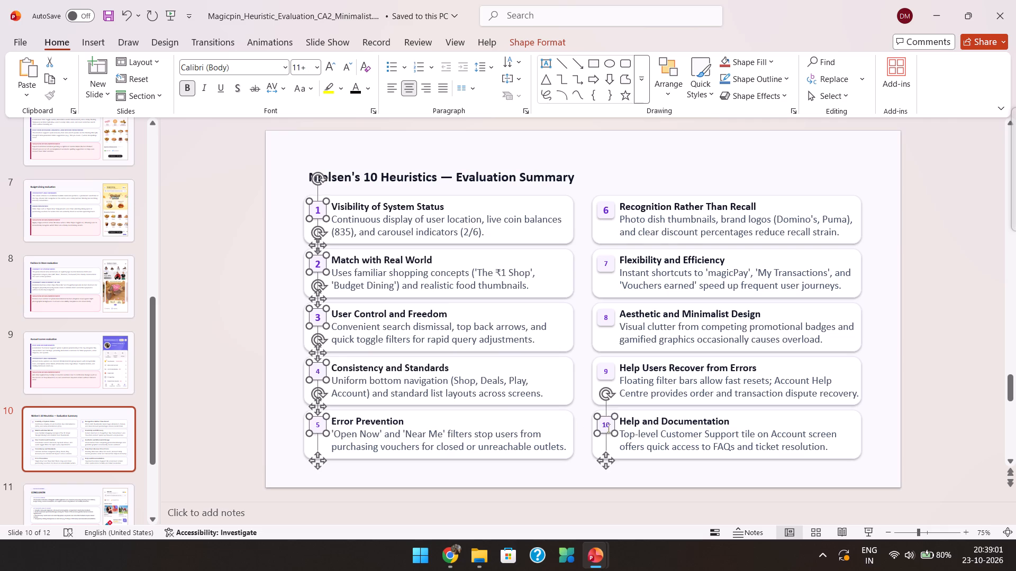
left_click(610, 370, "ctrl")
left_click(601, 317, "ctrl")
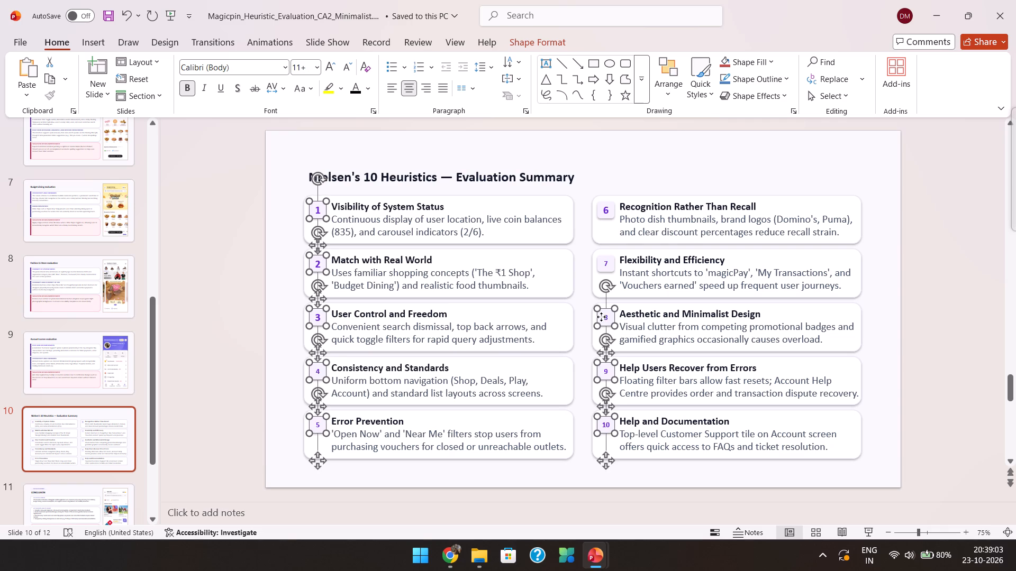
left_click(606, 259, "ctrl")
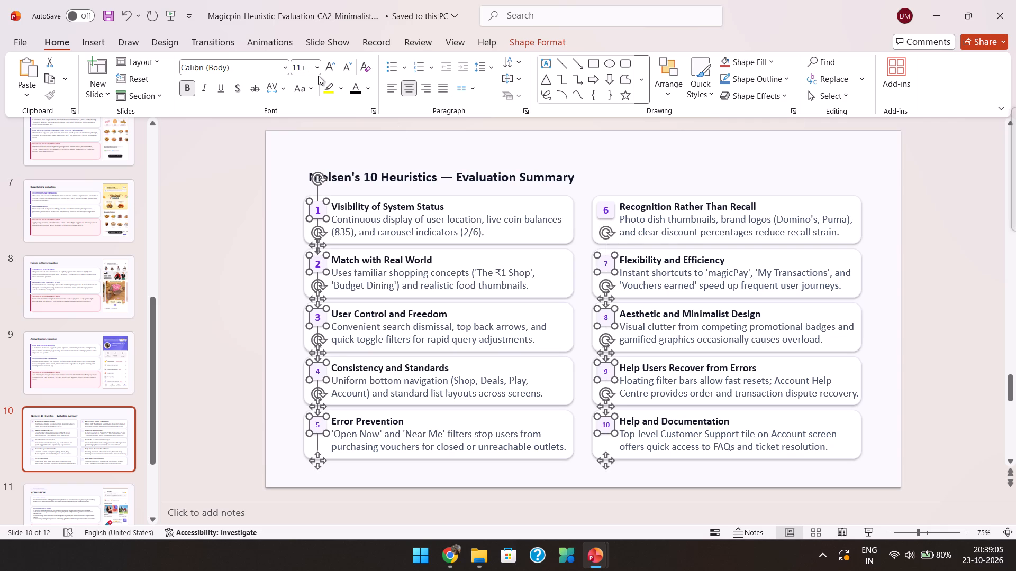
left_click(317, 68)
left_click(301, 198)
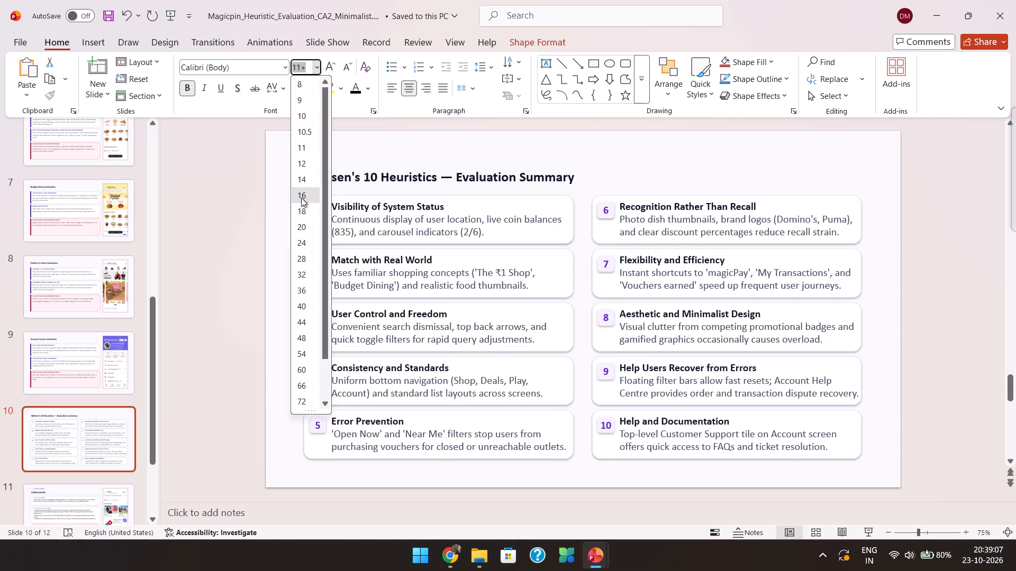
left_click(252, 274)
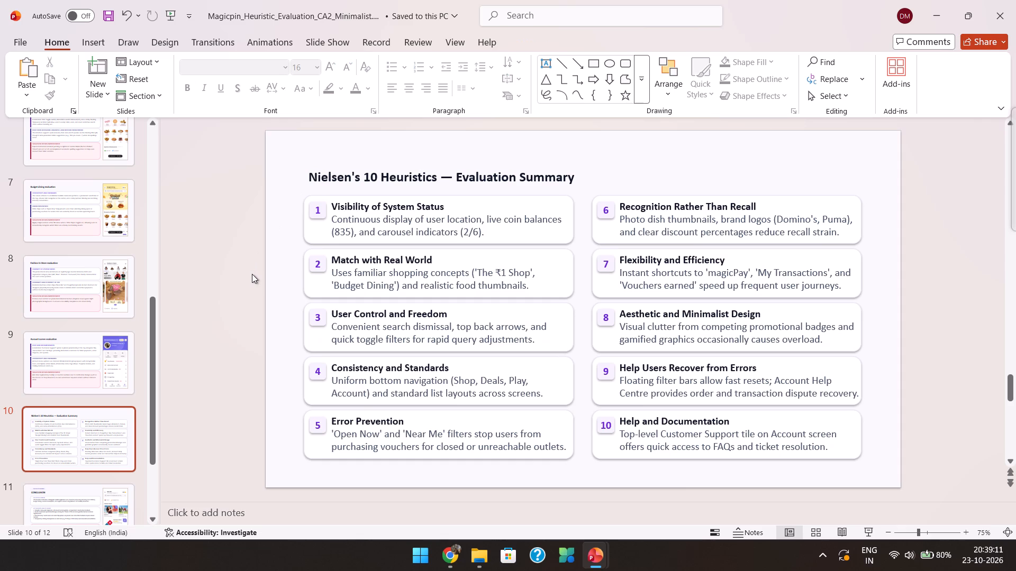
scroll(93, 461, "down", 2)
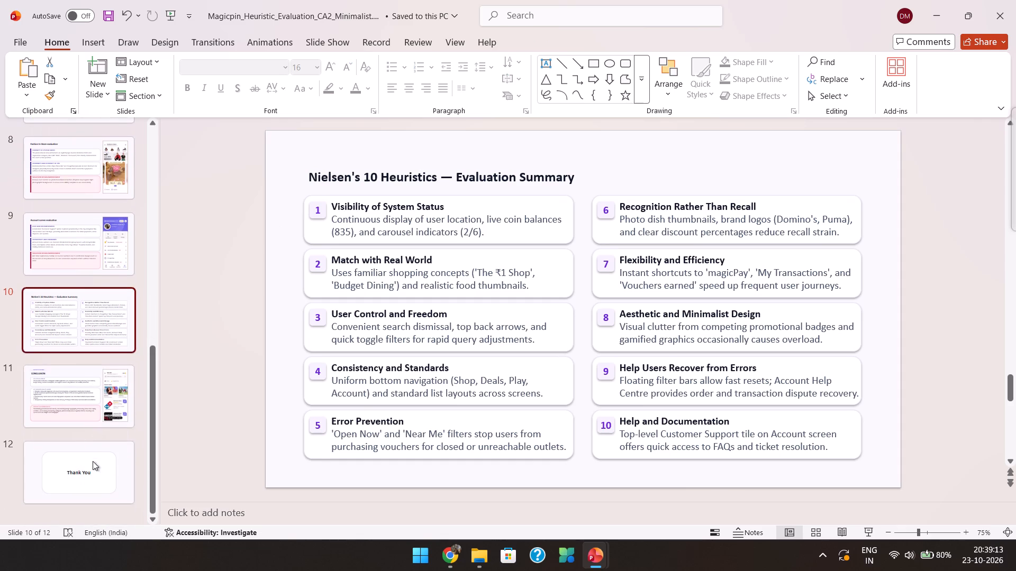
On the Conclusion slide, set the Evaluation Summary, Key Findings and Strategic UX Recommendation text boxes to font size 16 together.
left_click(97, 406)
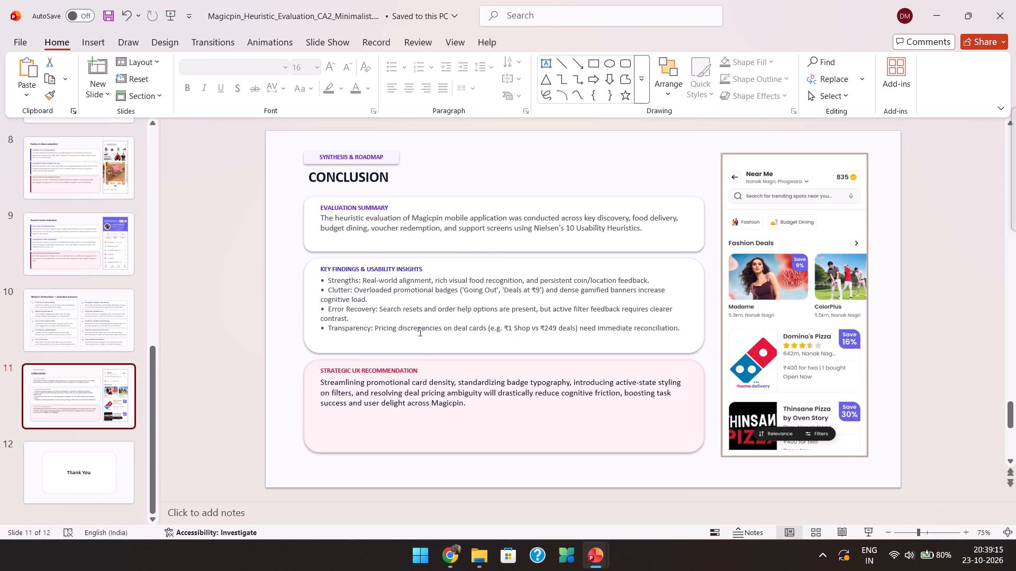
left_click(366, 222, "ctrl")
left_click(379, 312, "ctrl")
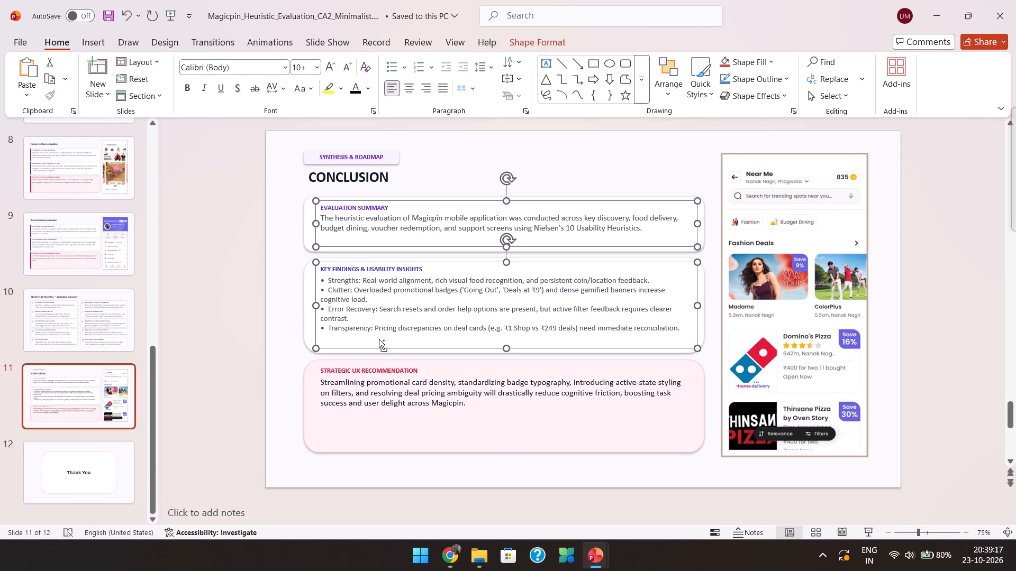
left_click(379, 384, "ctrl")
left_click(320, 69)
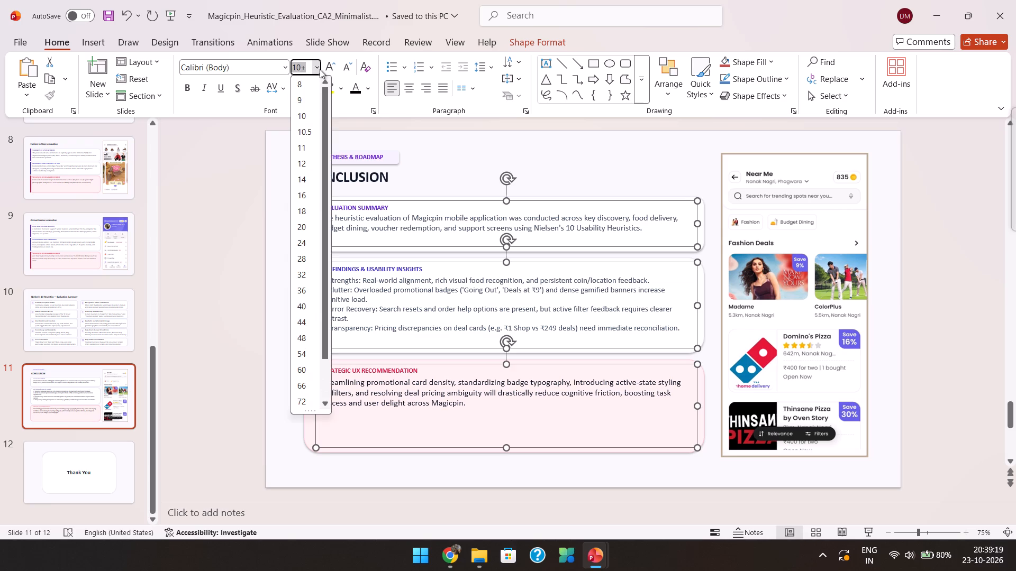
left_click(303, 198)
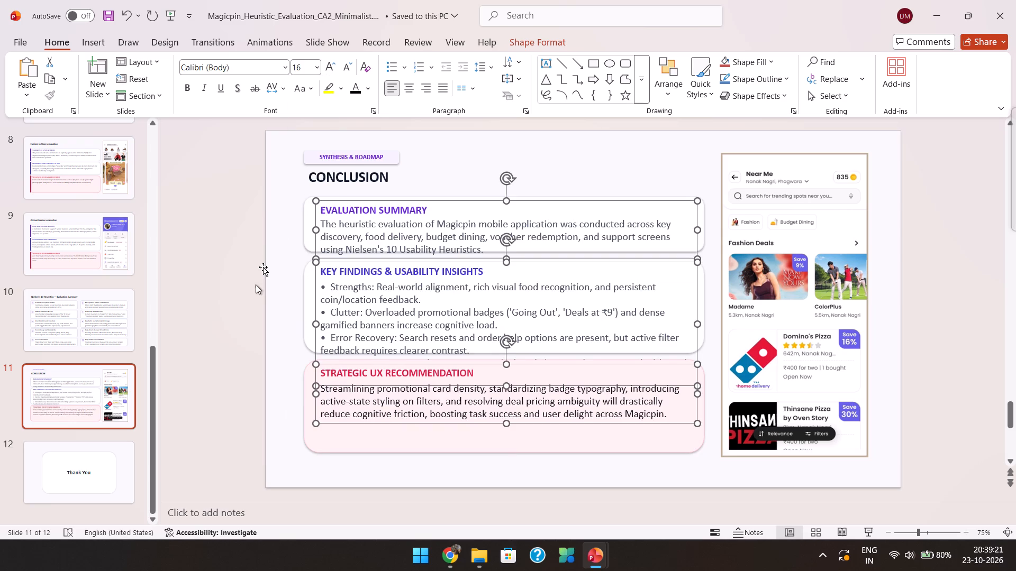
left_click(239, 290)
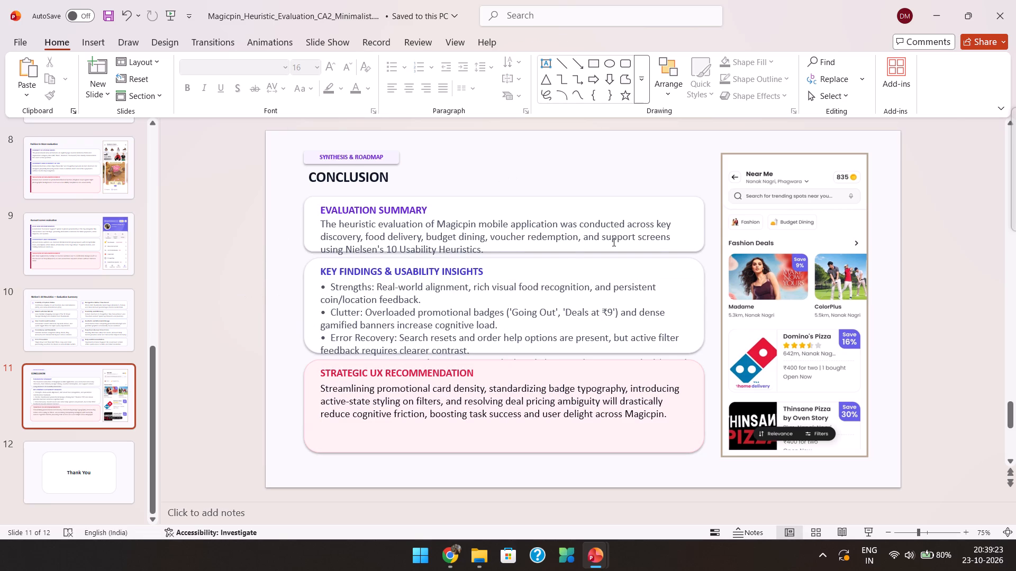
Extend the bottom edge of the Evaluation Summary card downward so it encloses all three lines of its text.
left_click(693, 238)
left_click(701, 237)
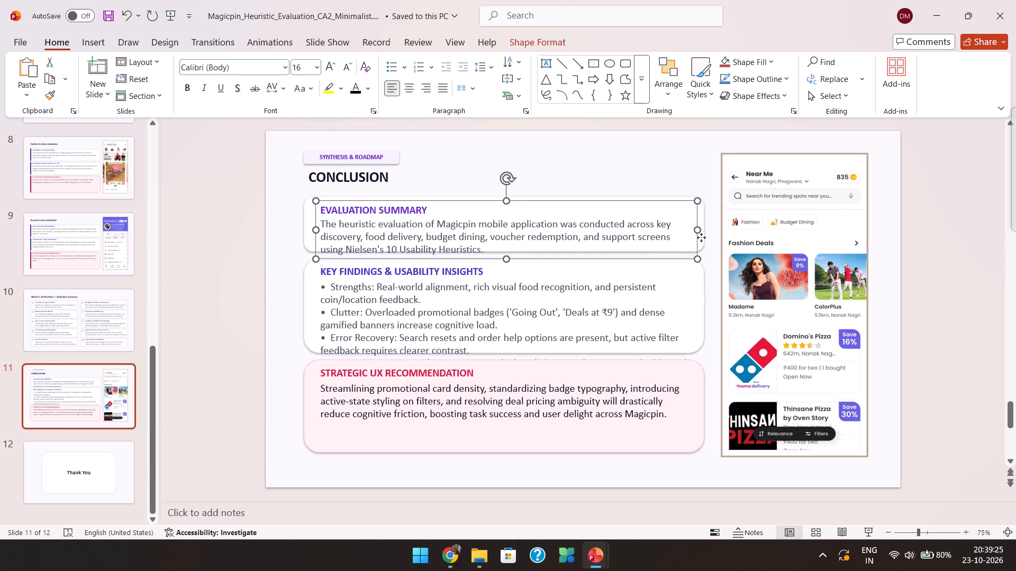
left_click_drag(505, 251, 505, 260)
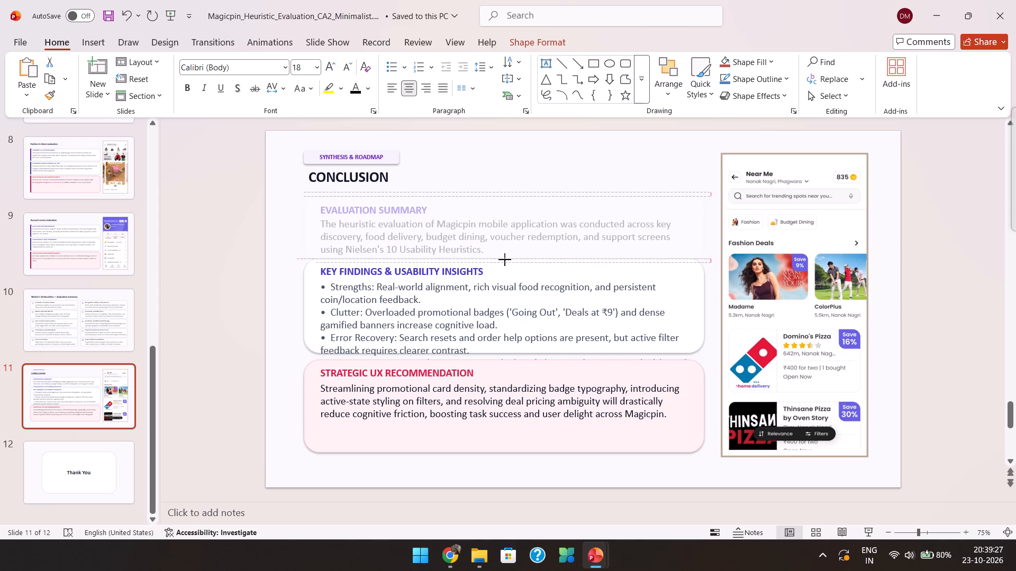
left_click_drag(505, 260, 506, 260)
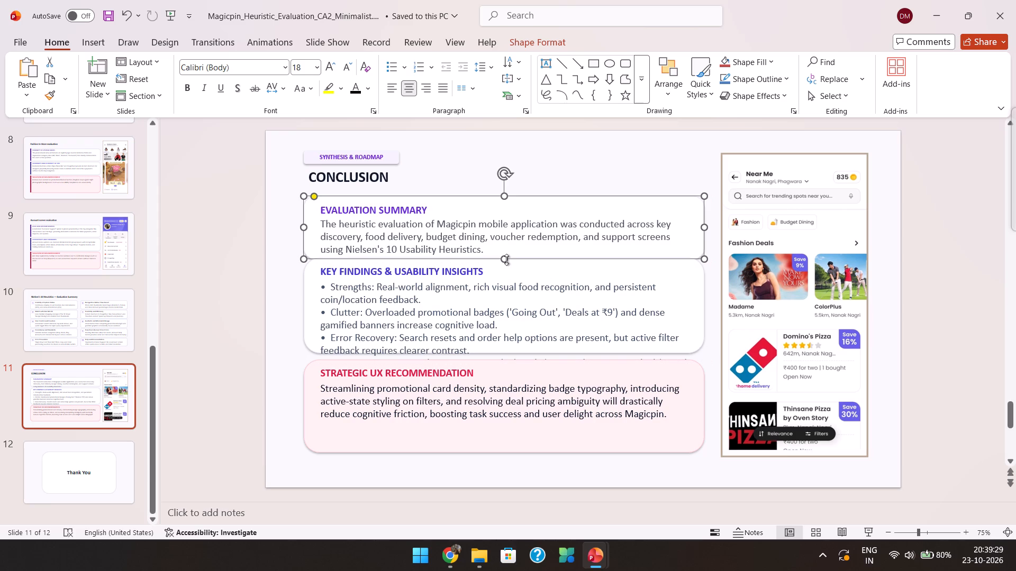
left_click(238, 309)
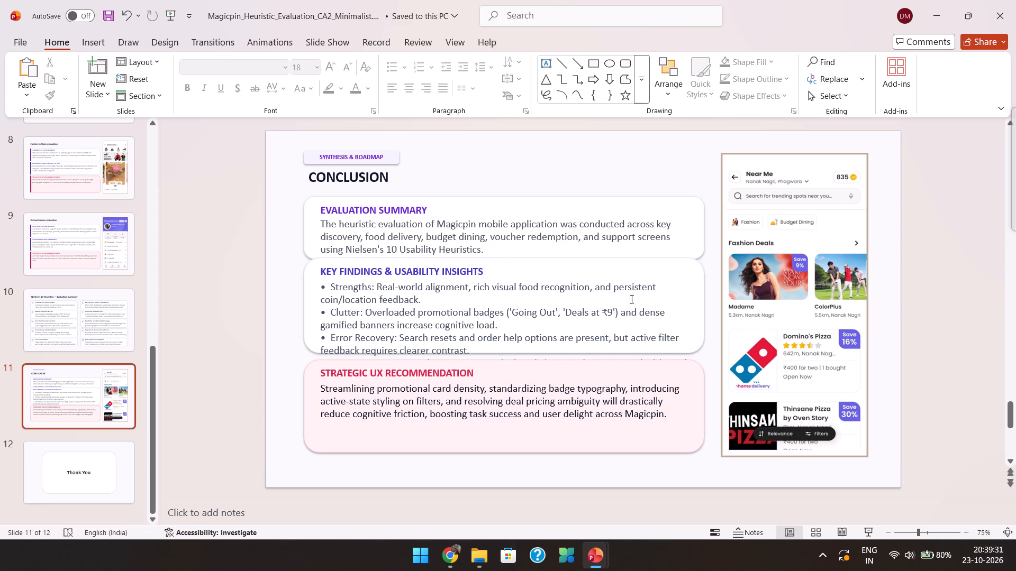
Move the Key Findings & Usability Insights card down slightly to leave a gap below the Evaluation Summary card.
left_click(699, 280)
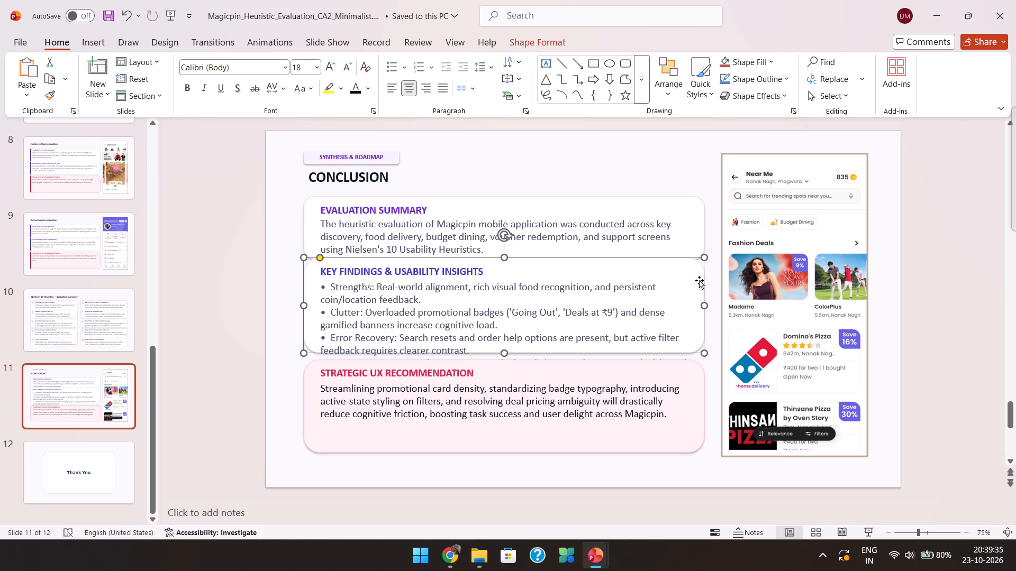
key("Down")
key("Down")
key("Down")
key("Down")
key("Down")
key("Down")
key("Down")
key("Down")
key("Down")
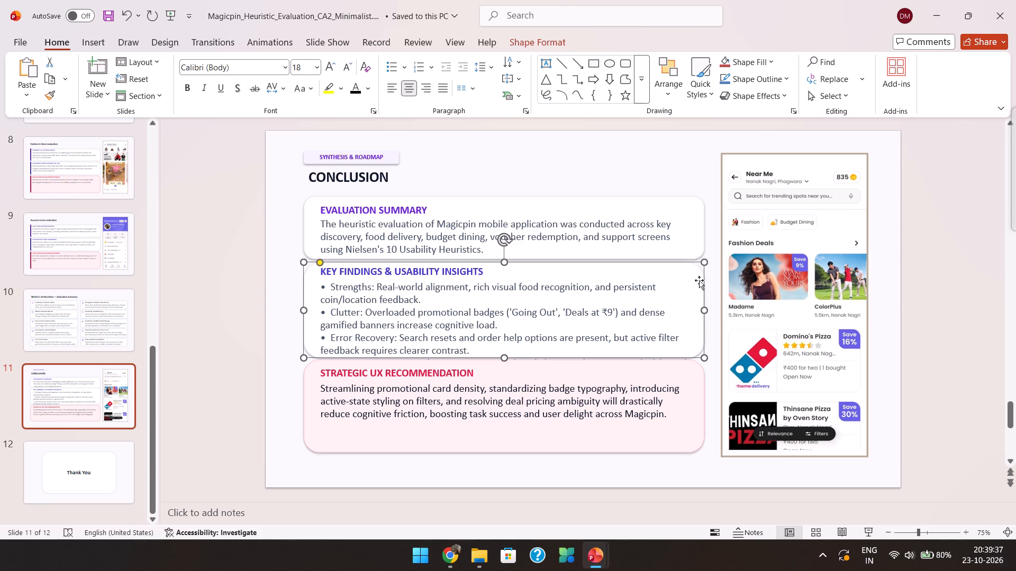
key("Down")
key("Down")
key("Down")
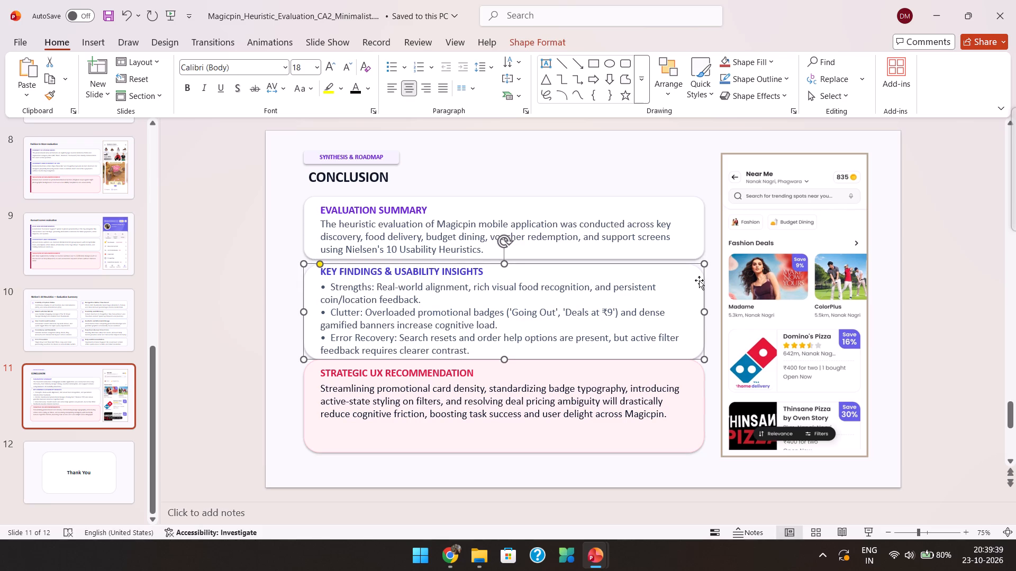
left_click(226, 320)
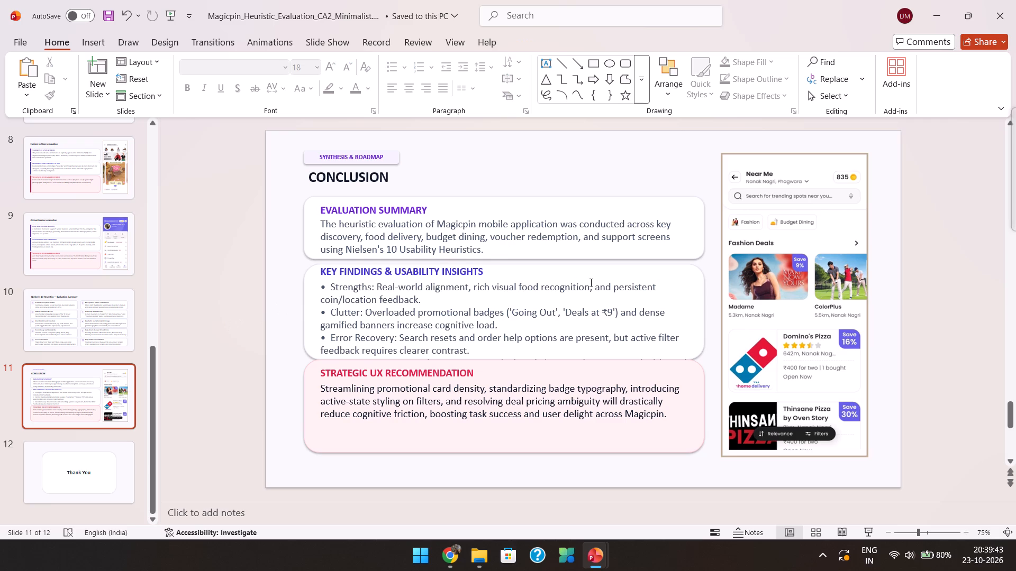
Nudge the Evaluation Summary card down slightly around its text.
left_click(703, 215)
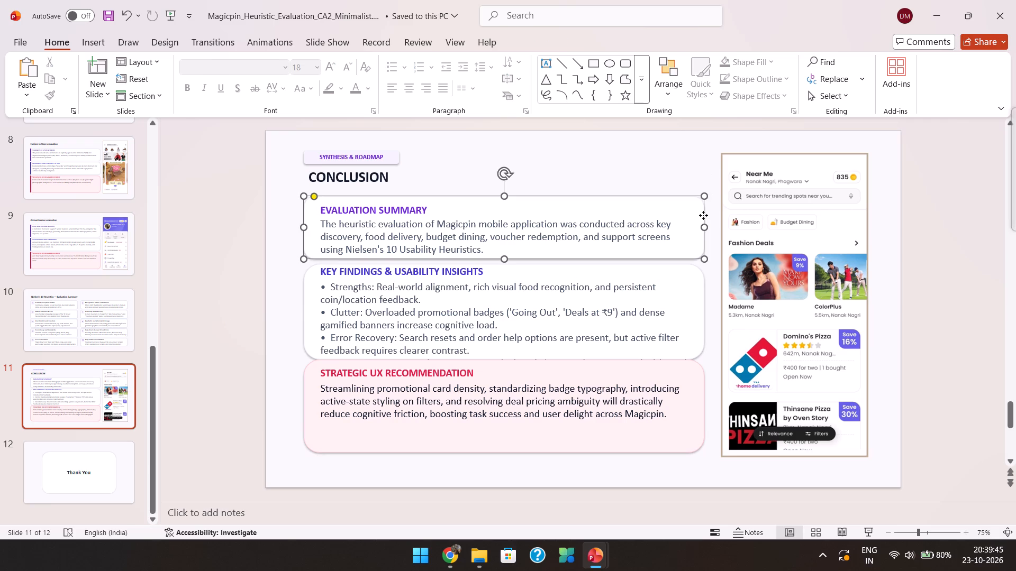
key("Down")
key("Down")
key("Down")
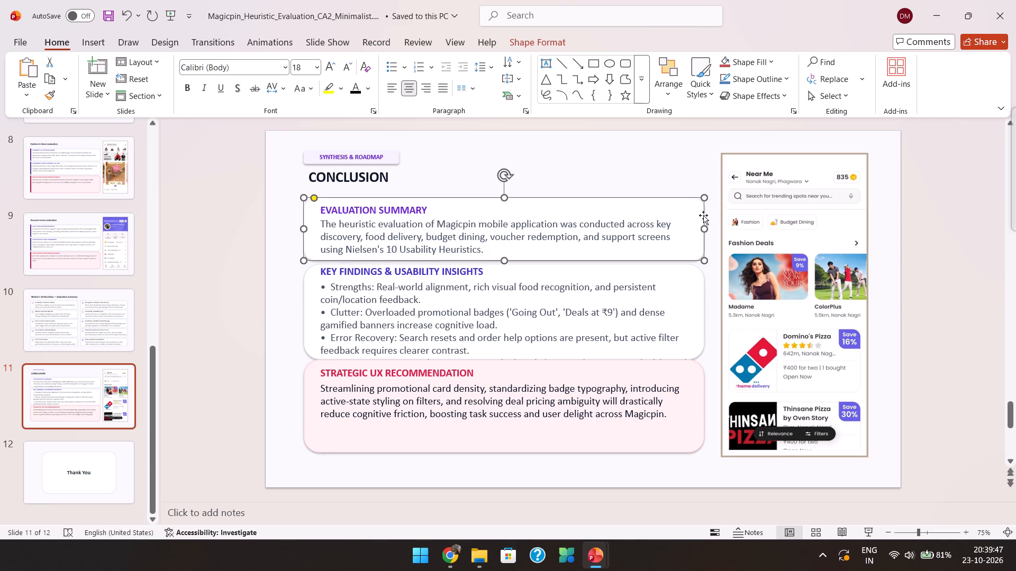
Extend the bottom edge of the Key Findings & Usability Insights card slightly downward.
left_click(699, 293)
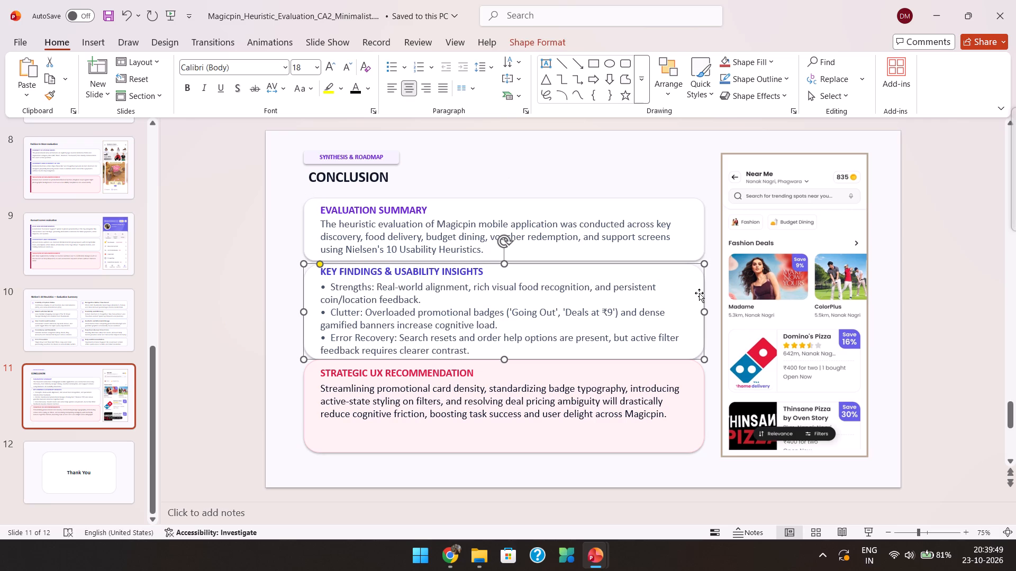
left_click(504, 360)
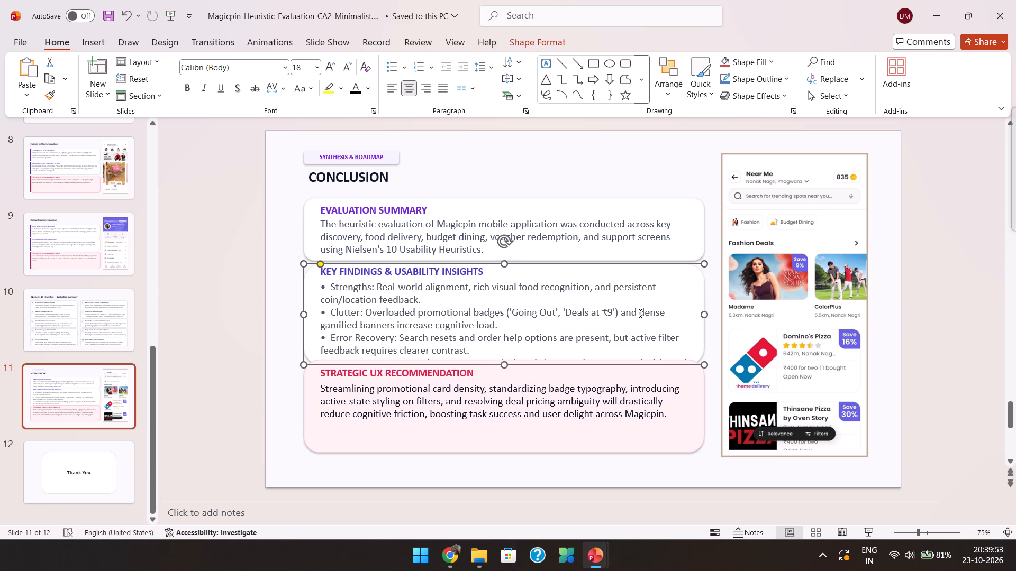
left_click(248, 381)
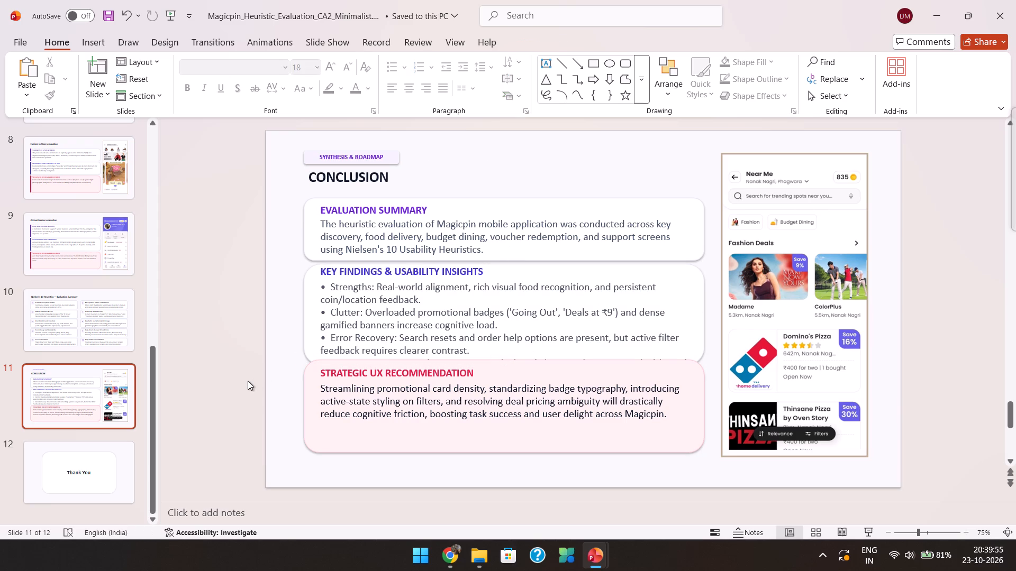
Move the Key Findings & Usability Insights text box down slightly within its card.
left_click(422, 269)
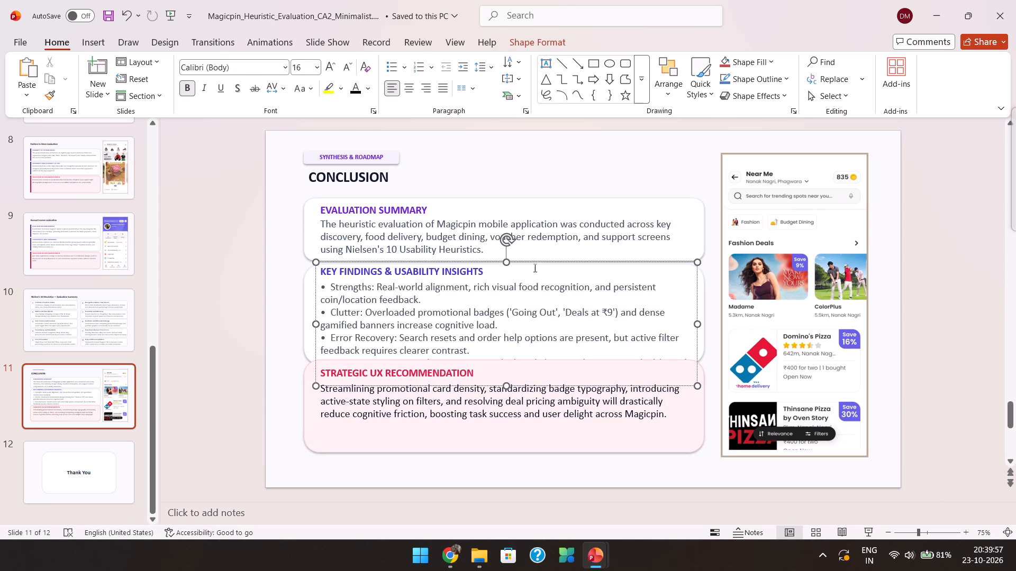
left_click(514, 386)
key("Down")
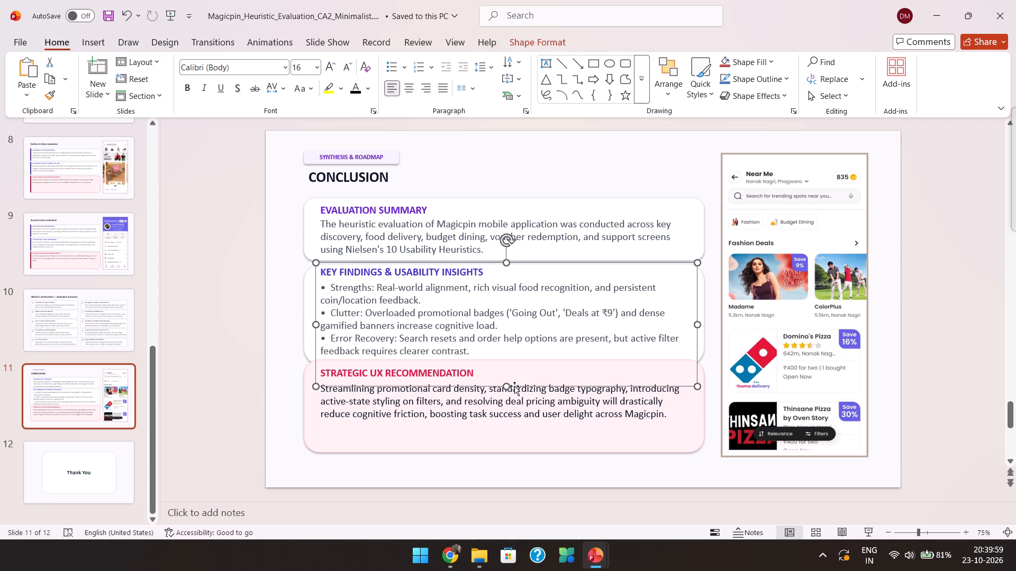
key("Down")
key("Down")
key("Down")
key("Down")
key("Down")
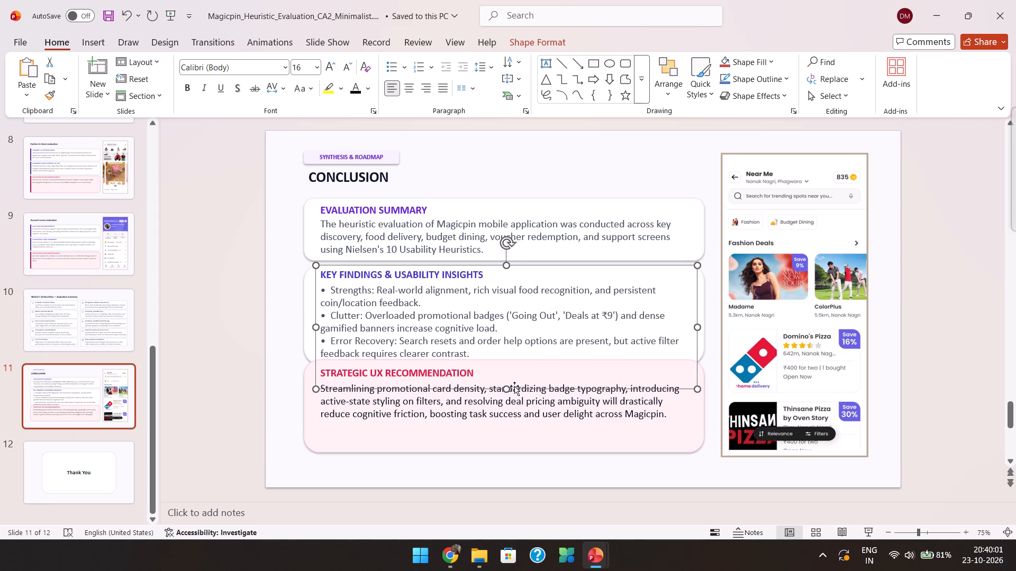
key("Down")
key("Up")
left_click(219, 346)
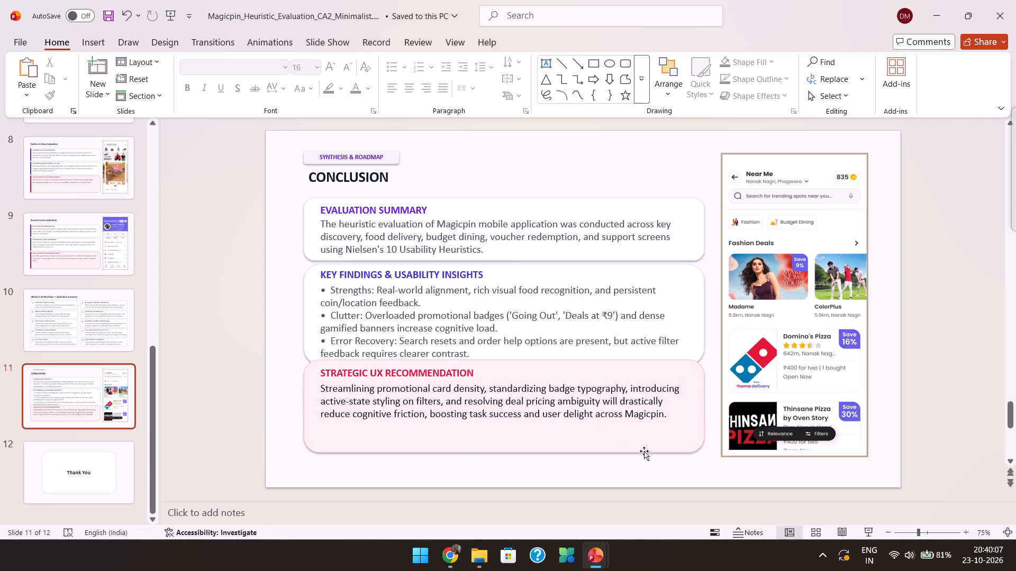
Move the pink Strategic UX Recommendation card down until it clears the last Key Findings bullet about transparency.
left_click(697, 444)
key("Down")
key("Down")
key("Down")
key("Down")
key("Down")
key("Down")
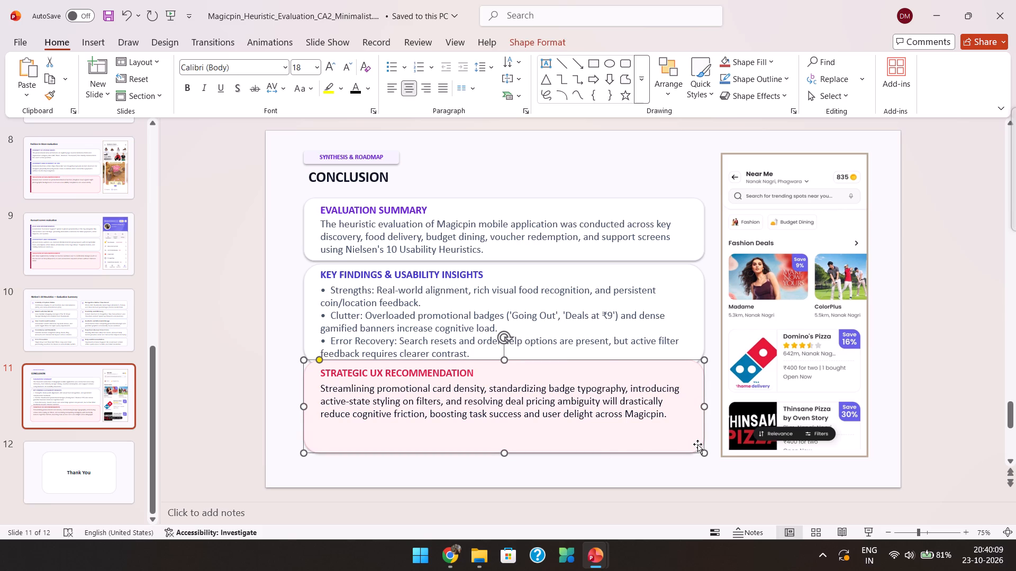
key("Down")
key("Down")
key("Down")
key("Down")
key("Down")
key("Down")
key("Down")
key("Down")
key("Down")
key("Down")
key("Down")
key("Down")
key("Down")
key("Down")
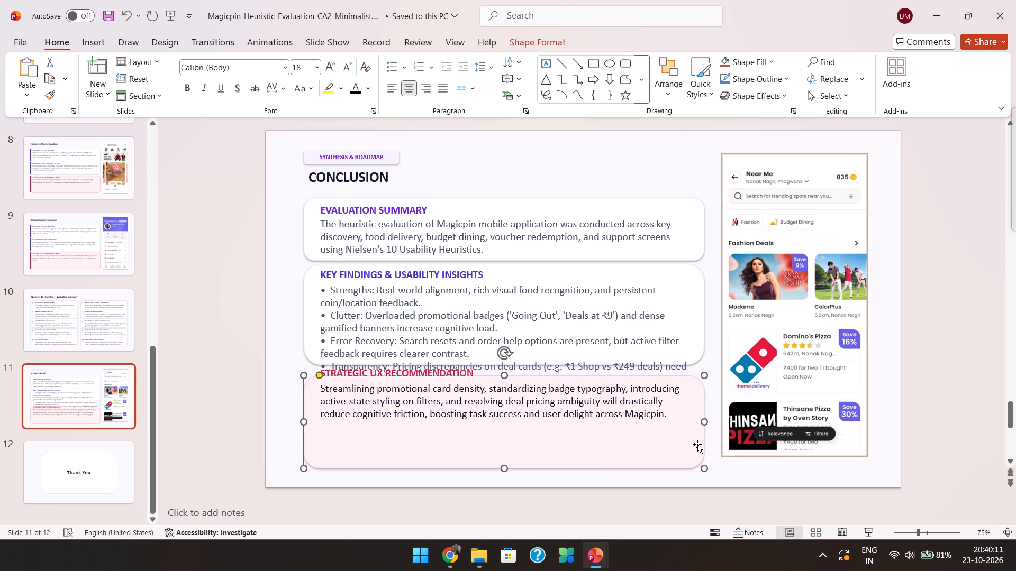
key("Down")
key("Down")
key("Down")
key("Down")
key("Down")
key("Down")
key("Down")
key("Down")
key("Down")
key("Down")
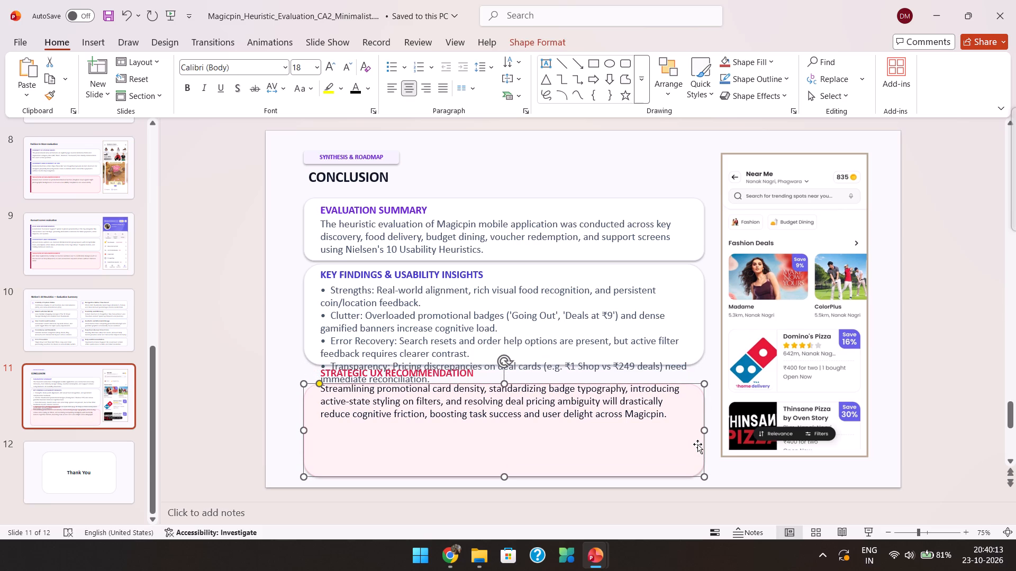
Move the Strategic UX Recommendation text box down so it sits inside its pink card.
left_click(563, 385)
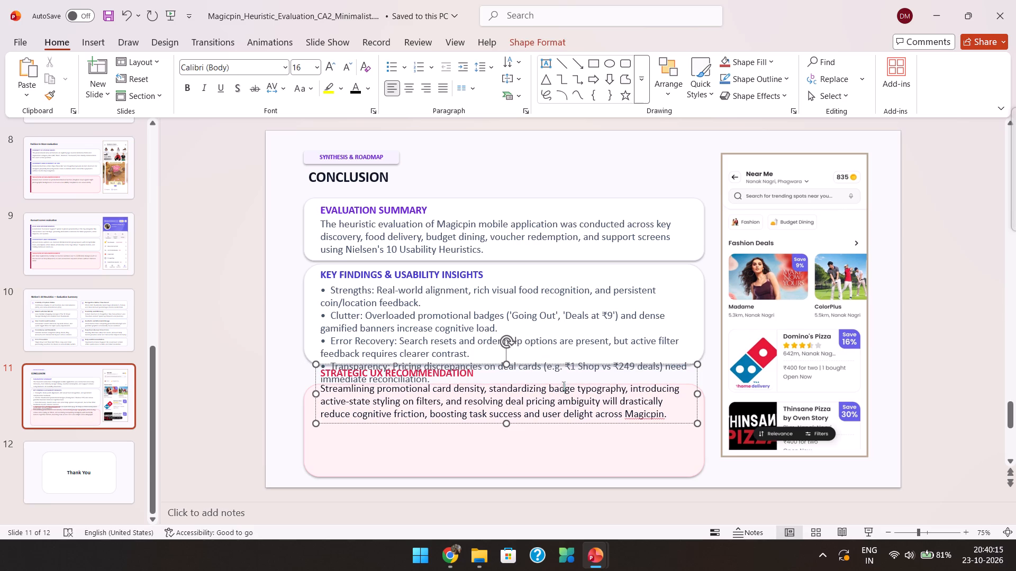
left_click(685, 422)
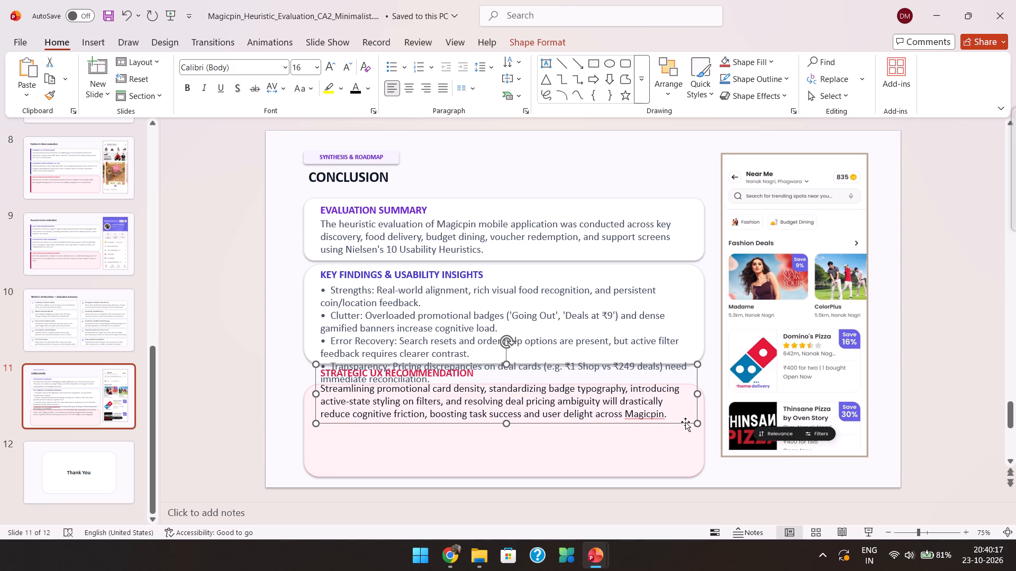
key("Down")
key("Down")
key("Down")
key("Down")
key("Down")
key("Down")
key("Down")
key("Down")
key("Down")
key("Down")
key("Down")
key("Down")
key("Down")
key("Down")
key("Down")
key("Down")
key("Down")
key("Down")
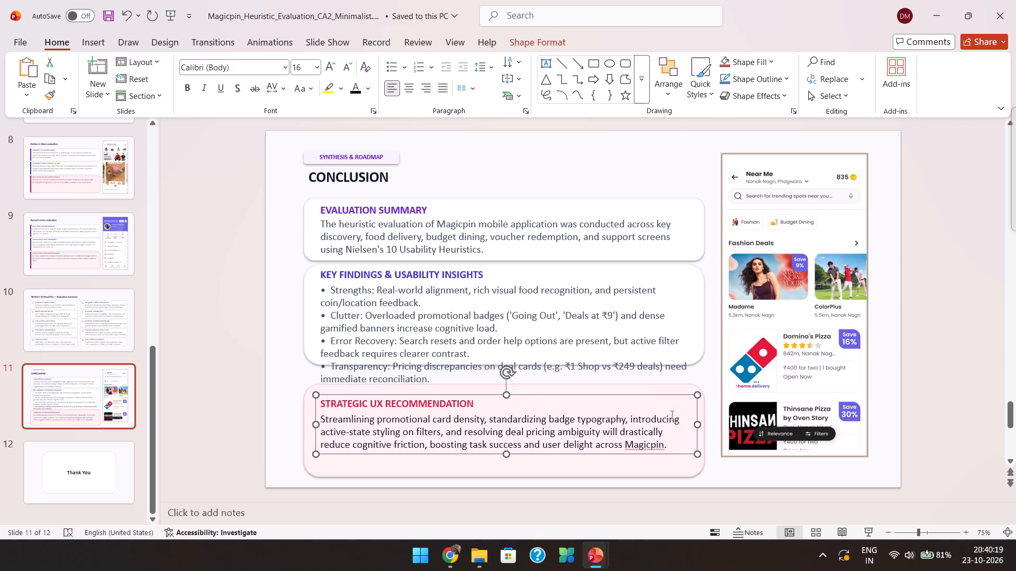
Extend the Key Findings & Usability Insights card downward to enclose its last bullet about transparency.
left_click(702, 332)
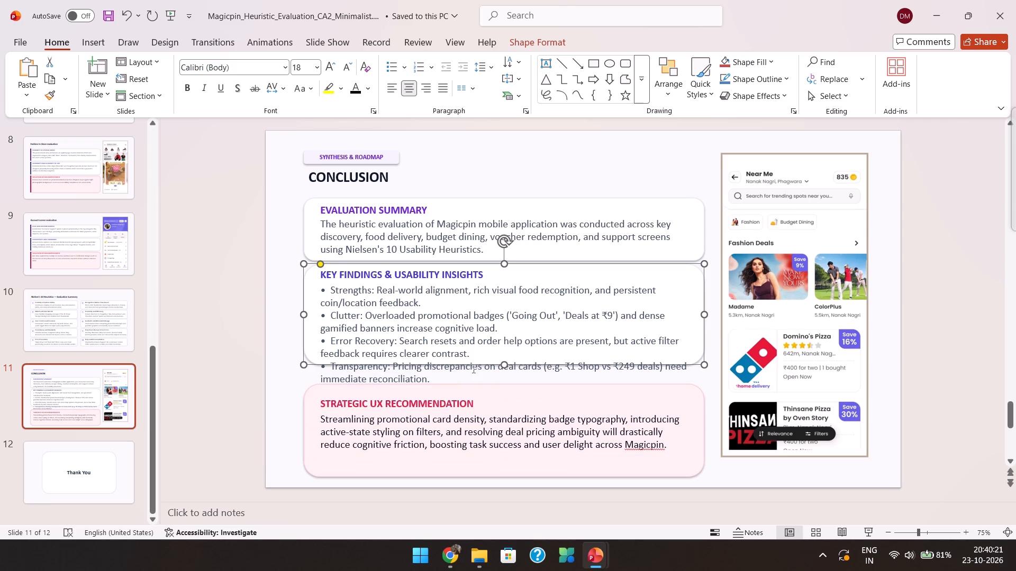
left_click_drag(506, 364, 505, 391)
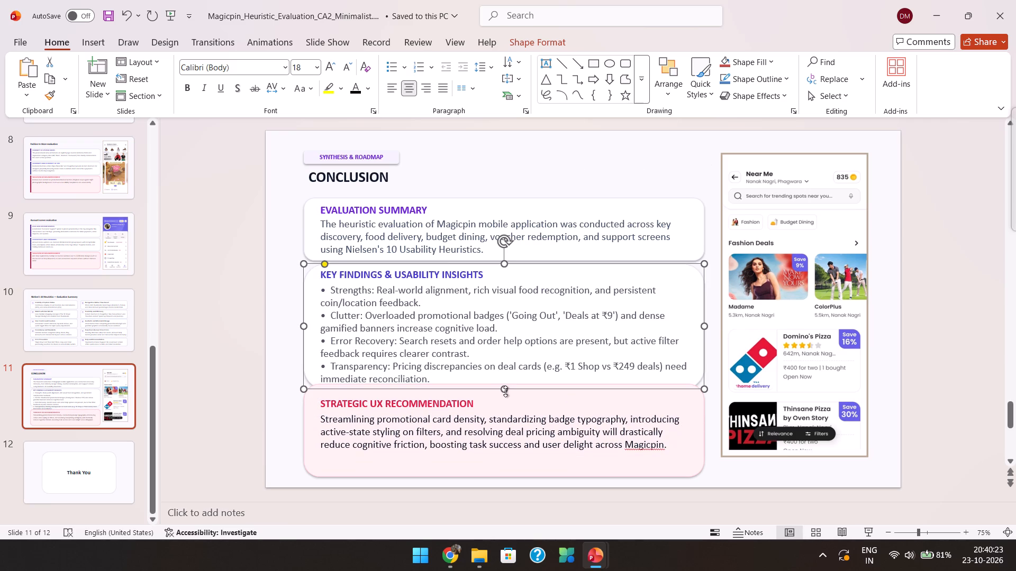
left_click(235, 398)
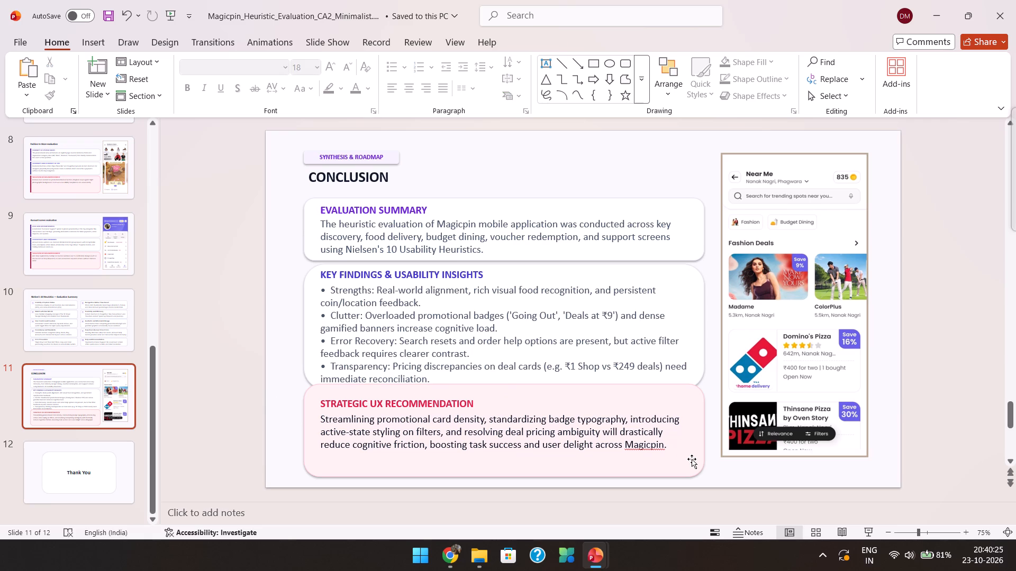
Move the pink Strategic UX Recommendation card down to the slide's bottom edge, leaving a gap below the Key Findings card.
left_click(701, 458)
key("Down")
key("Down")
key("Down")
key("Down")
key("Down")
key("Down")
key("Down")
key("Down")
key("Down")
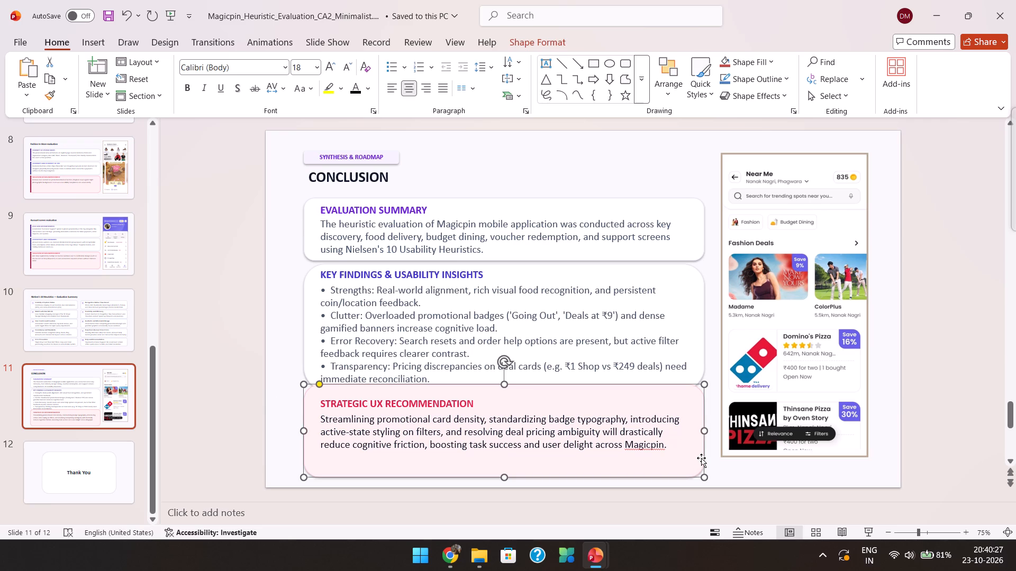
key("Down")
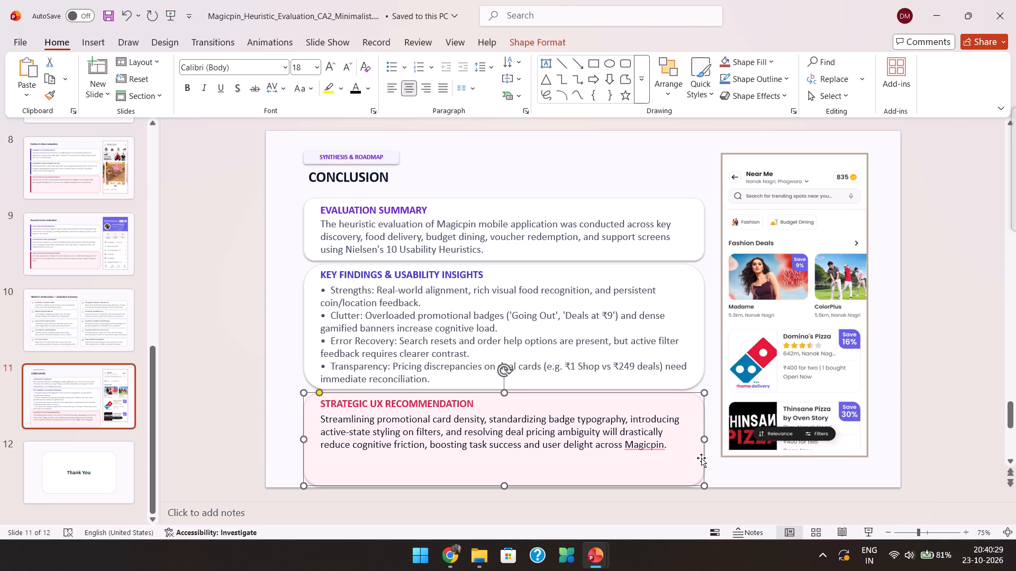
key("Down")
key("Down")
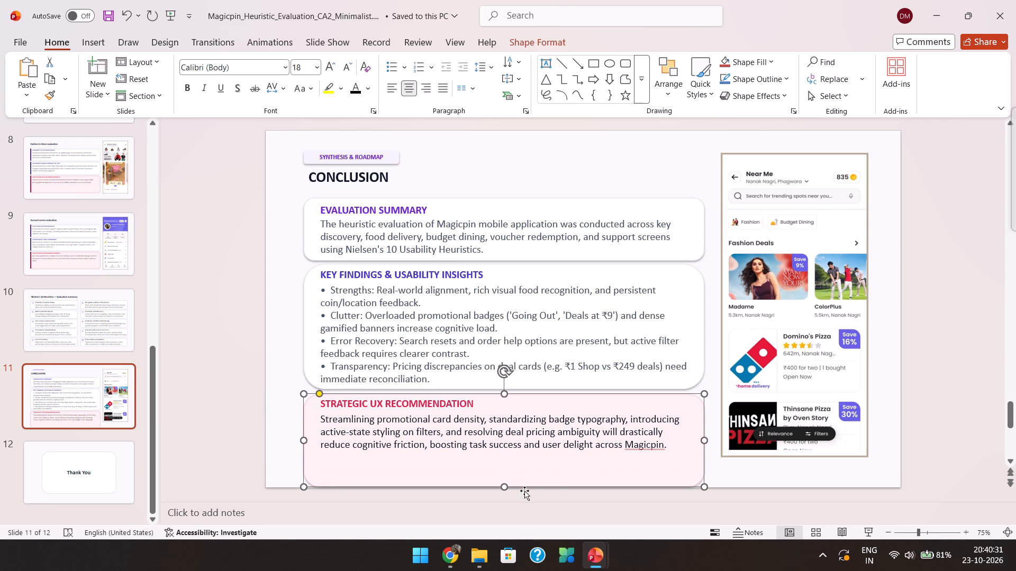
Shorten the pink Strategic UX Recommendation card from its bottom edge so it ends just below its last text line.
left_click_drag(504, 486, 503, 465)
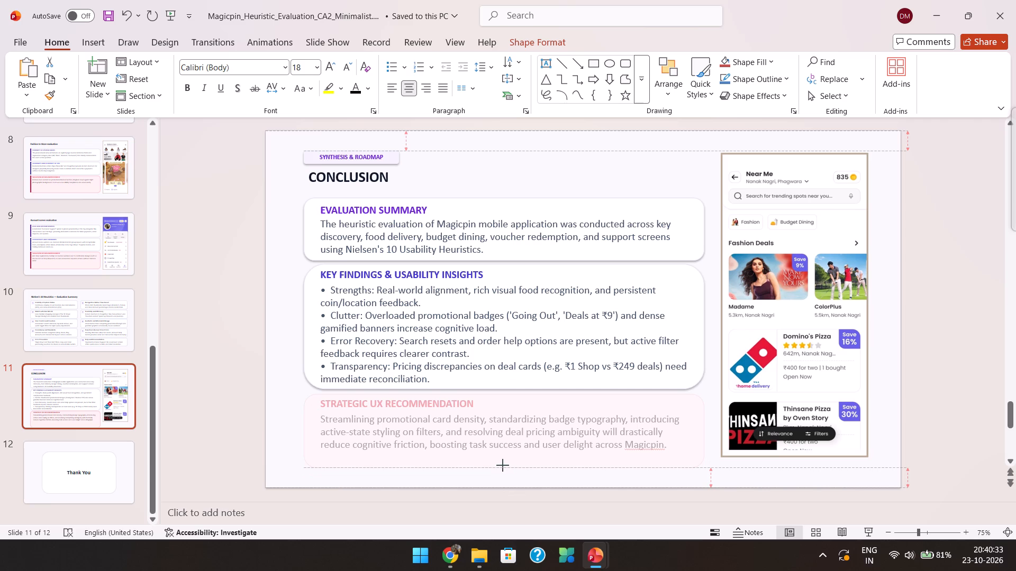
left_click_drag(503, 465, 499, 459)
left_click(187, 457)
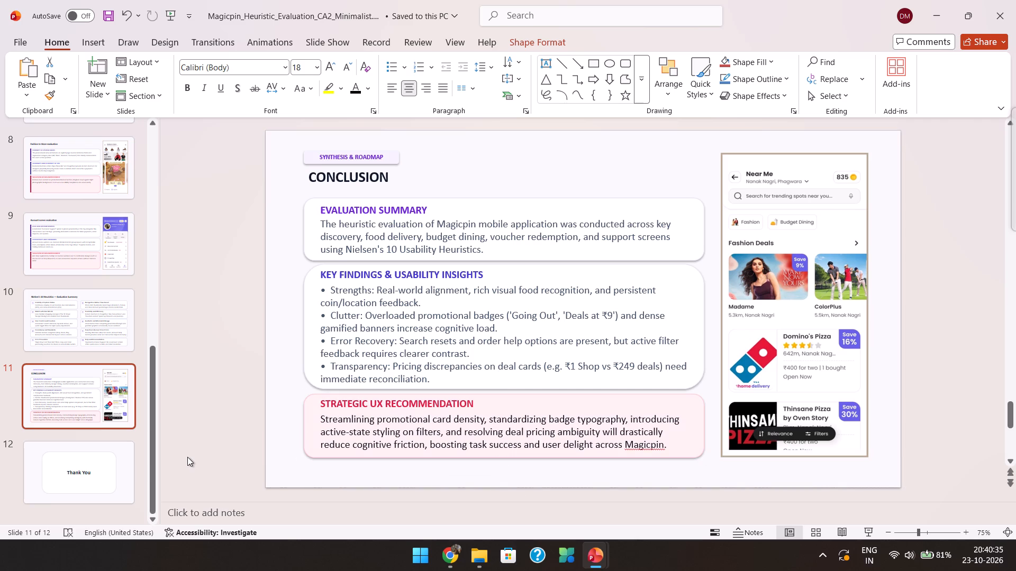
Nudge the shortened pink Strategic UX Recommendation card slightly down to widen the gap below the Key Findings card.
left_click(703, 432)
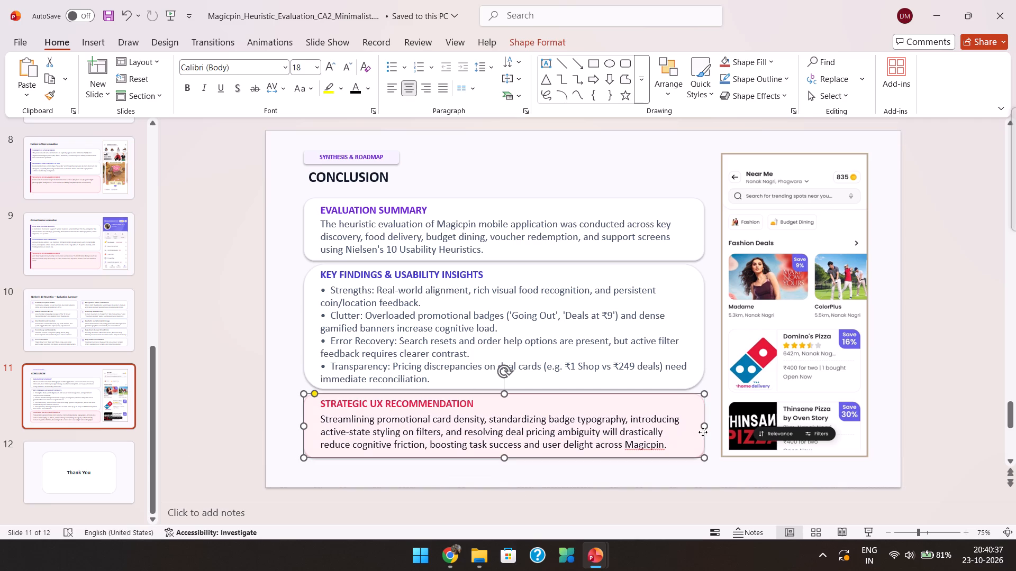
key("Down")
key("Down")
key("Down")
key("Down")
key("Down")
key("Up")
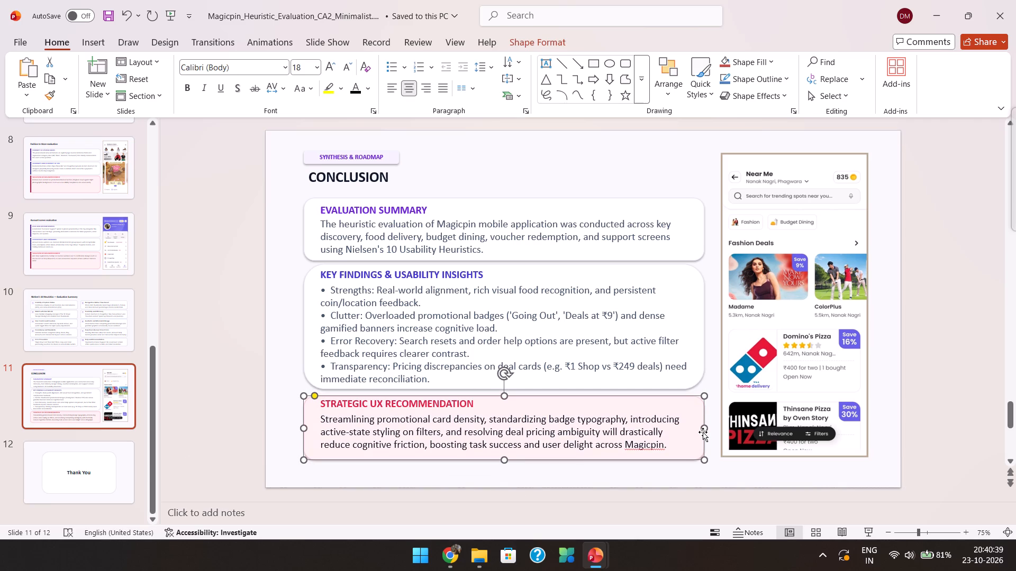
Nudge the Strategic UX Recommendation text box down until its text sits evenly inside the pink card.
left_click(645, 440)
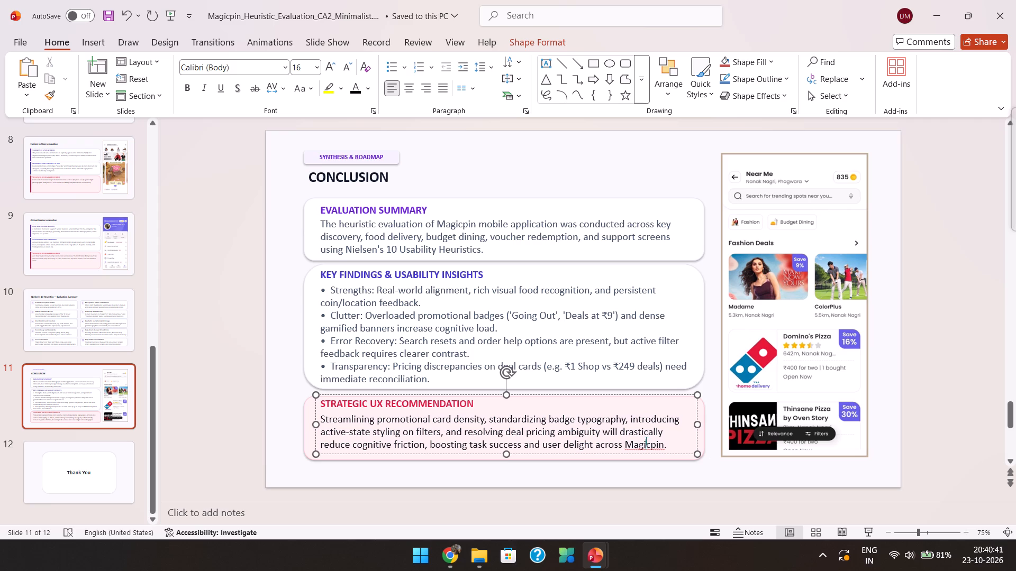
left_click(679, 453)
key("Down")
key("Down")
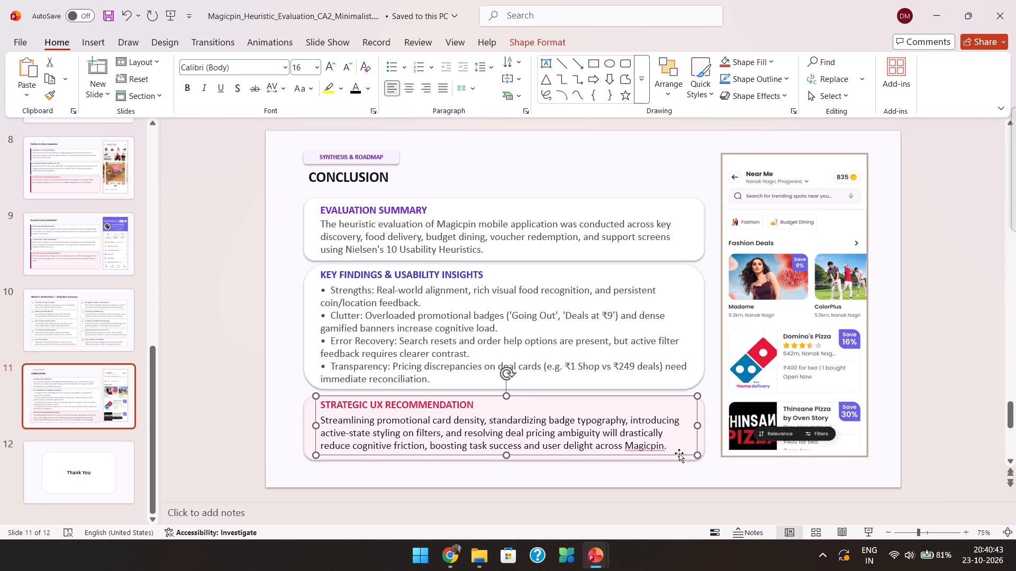
key("Down")
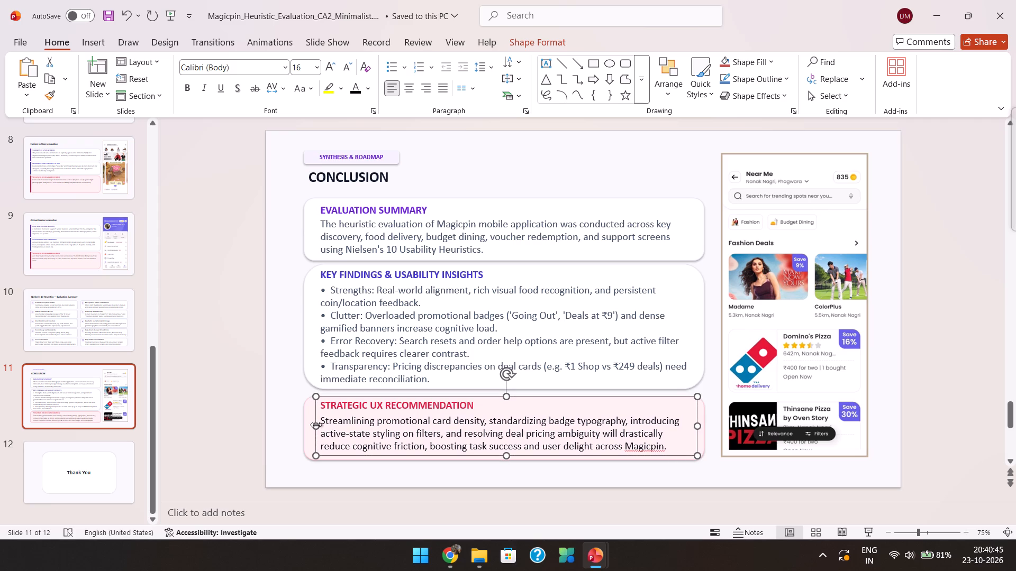
left_click(214, 449)
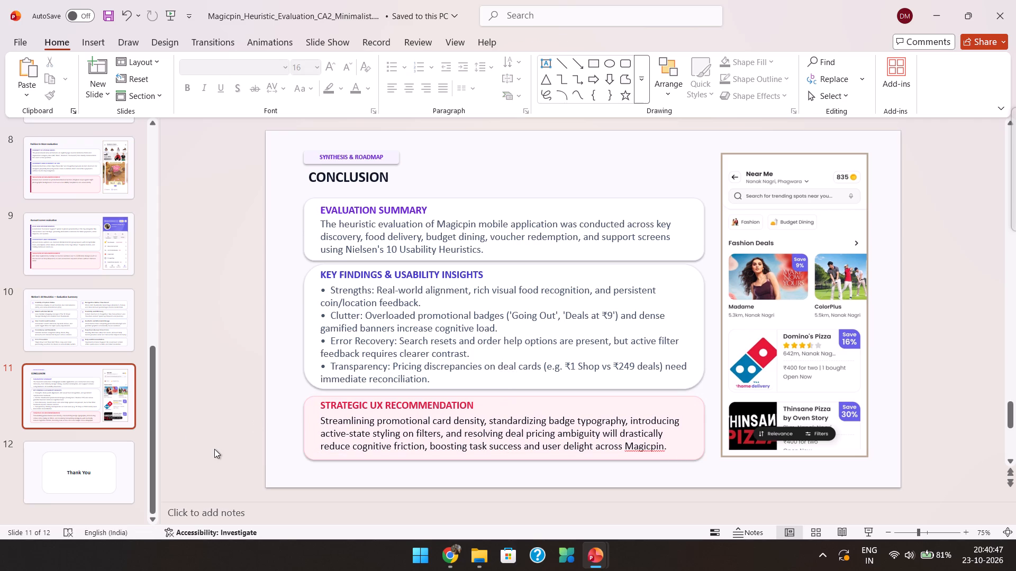
left_click(576, 436)
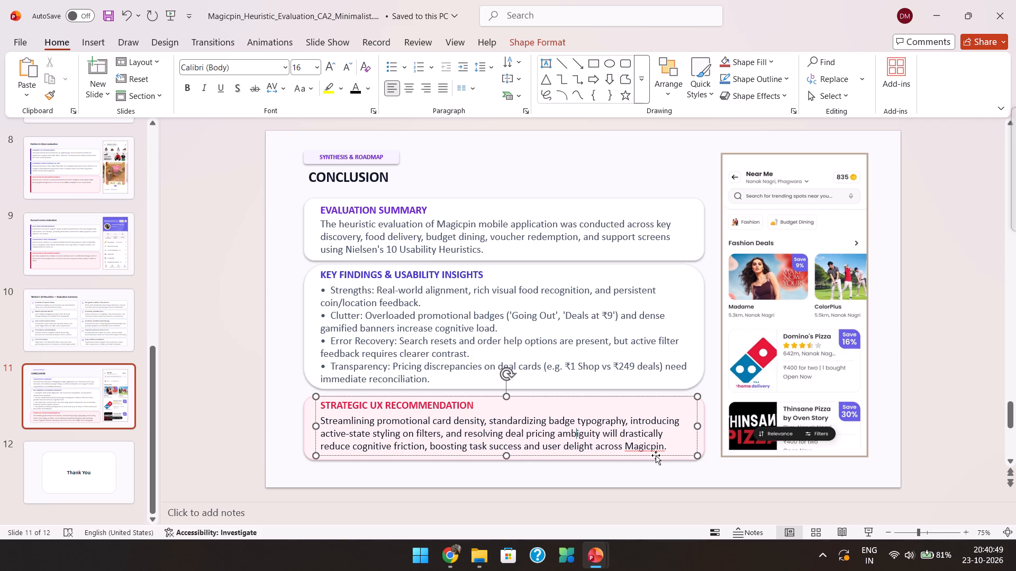
left_click(679, 455)
key("Down")
key("Down")
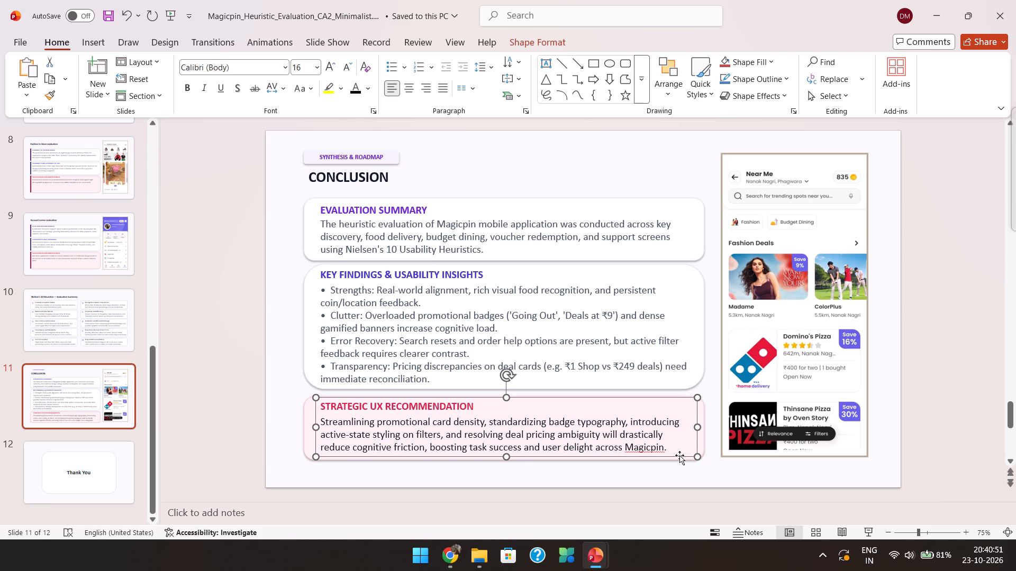
left_click(222, 405)
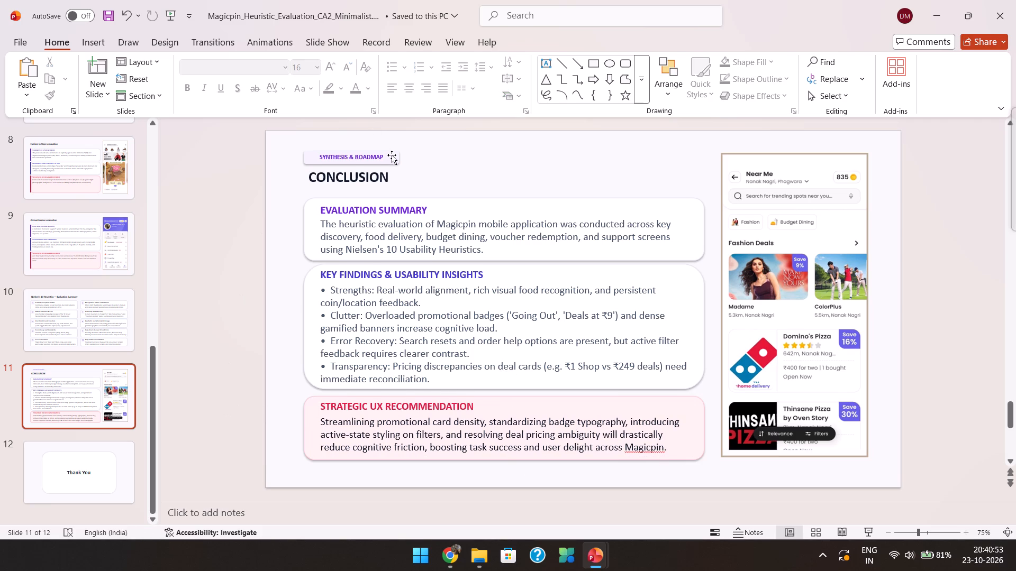
Delete the SYNTHESIS & ROADMAP label above the Conclusion title.
left_click(395, 156)
key("BackSpace")
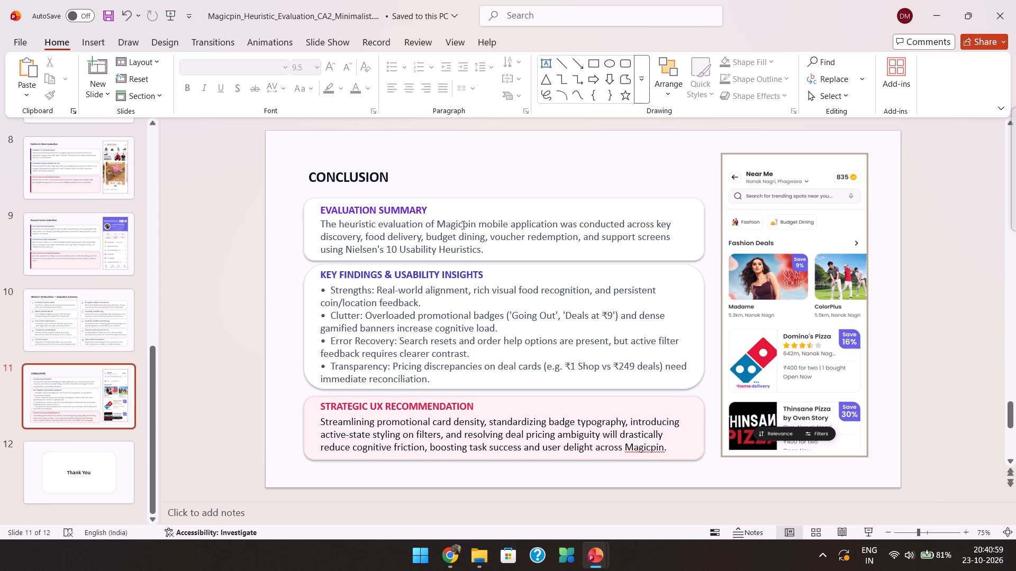
Nudge the Key Findings & Usability Insights card up slightly.
left_click(702, 324)
key("Up")
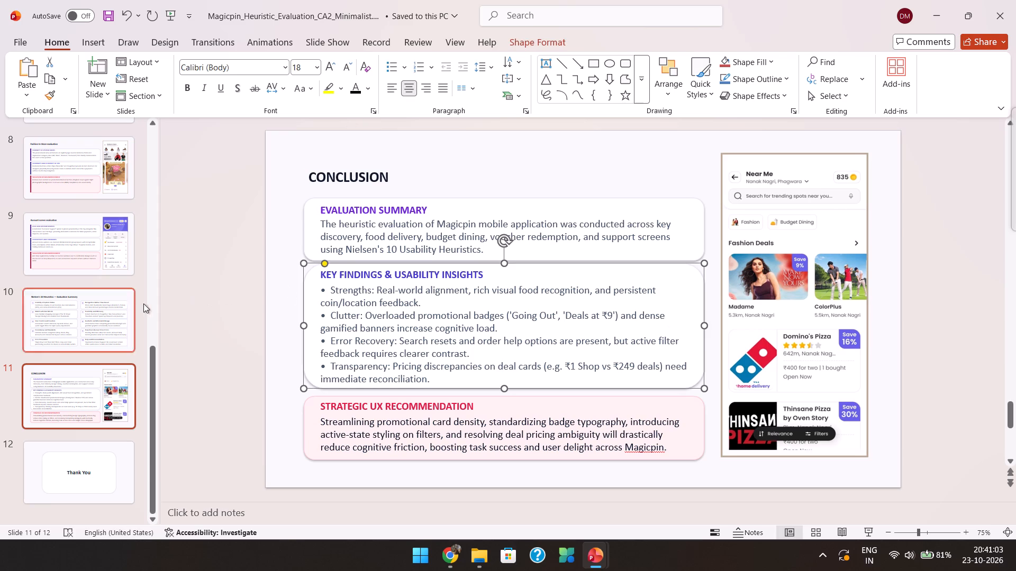
left_click(232, 334)
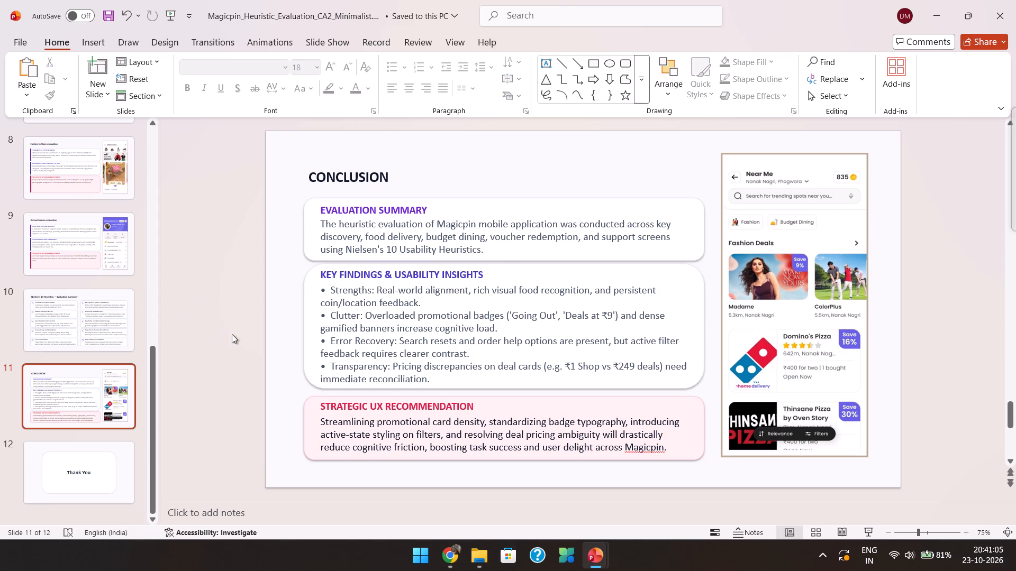
Review the finished deck from the closing Thank You slide back to the title slide, checking each slide's layout.
left_click(99, 469)
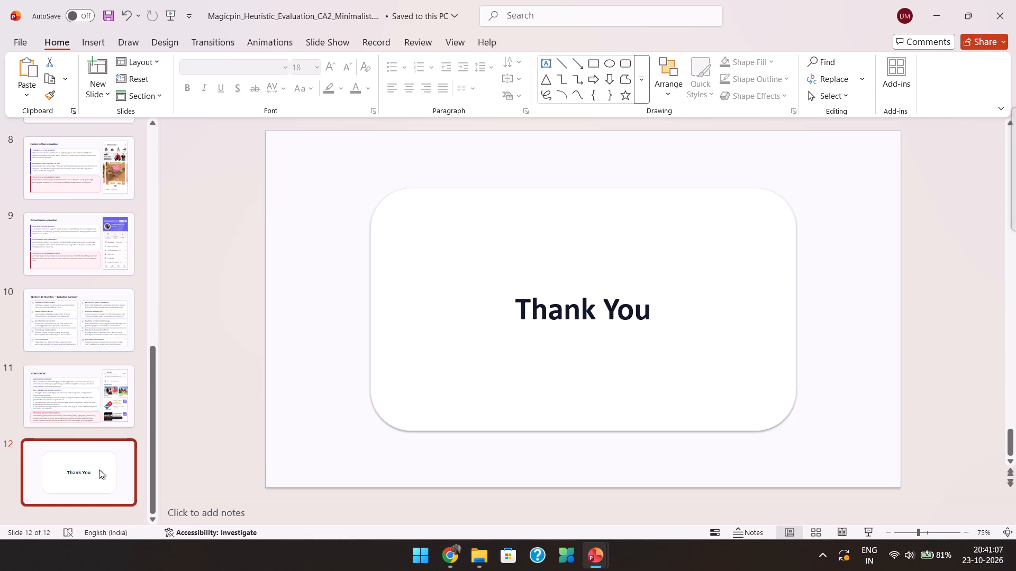
left_click(70, 404)
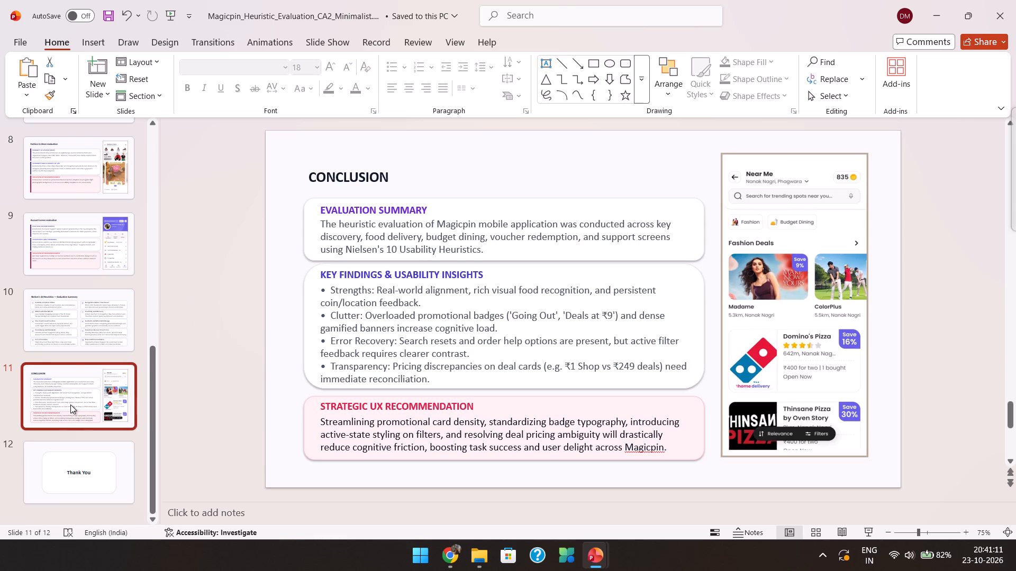
left_click(76, 335)
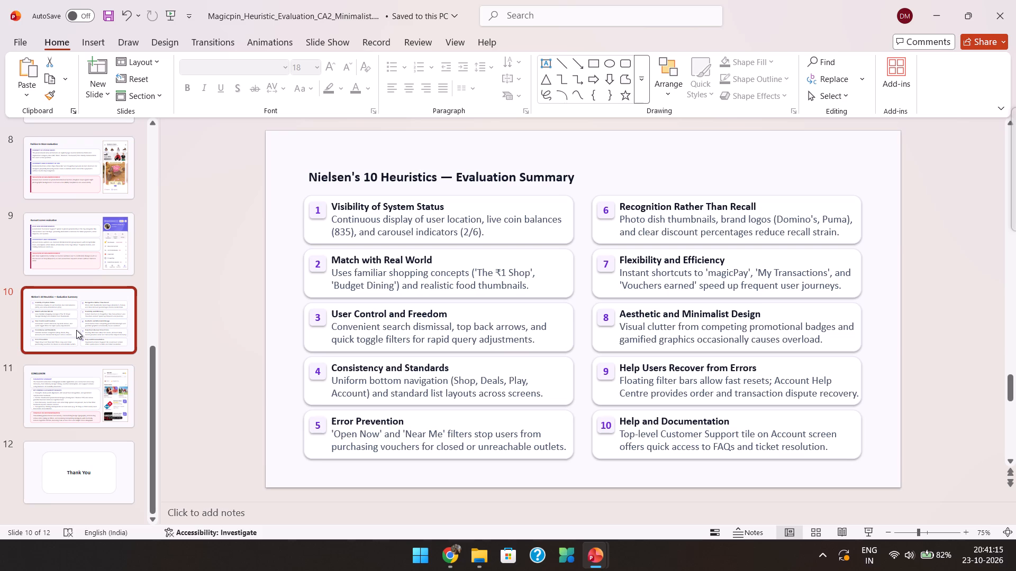
left_click(75, 255)
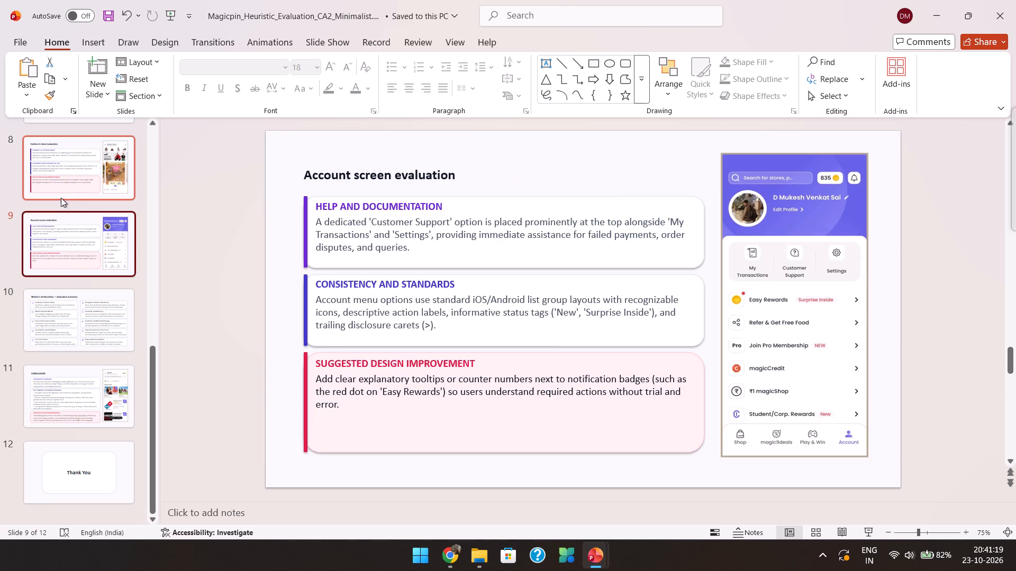
left_click(60, 189)
key("Up")
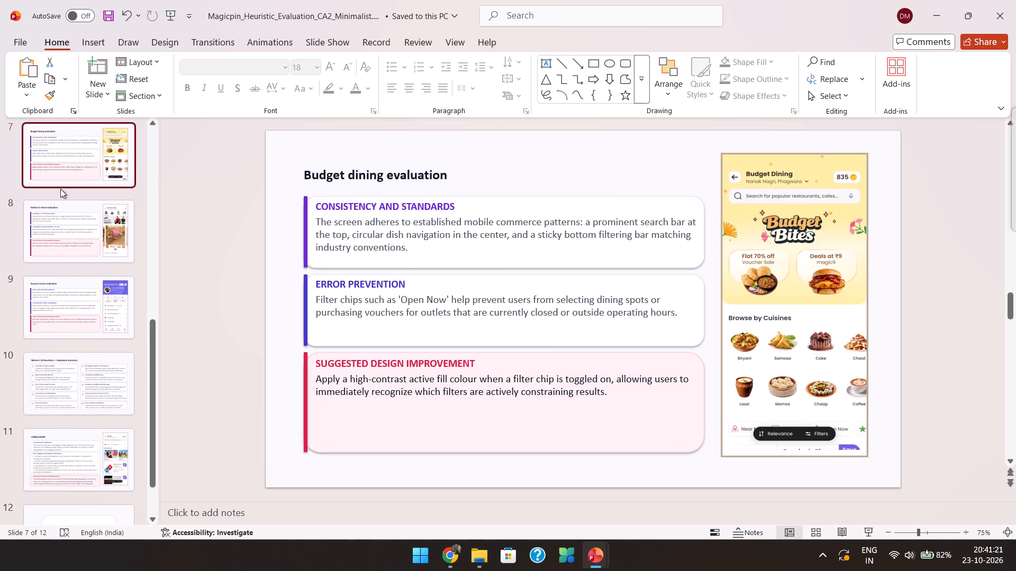
key("Up")
key("Up")
key("Up")
key("Up")
key("Up")
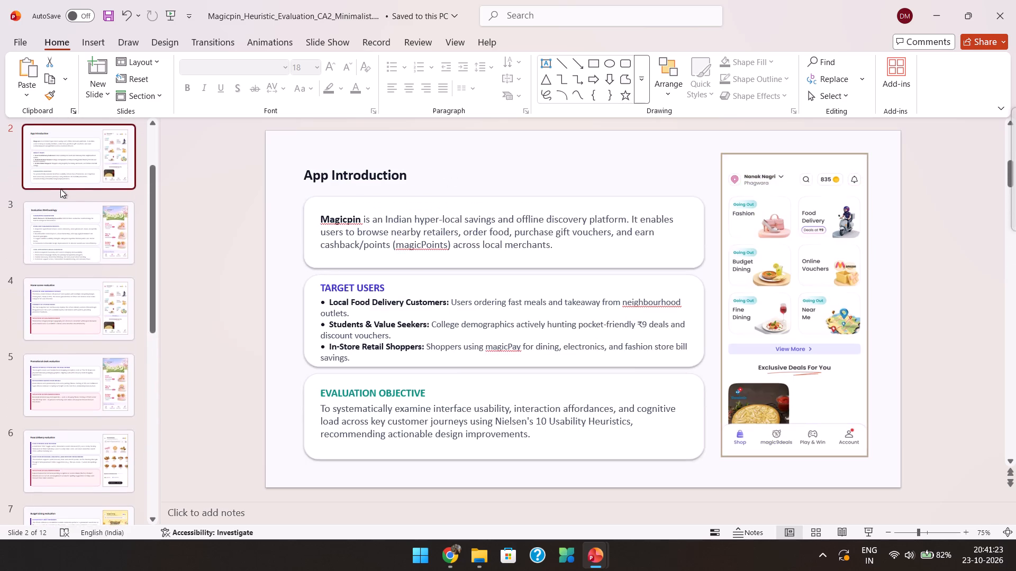
key("Up")
key("Up")
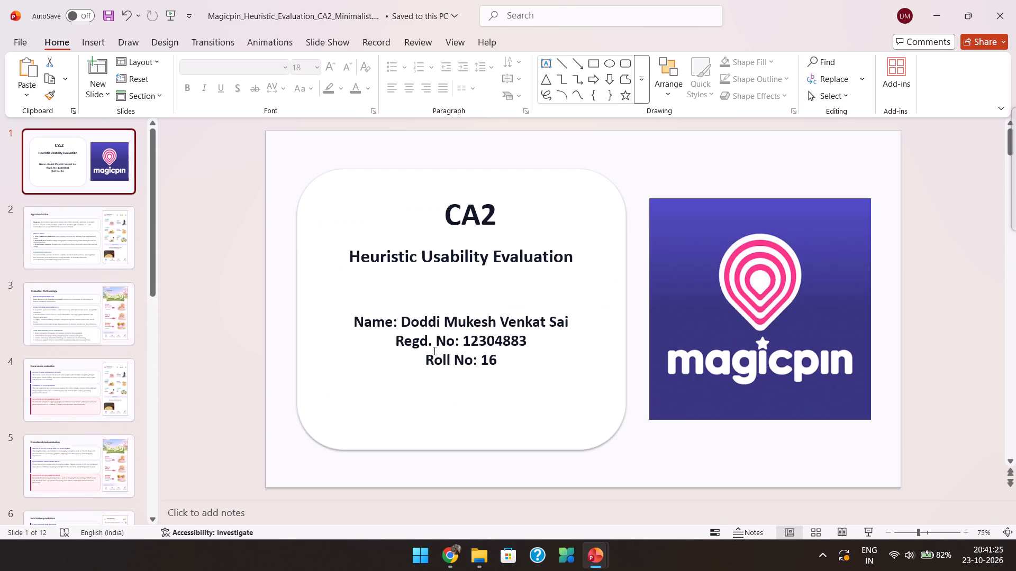
Save the presentation under its existing file name.
left_click(23, 43)
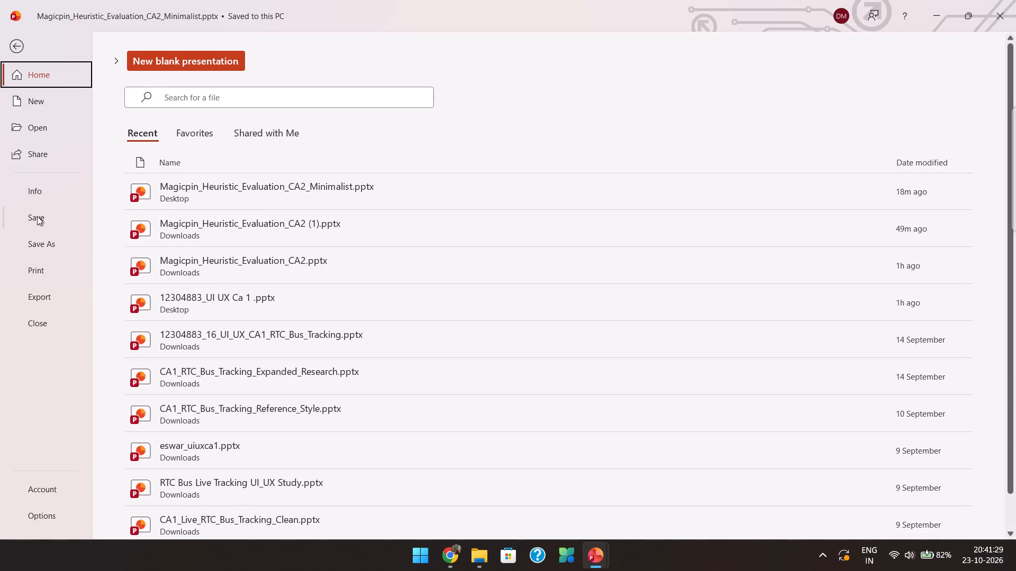
left_click(37, 218)
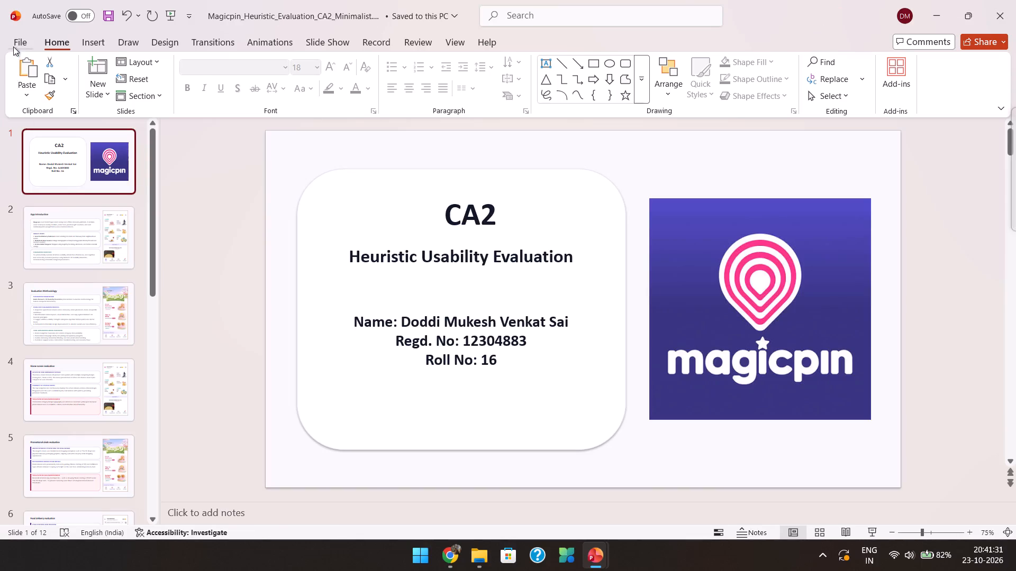
Save a copy of the presentation to the Desktop, entering CA2 in the file name.
left_click(13, 47)
left_click(49, 237)
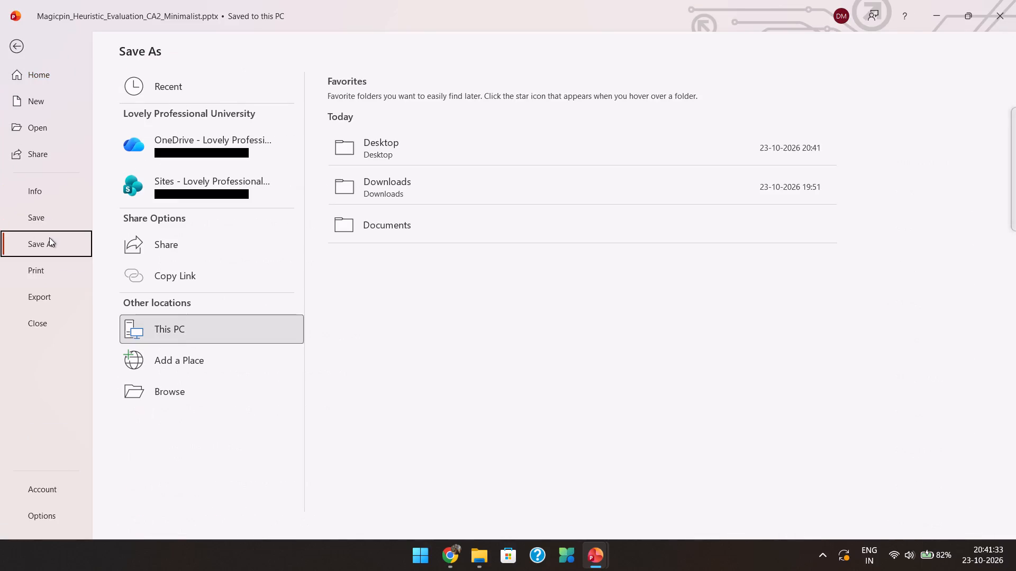
left_click(182, 391)
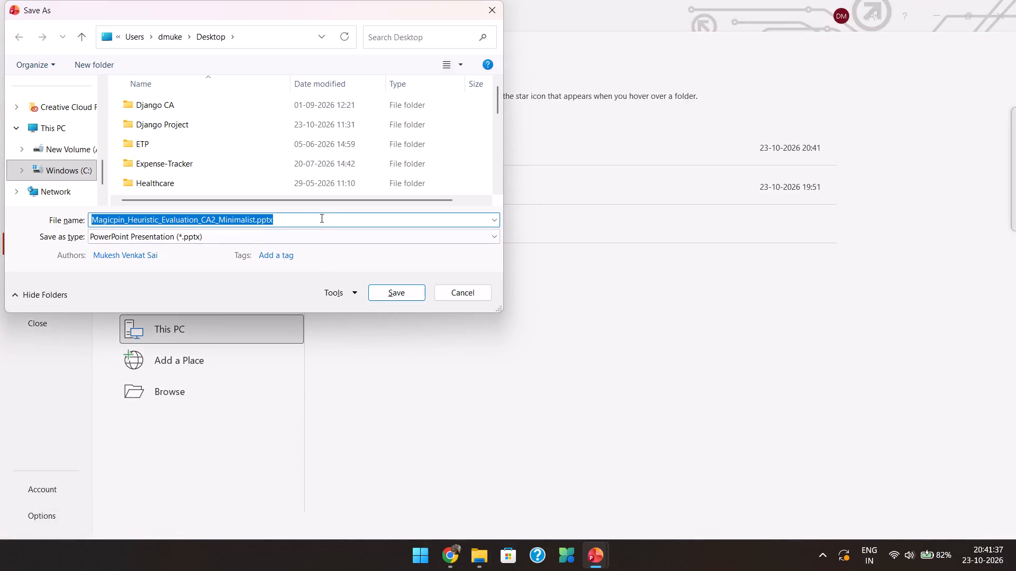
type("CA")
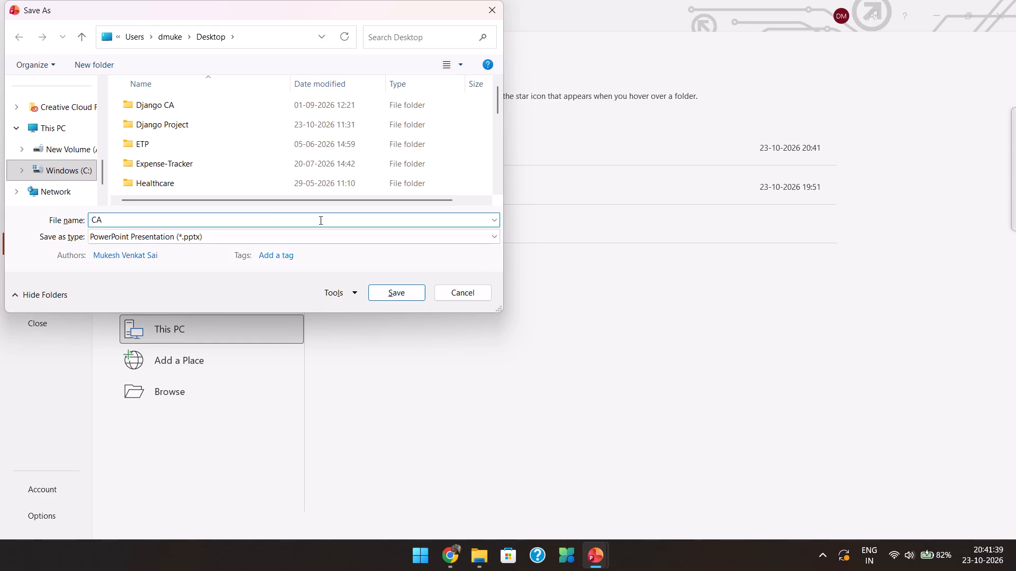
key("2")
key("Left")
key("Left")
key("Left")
Complete the copy's file name as the registration number followed by _CA2_Part_1_Ui_Ux and save it to the Desktop.
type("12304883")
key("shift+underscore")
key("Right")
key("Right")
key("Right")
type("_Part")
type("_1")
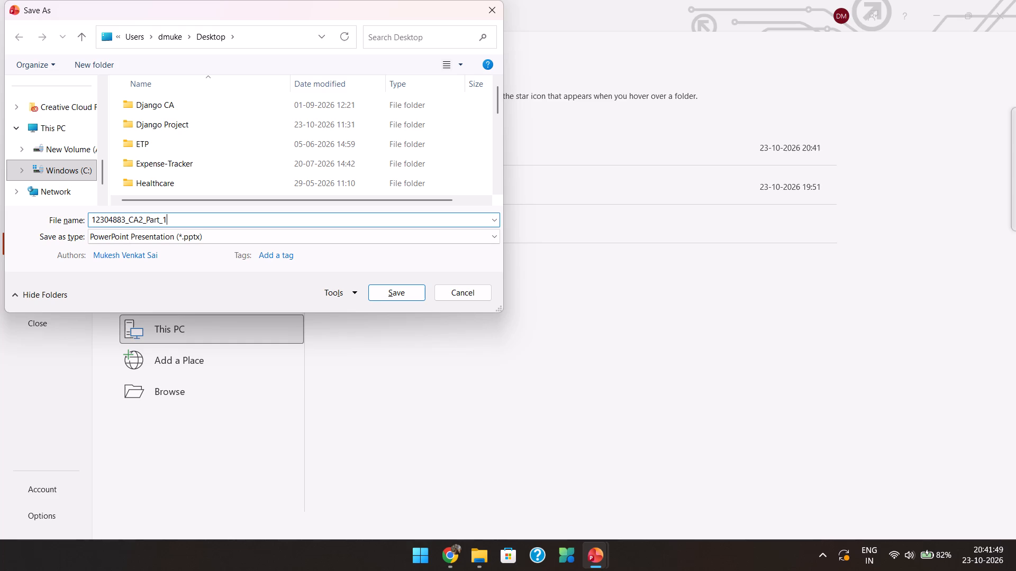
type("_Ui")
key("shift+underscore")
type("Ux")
left_click(400, 290)
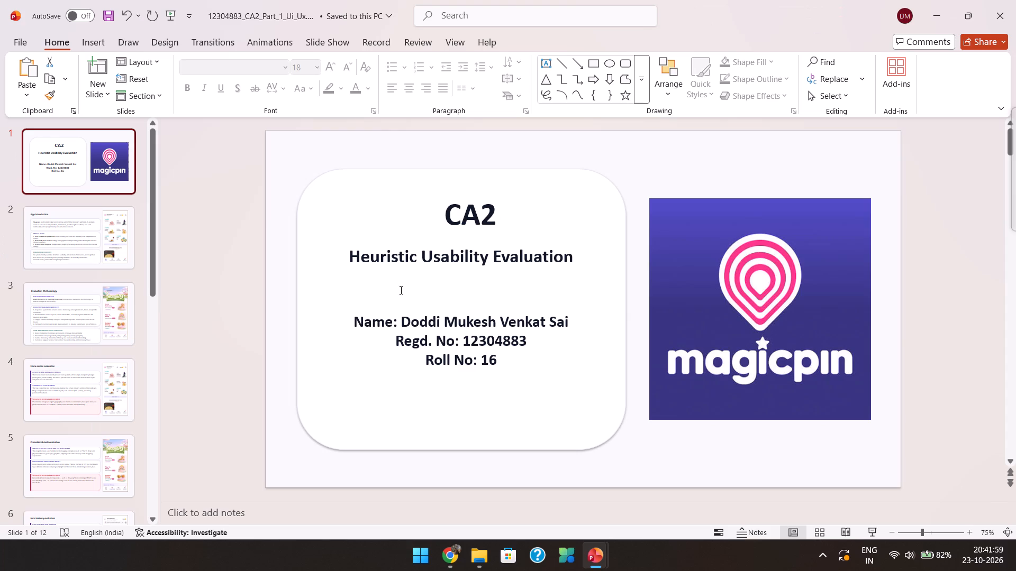
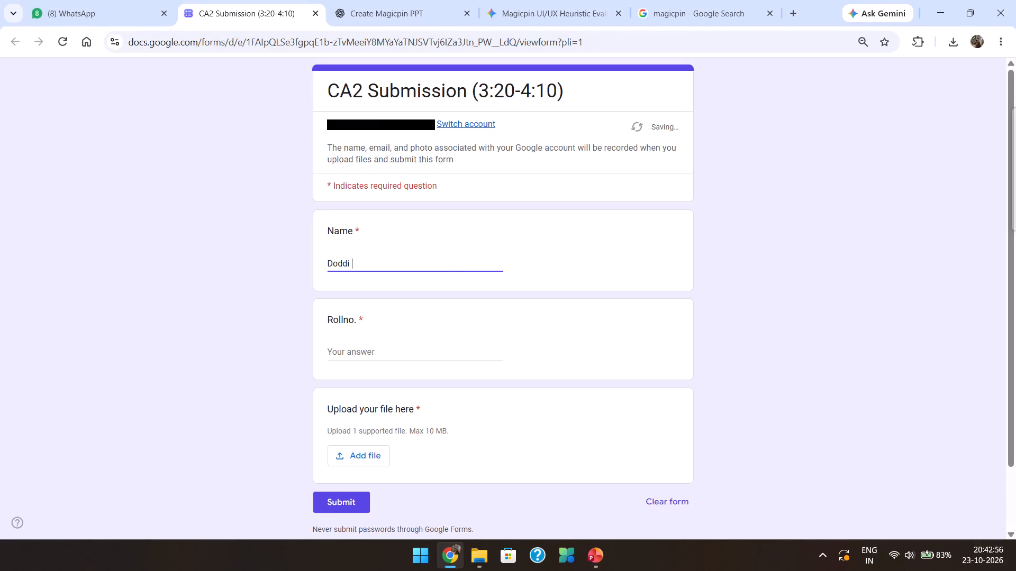
Complete the student's name and enter the roll number in the CA2 Submission form.
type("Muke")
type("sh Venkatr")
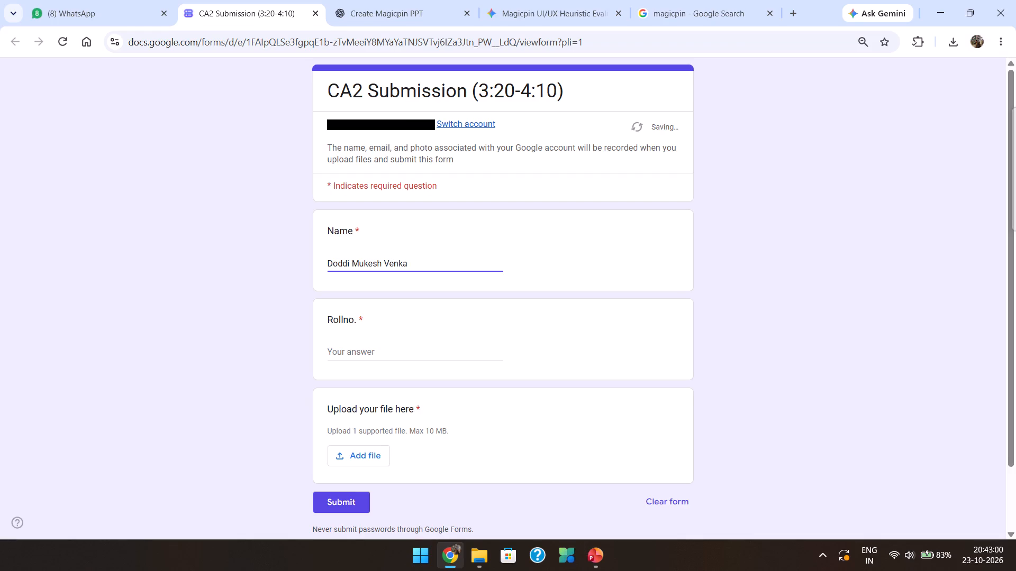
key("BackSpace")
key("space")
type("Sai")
left_click(434, 353)
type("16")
Switch to the CA2 Part 1 UI/UX presentation in PowerPoint.
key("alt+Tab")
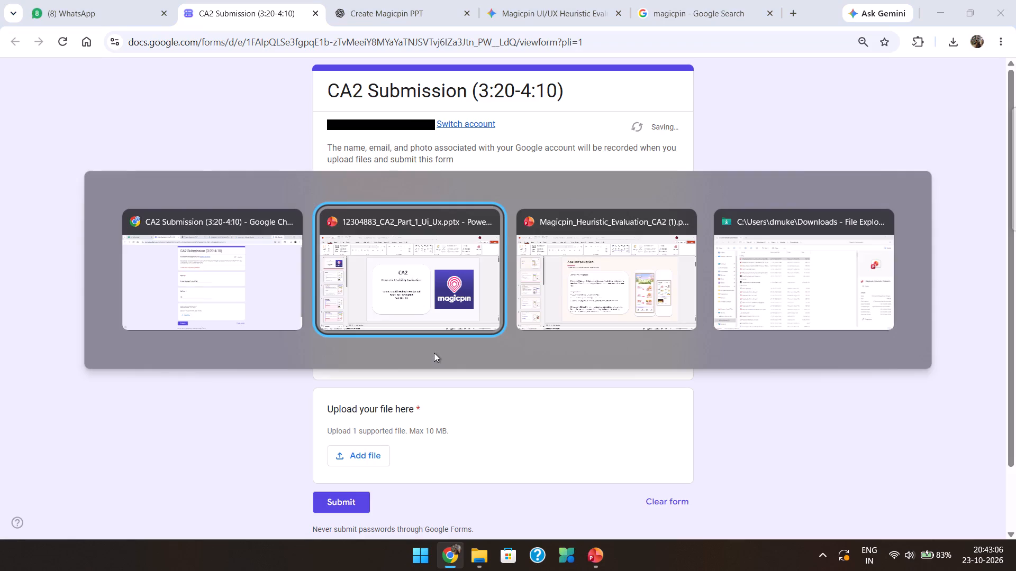
Look through the files on the desktop for the CA2 Part 1 presentation.
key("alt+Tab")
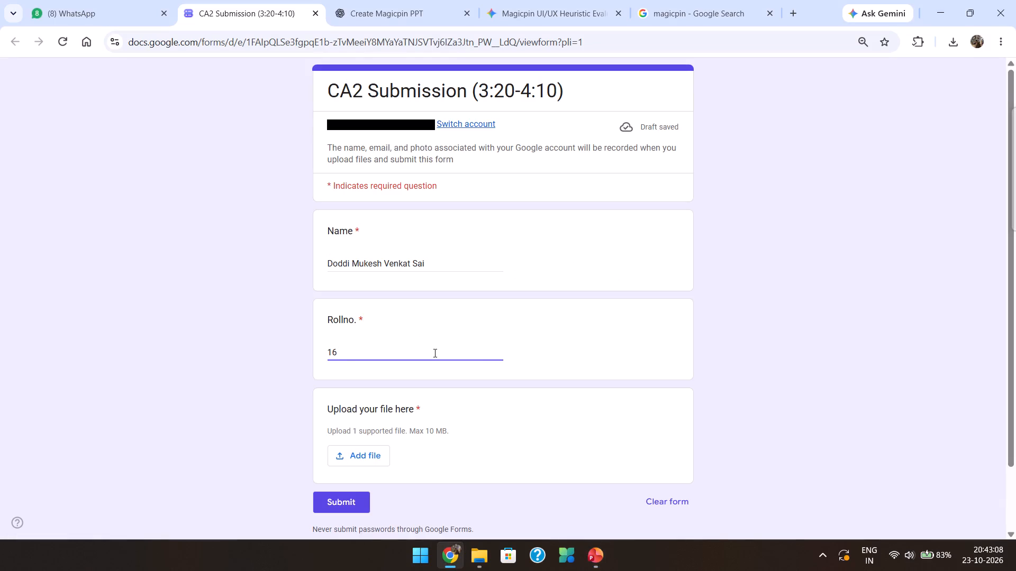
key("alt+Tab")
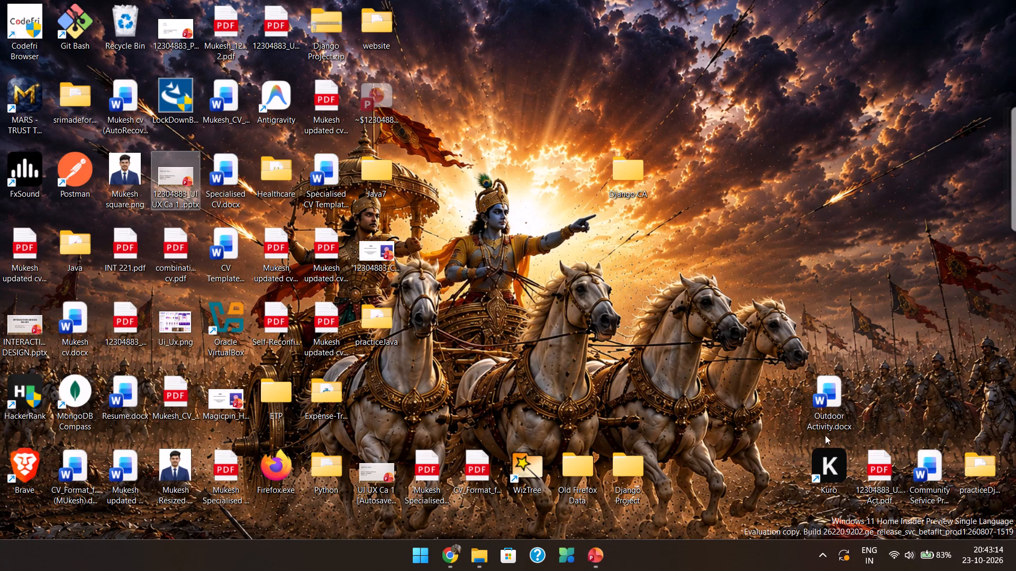
left_click(868, 471)
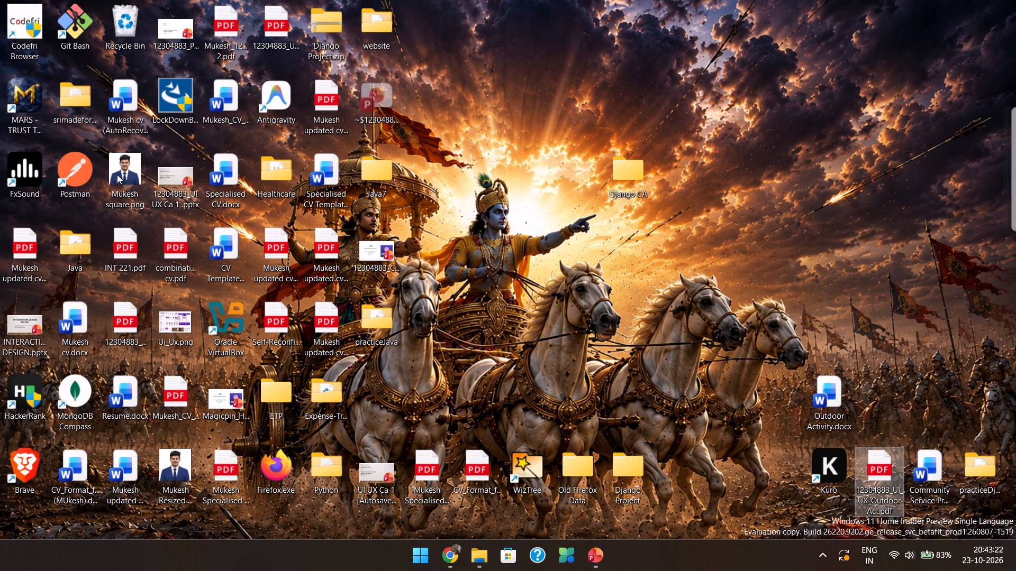
left_click(130, 327)
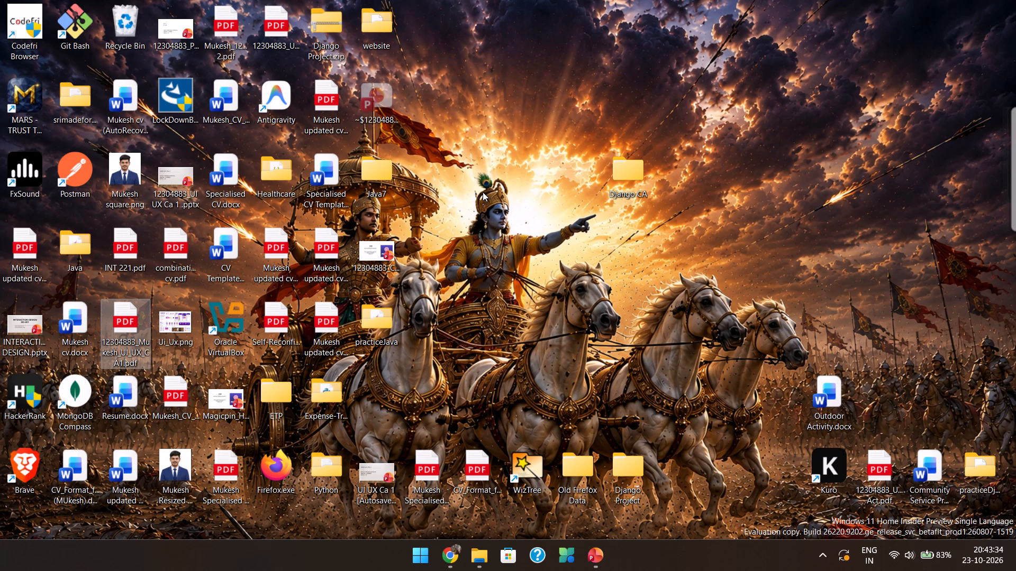
left_click(726, 104)
key("1")
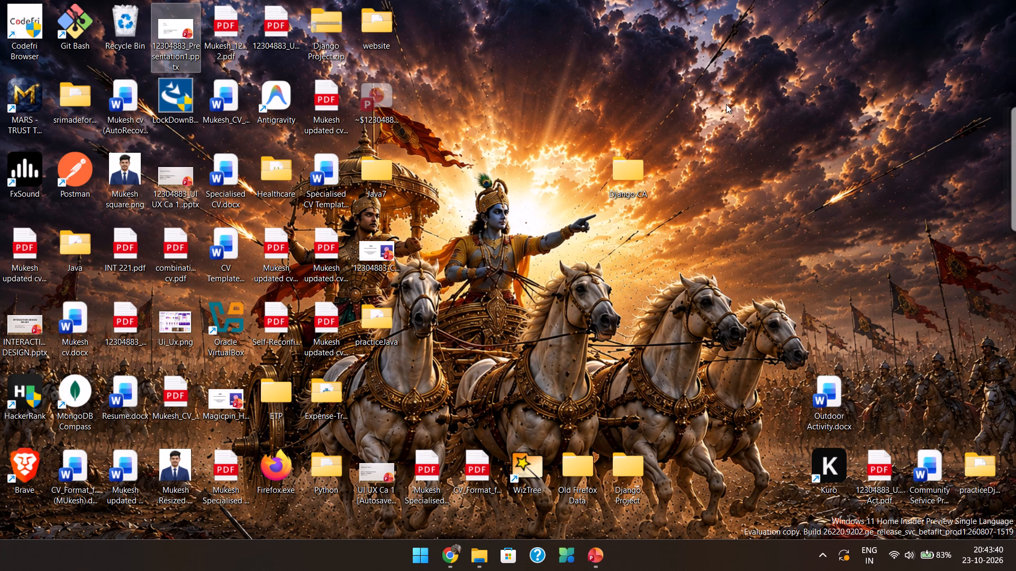
left_click(288, 31)
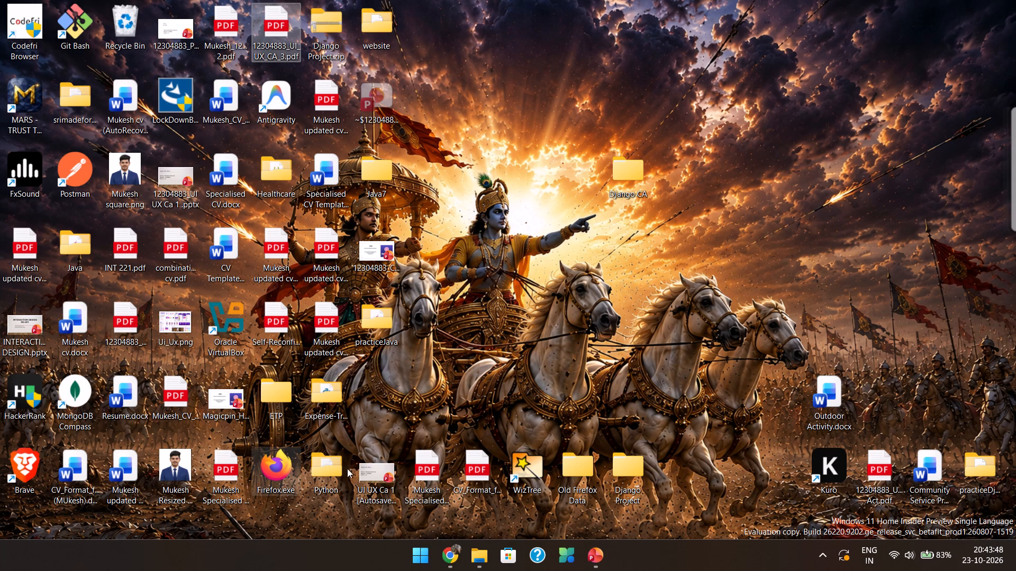
left_click(435, 486)
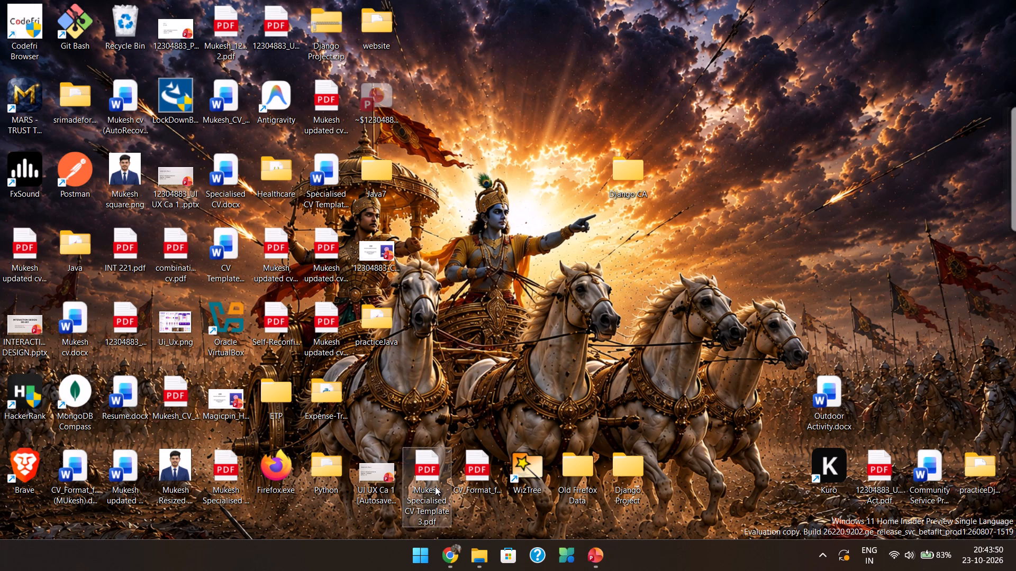
left_click(543, 313)
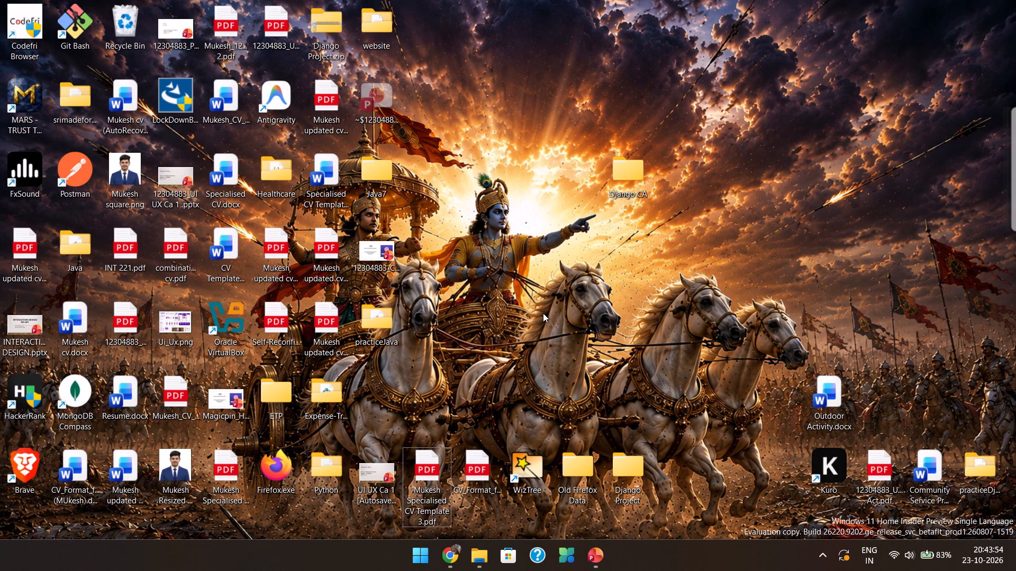
key("p")
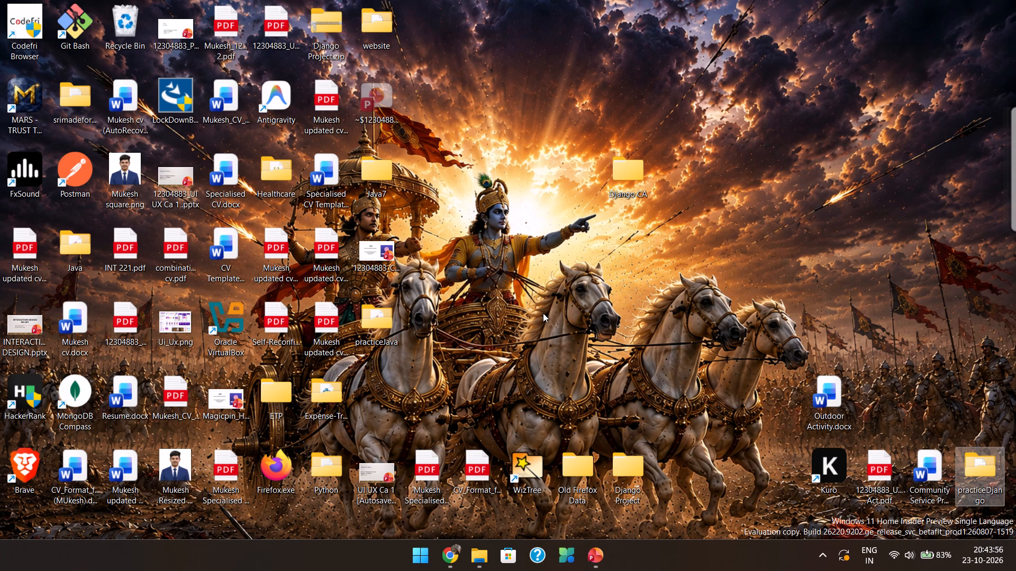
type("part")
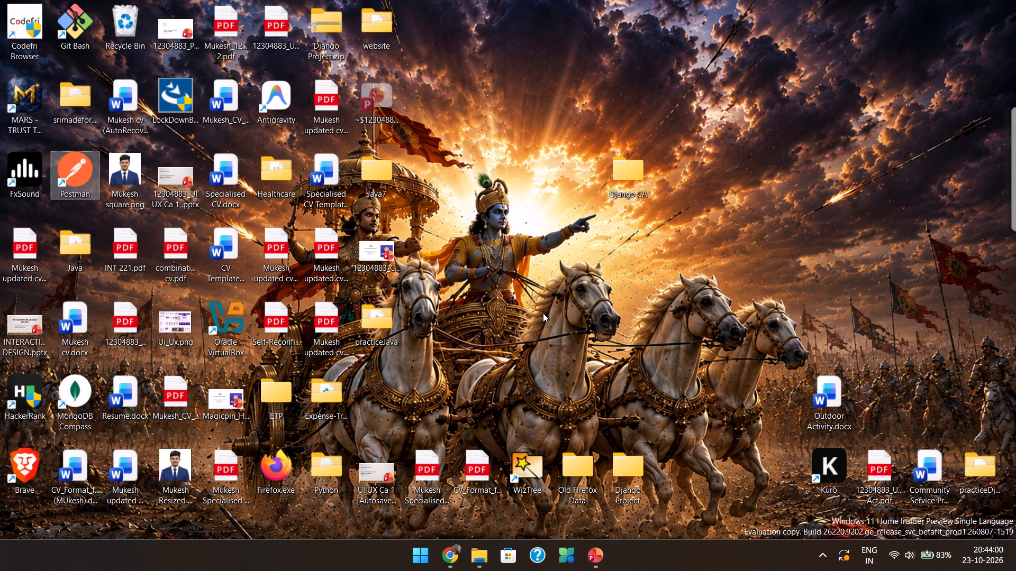
Search the computer for files named with the student registration number.
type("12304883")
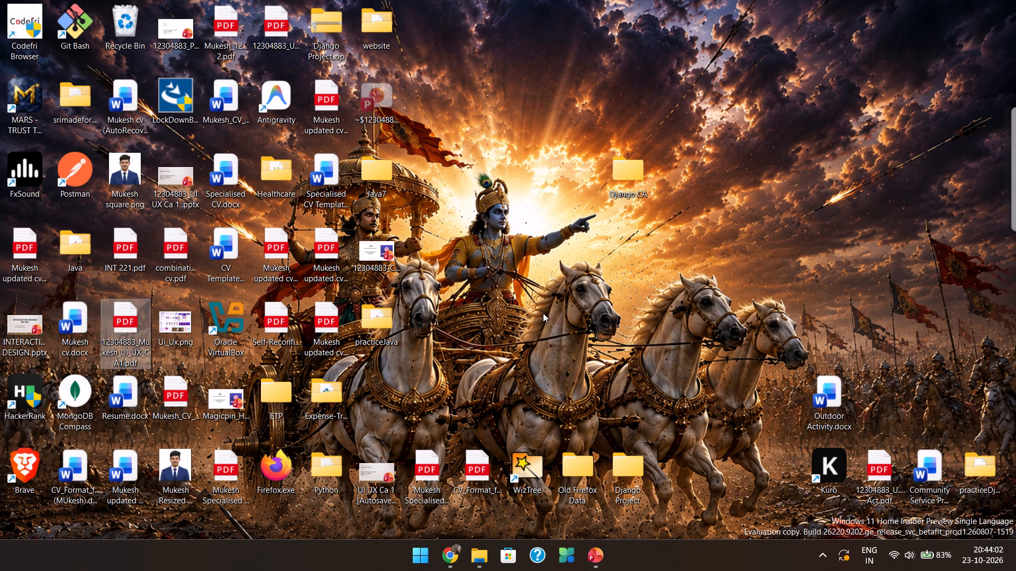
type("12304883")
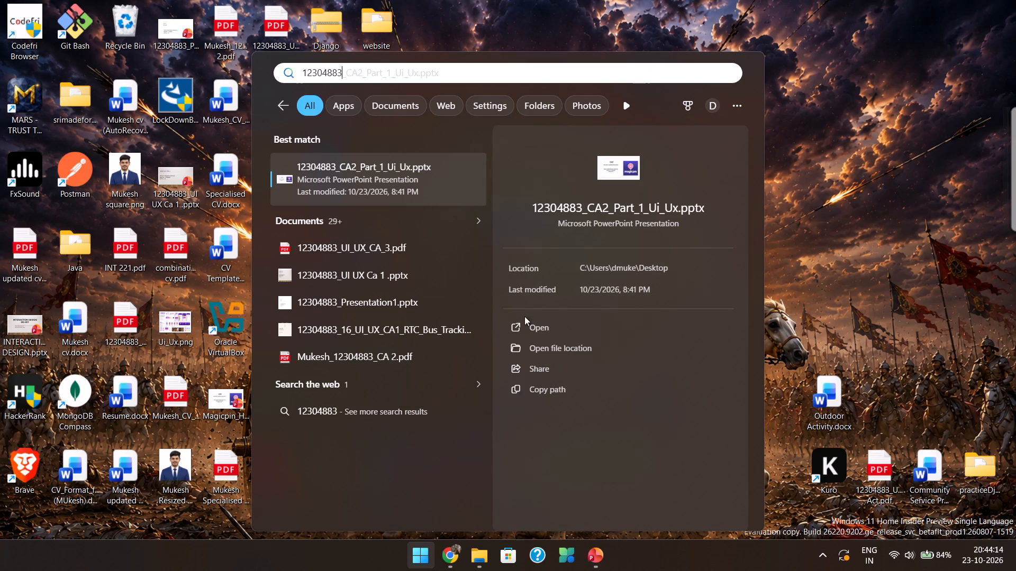
Switch to the CA2 Part 1 presentation in PowerPoint and open the Save As dialog to browse for a location.
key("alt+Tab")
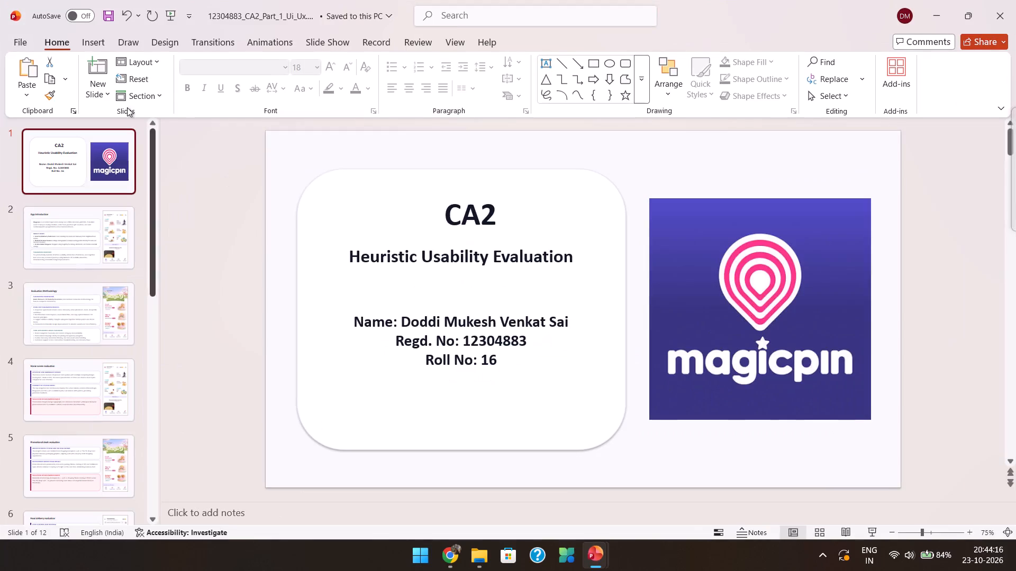
left_click(20, 40)
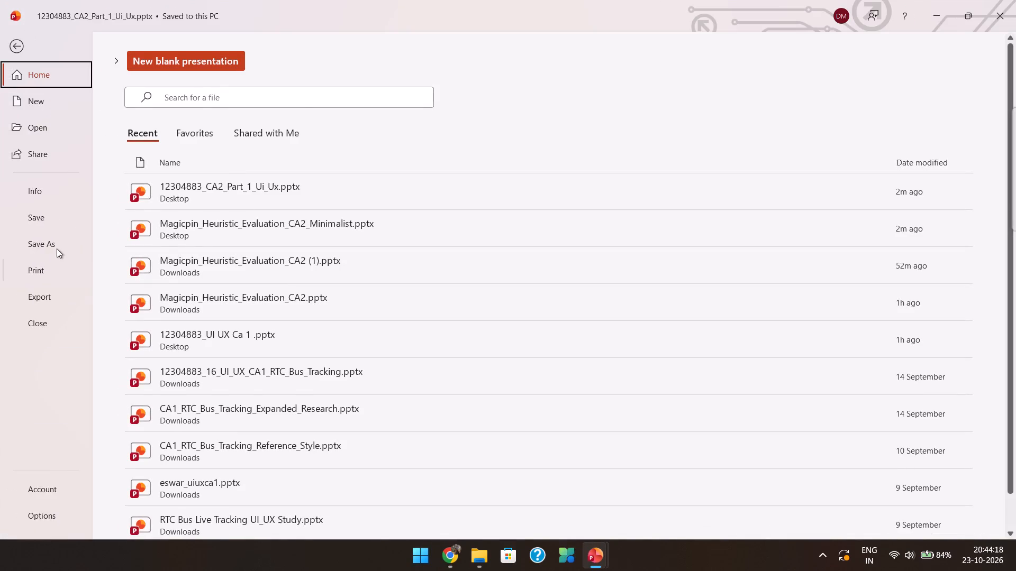
left_click(57, 248)
left_click(240, 335)
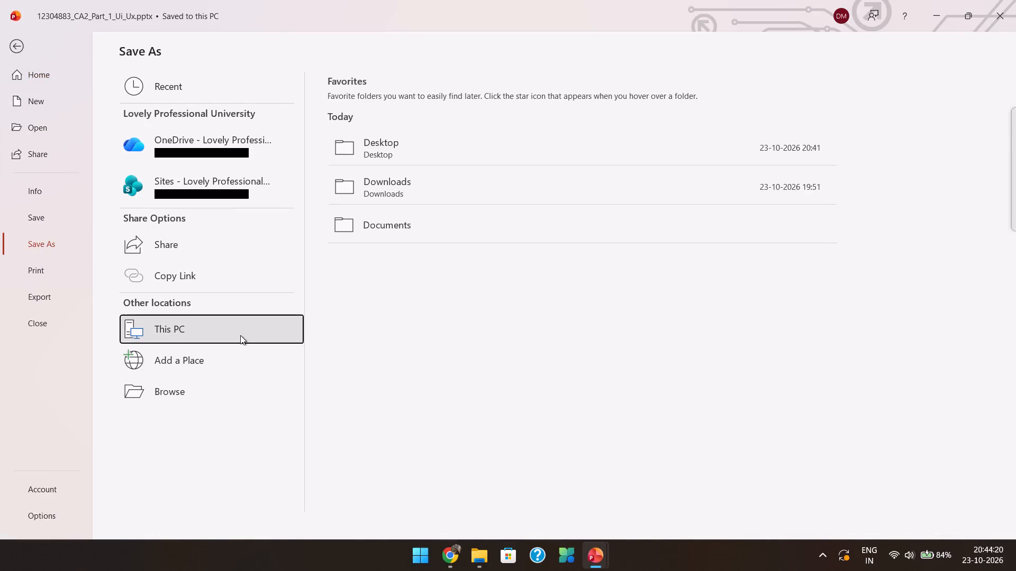
left_click(186, 403)
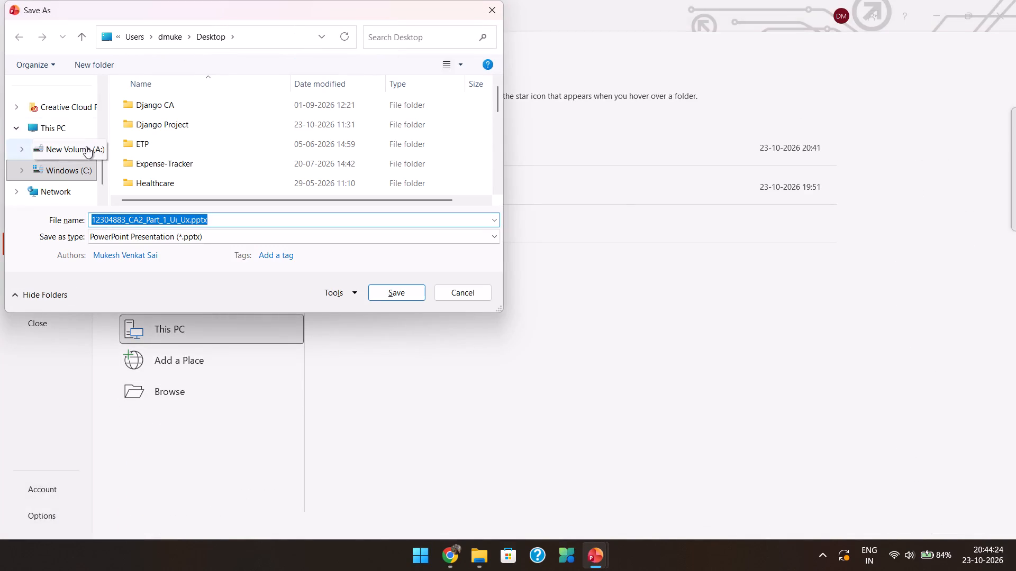
Set the save location to the Windows (C:) drive and look through its folders.
scroll(150, 143, "down", 1)
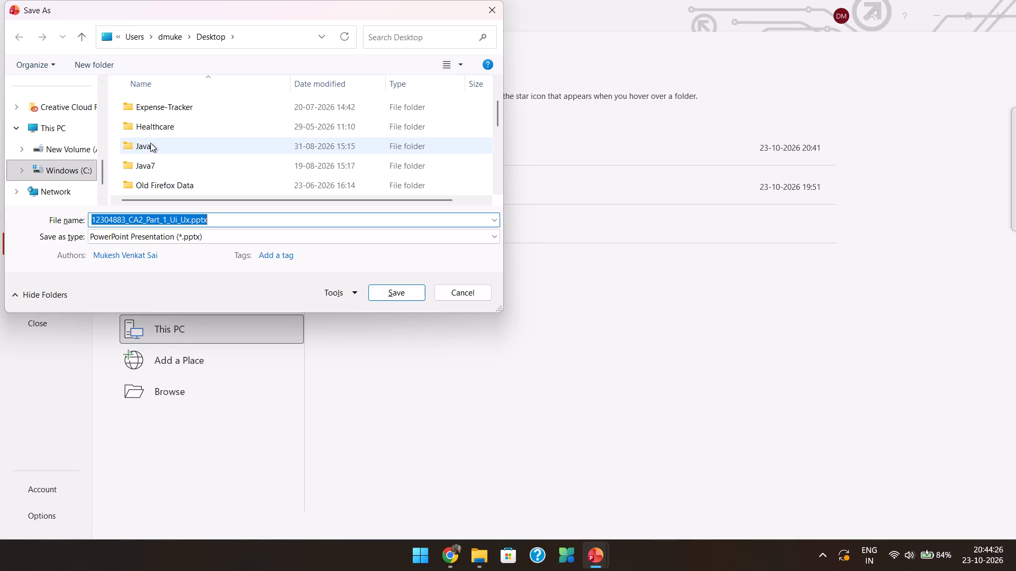
left_click(65, 164)
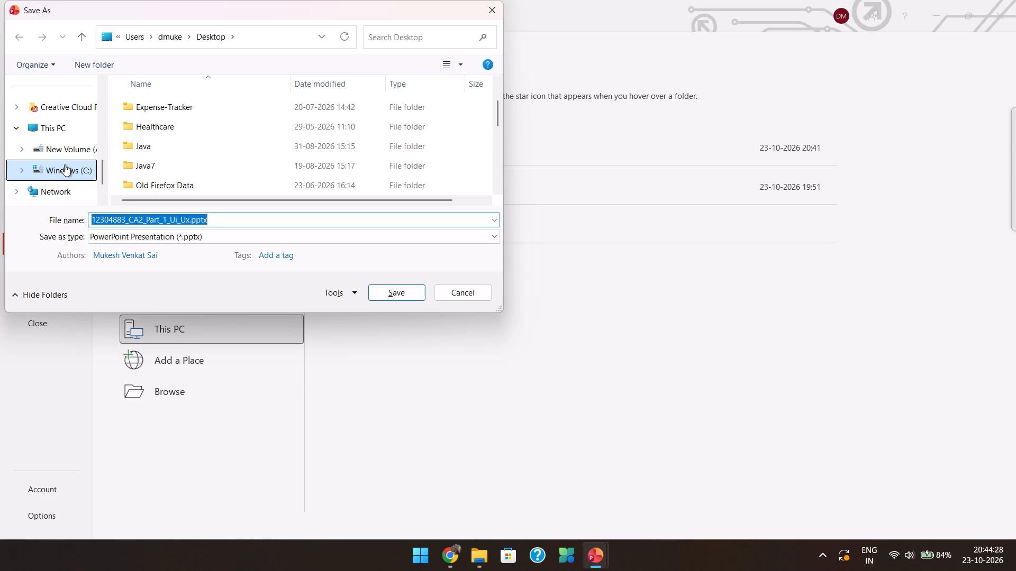
scroll(175, 148, "down", 2)
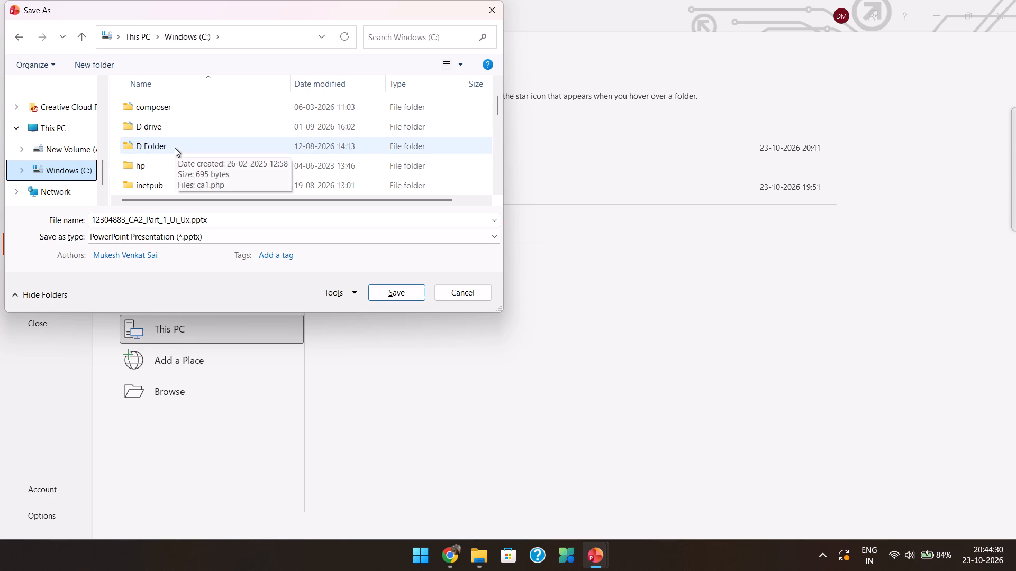
scroll(201, 158, "down", 1)
scroll(201, 158, "up", 1)
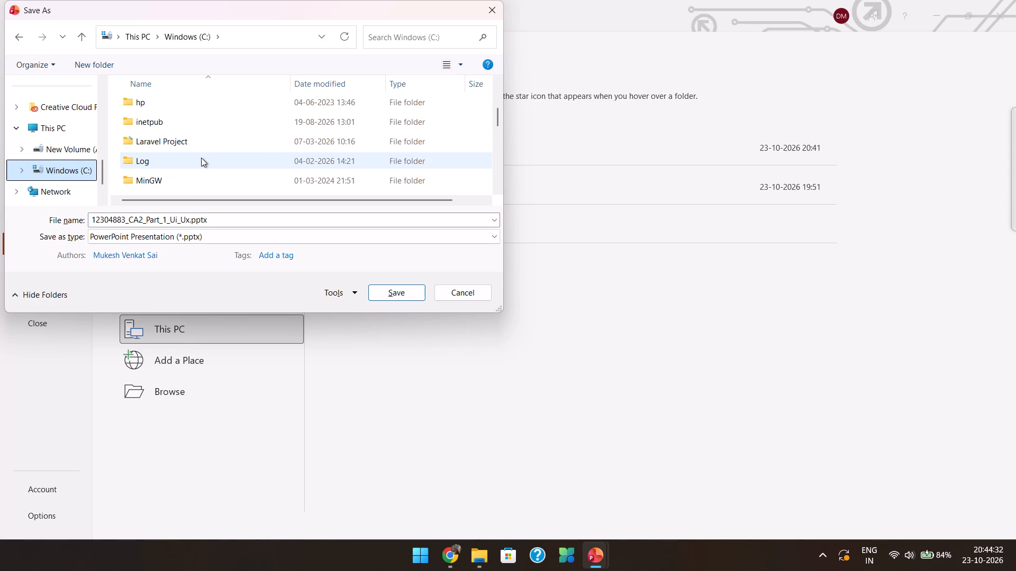
scroll(201, 158, "up", 2)
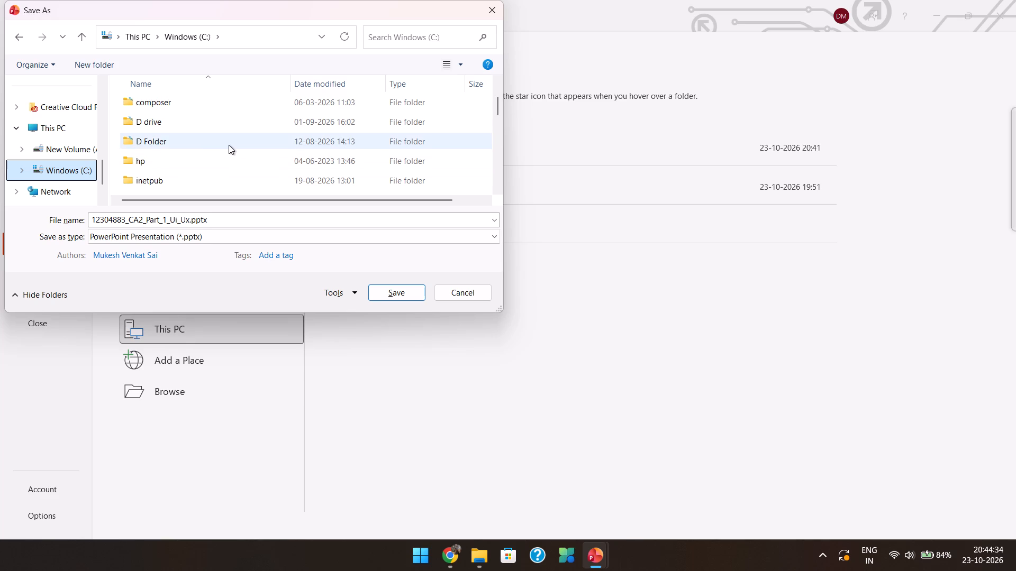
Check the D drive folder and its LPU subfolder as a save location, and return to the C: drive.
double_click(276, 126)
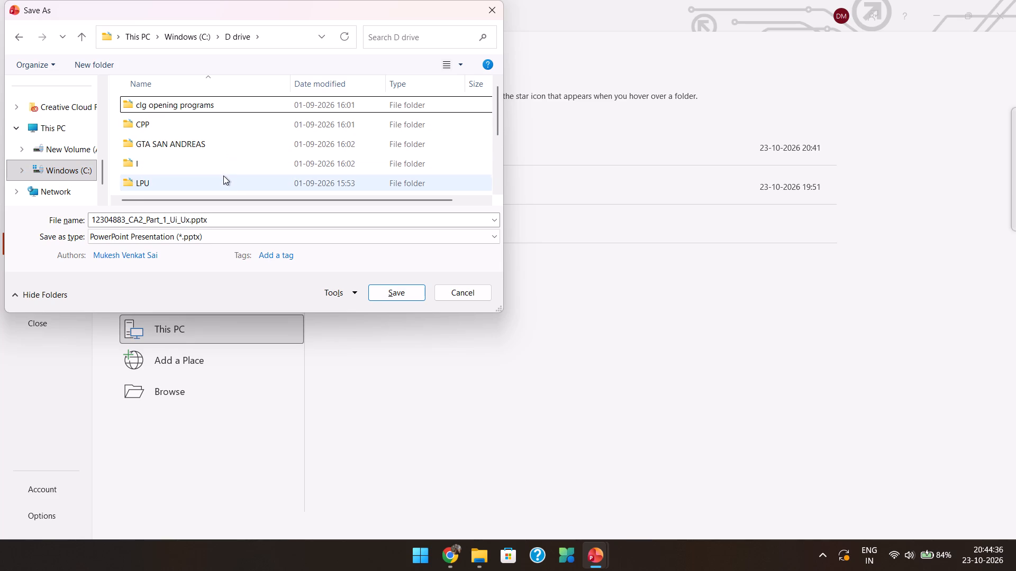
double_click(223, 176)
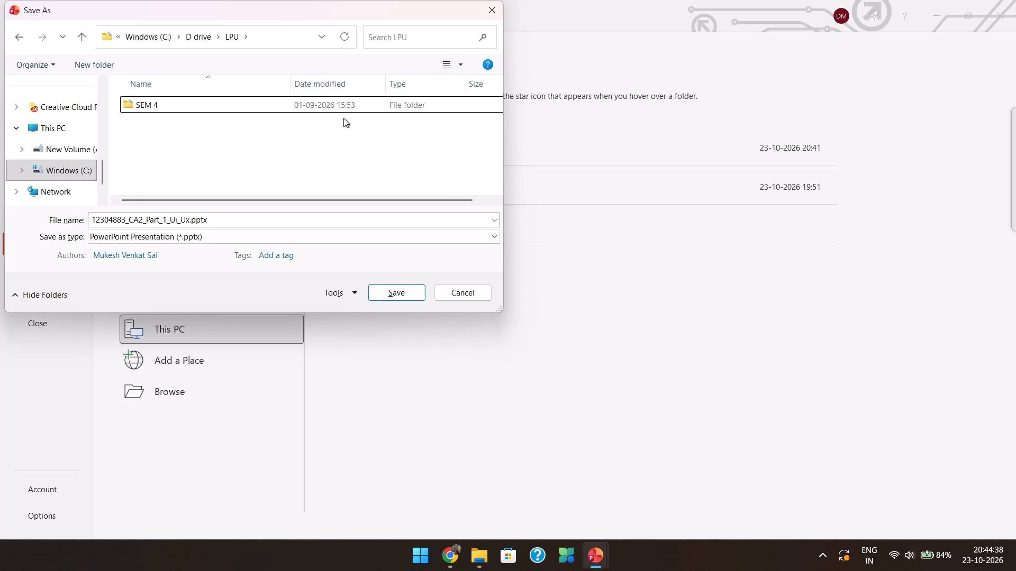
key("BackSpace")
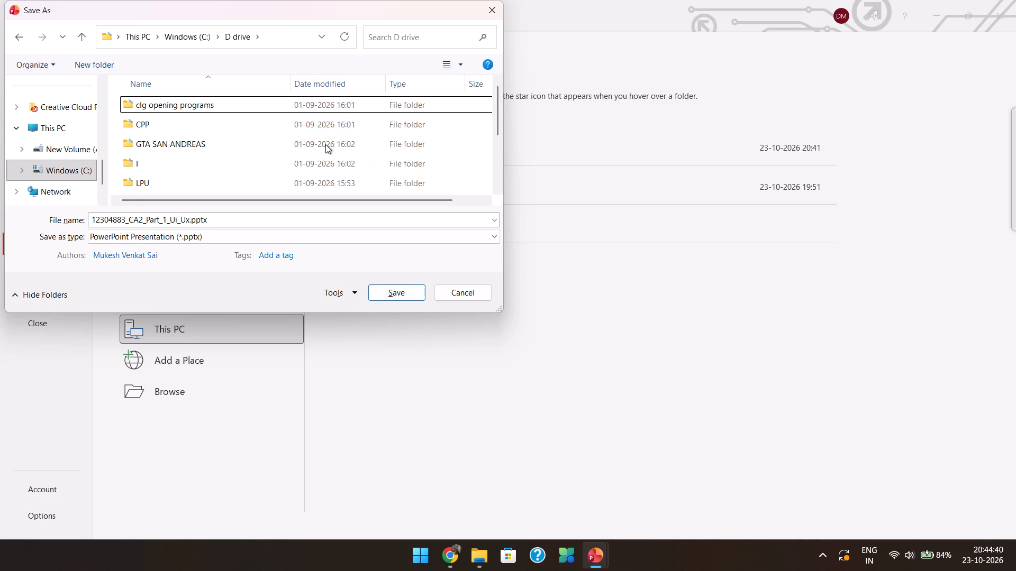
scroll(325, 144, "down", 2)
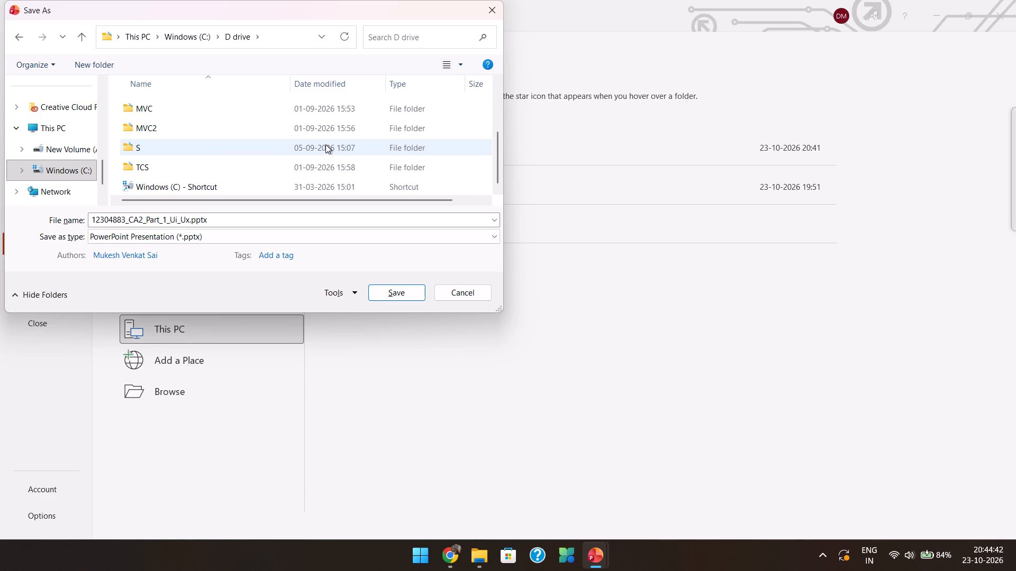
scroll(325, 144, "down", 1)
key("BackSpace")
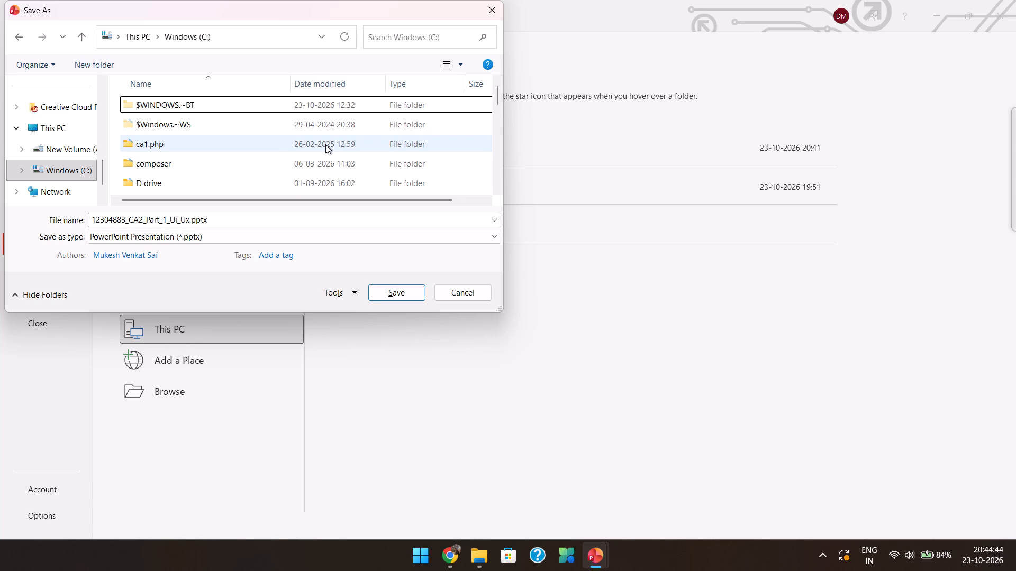
Open D Folder on the C: drive and its LPU subfolder as the save location.
key("Down")
key("Down")
key("Down")
key("Down")
key("Down")
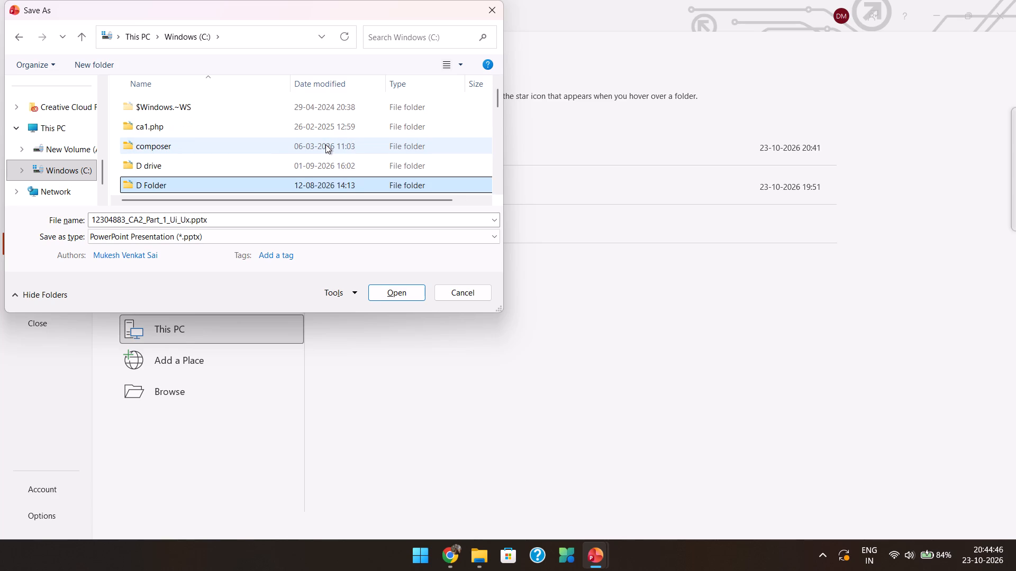
key("Return")
key("Down")
key("Down")
key("Down")
key("Down")
key("Return")
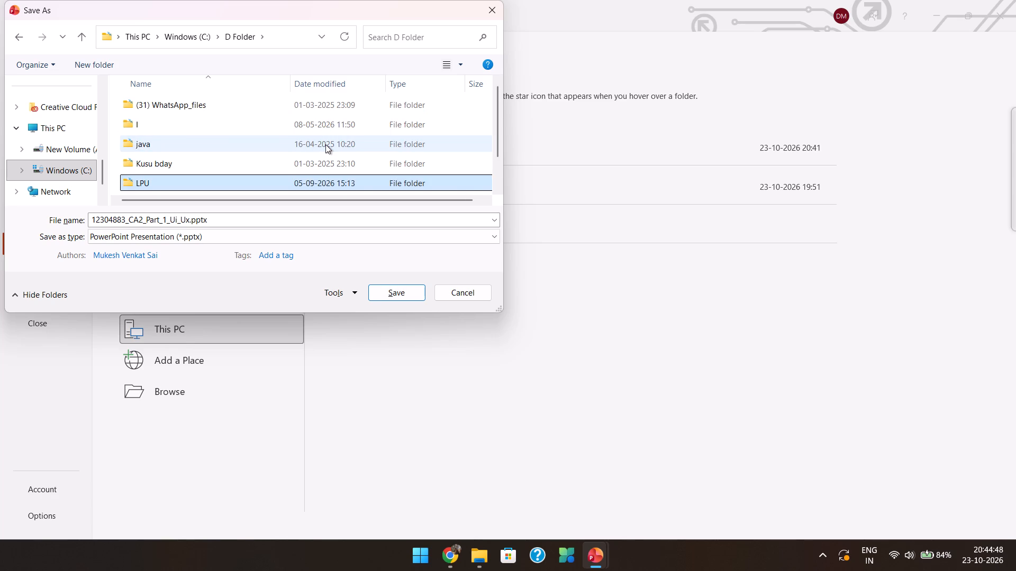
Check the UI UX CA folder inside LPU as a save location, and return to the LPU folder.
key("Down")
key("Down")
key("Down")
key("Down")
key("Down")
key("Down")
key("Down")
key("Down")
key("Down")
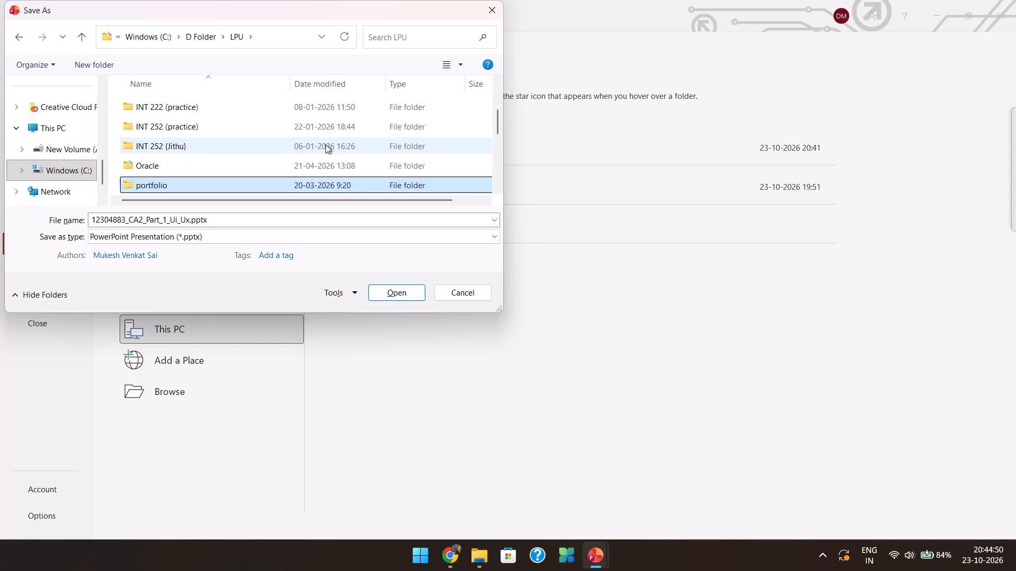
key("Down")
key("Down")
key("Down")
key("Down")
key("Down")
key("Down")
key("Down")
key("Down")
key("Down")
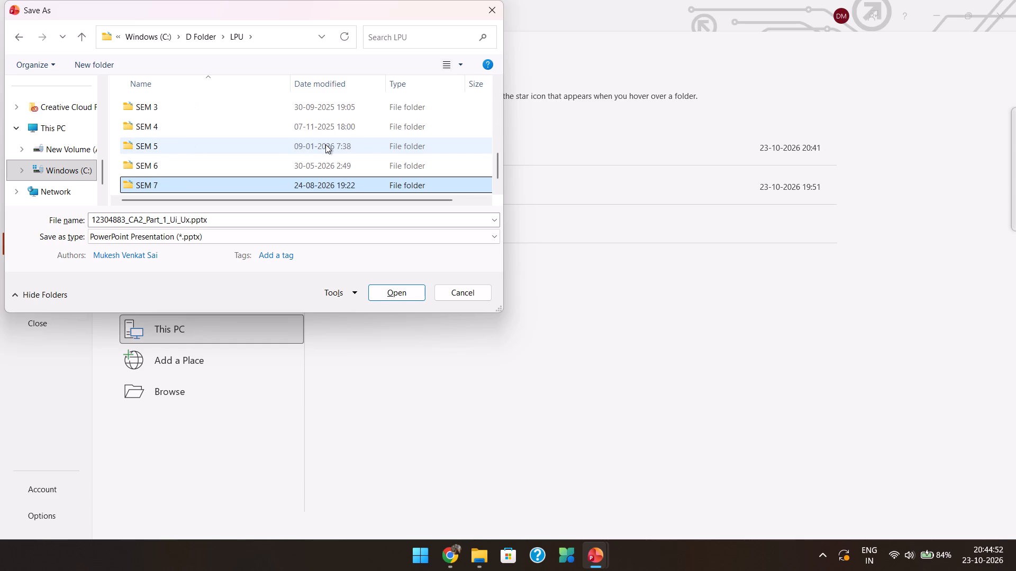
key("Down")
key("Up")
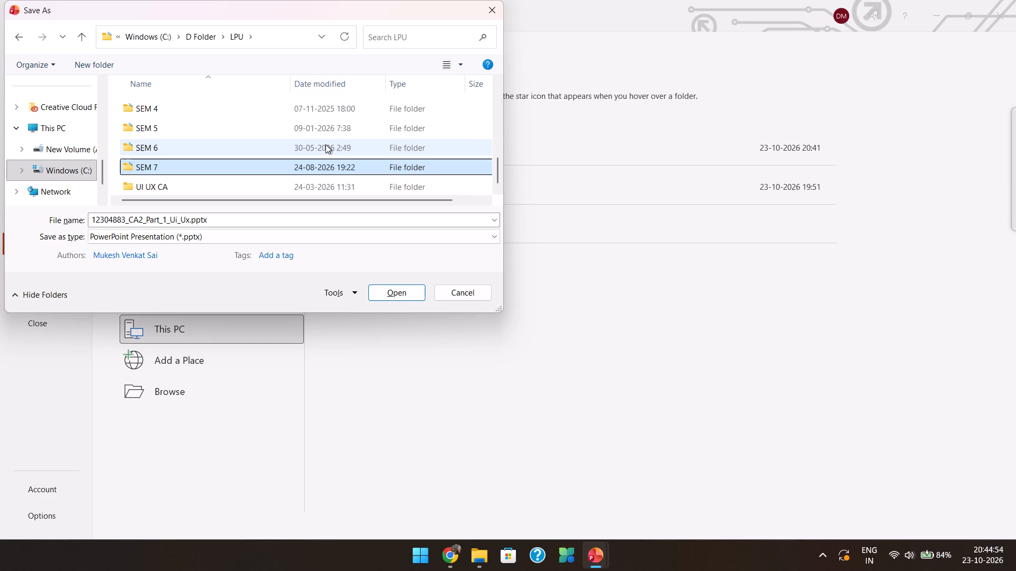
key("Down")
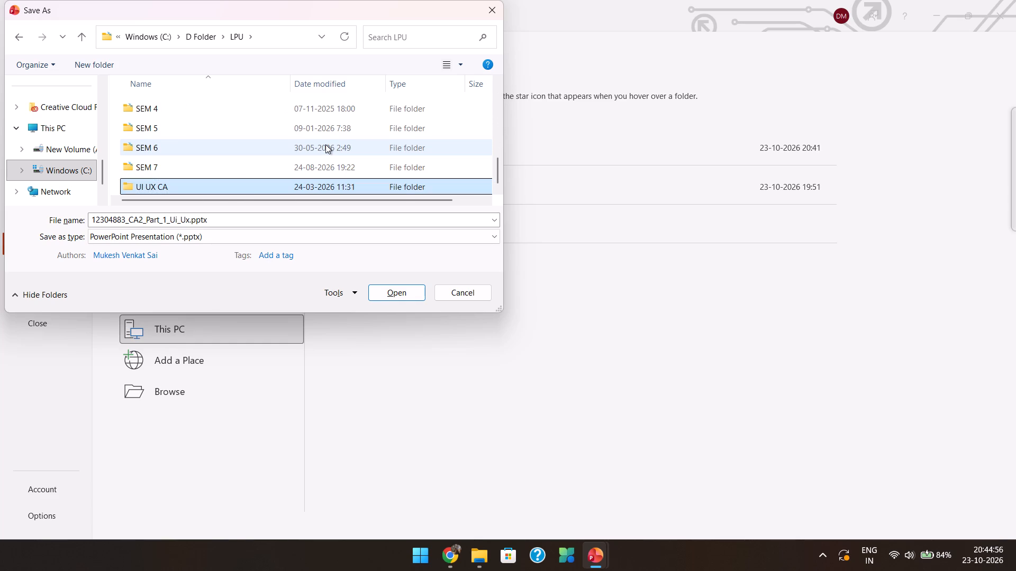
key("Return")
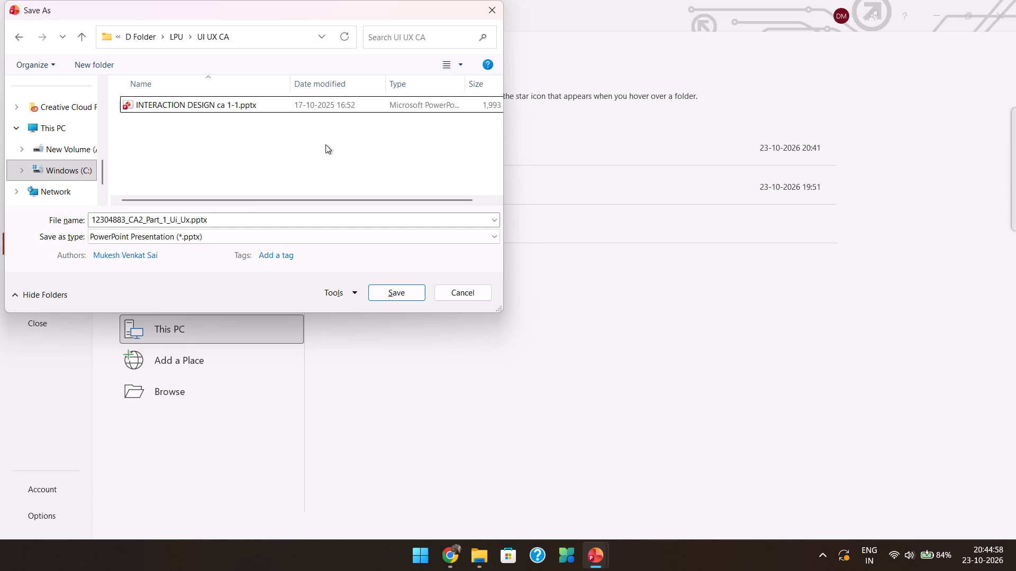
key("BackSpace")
Return to the LPU folder's listing and open its SEM 7 folder as the save location.
key("Down")
key("Down")
key("Down")
key("Down")
key("Down")
key("Down")
key("Down")
key("Down")
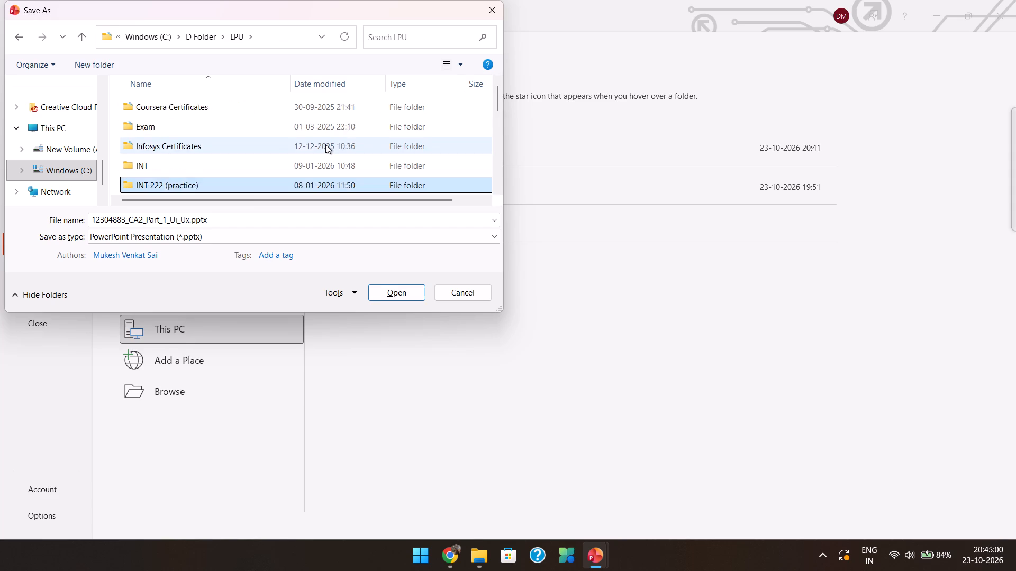
key("Down")
key("Down")
key("Down")
key("Down")
key("Down")
key("Down")
key("Down")
key("Down")
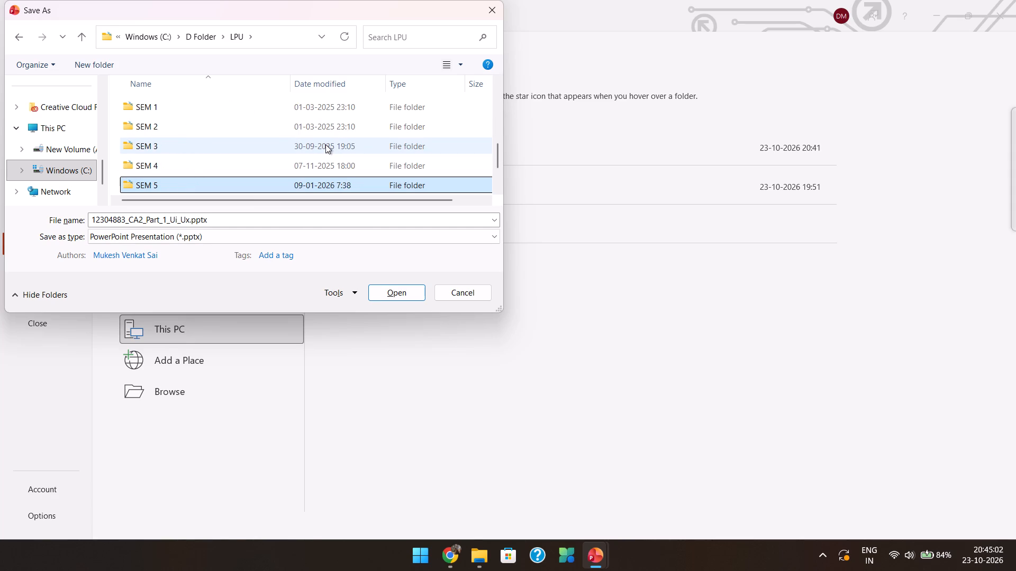
key("Down")
key("Down")
key("Return")
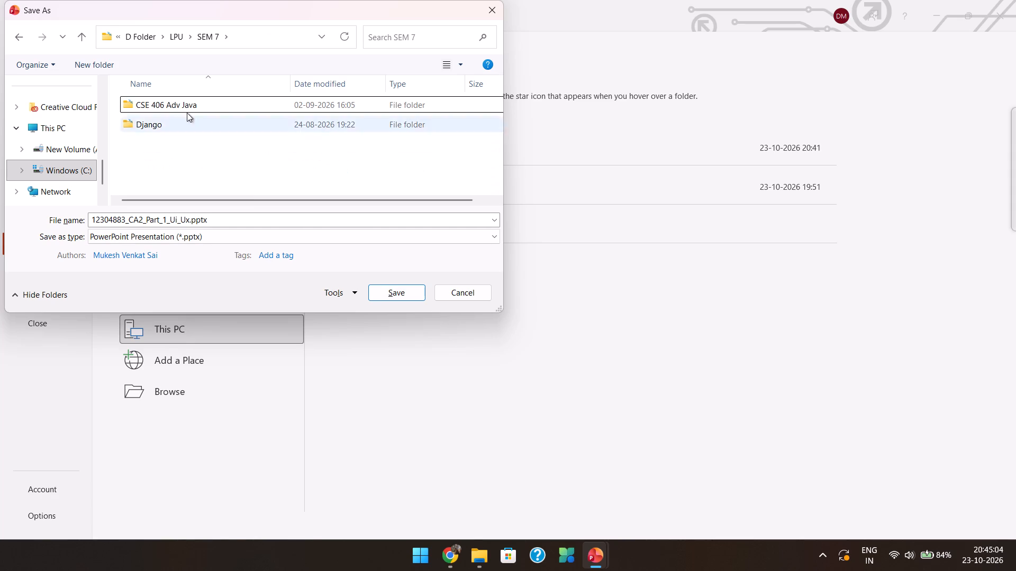
Create a new folder named Ui_Ux inside SEM 7 and open it as the save location.
left_click(98, 68)
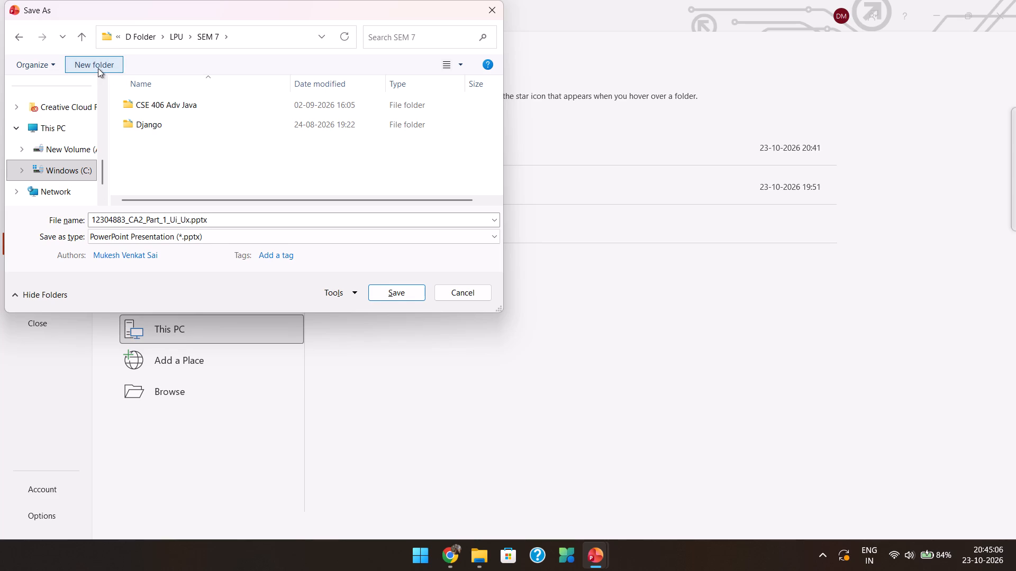
type("Ui")
type("_Ux")
key("Return")
key("Return")
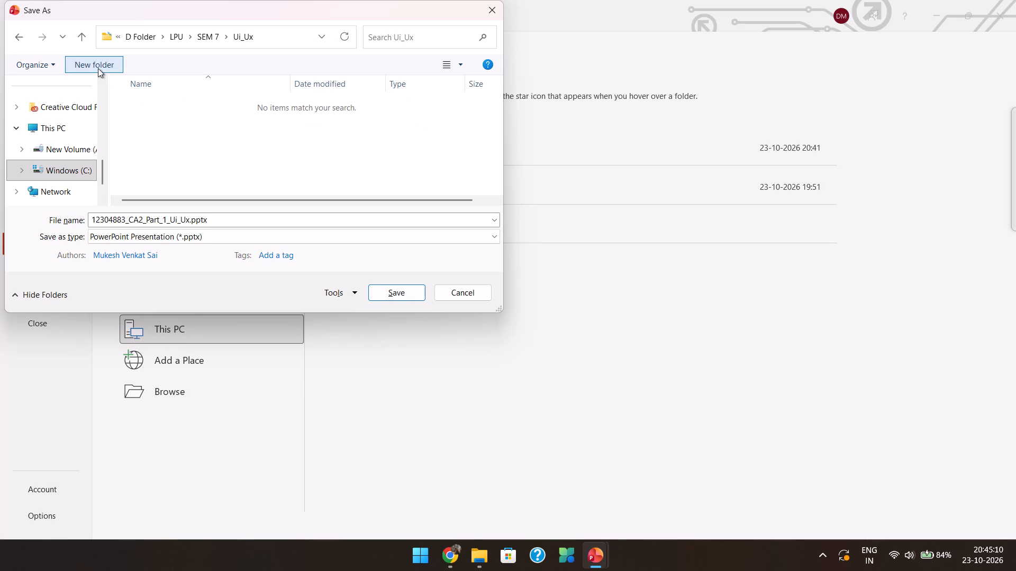
Set the file type to PDF and save the CA2 Part 1 presentation in the Ui_Ux folder.
left_click(221, 237)
key("p")
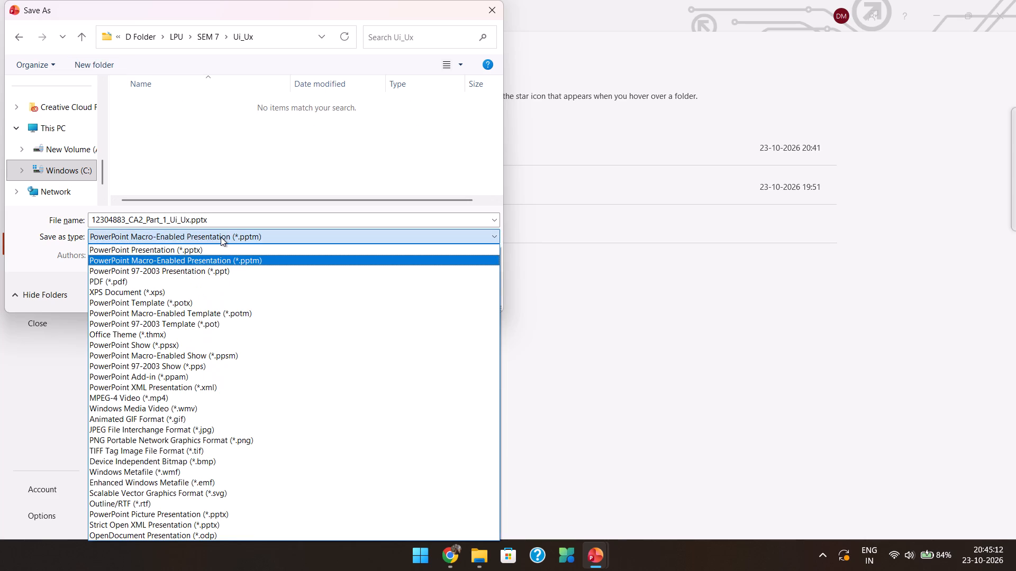
key("Down")
key("Down")
key("Return")
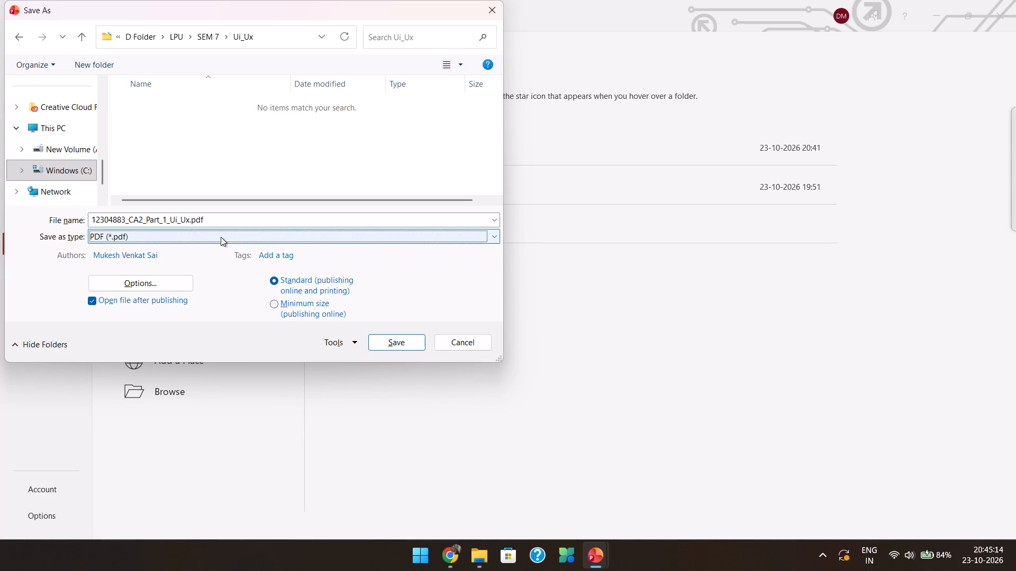
left_click(378, 342)
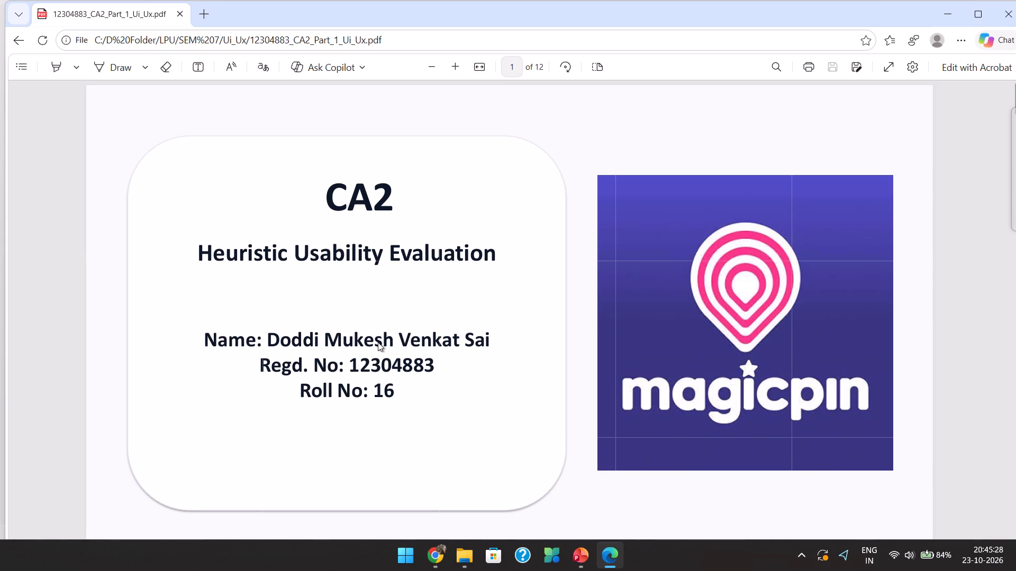
Page through the exported PDF from the cover to the Fashion In-Store evaluation page to check its layout.
key("Down")
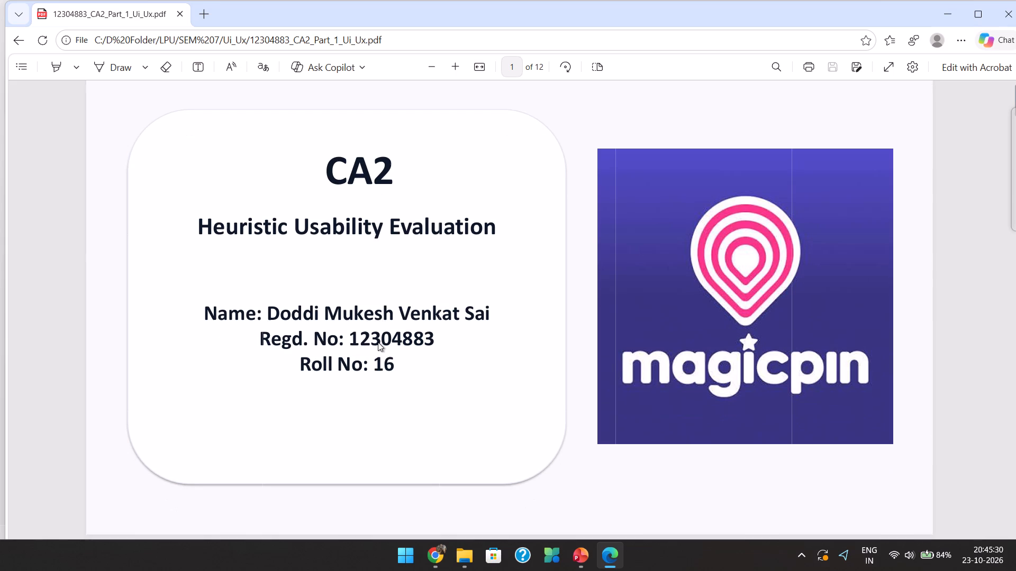
key("Right")
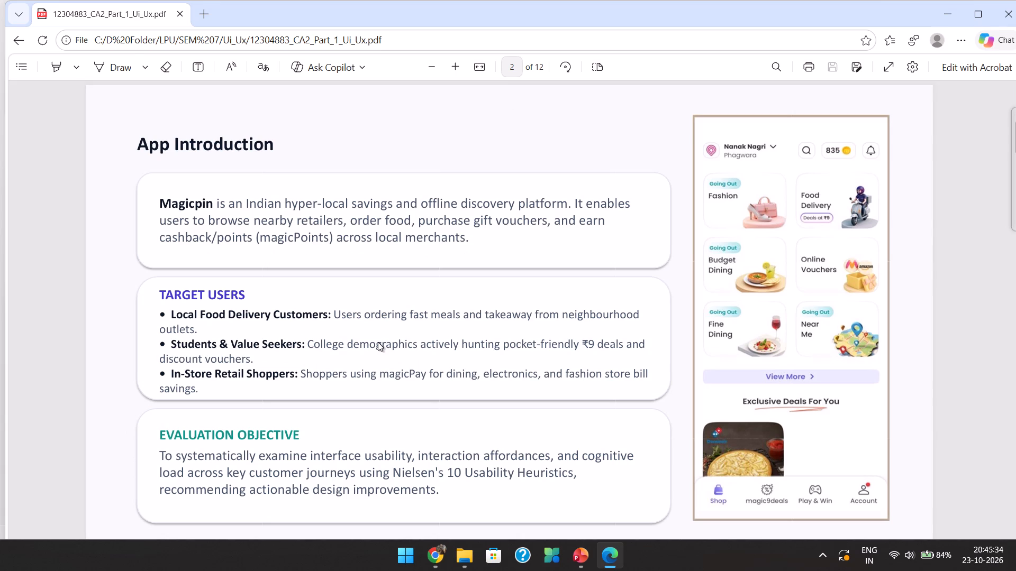
key("Right")
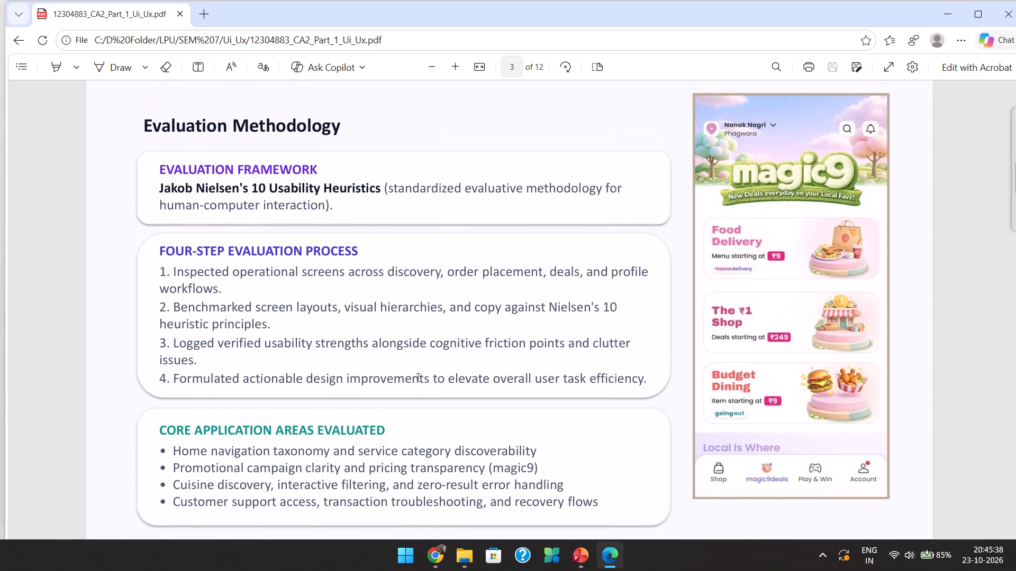
key("Right")
key("Right")
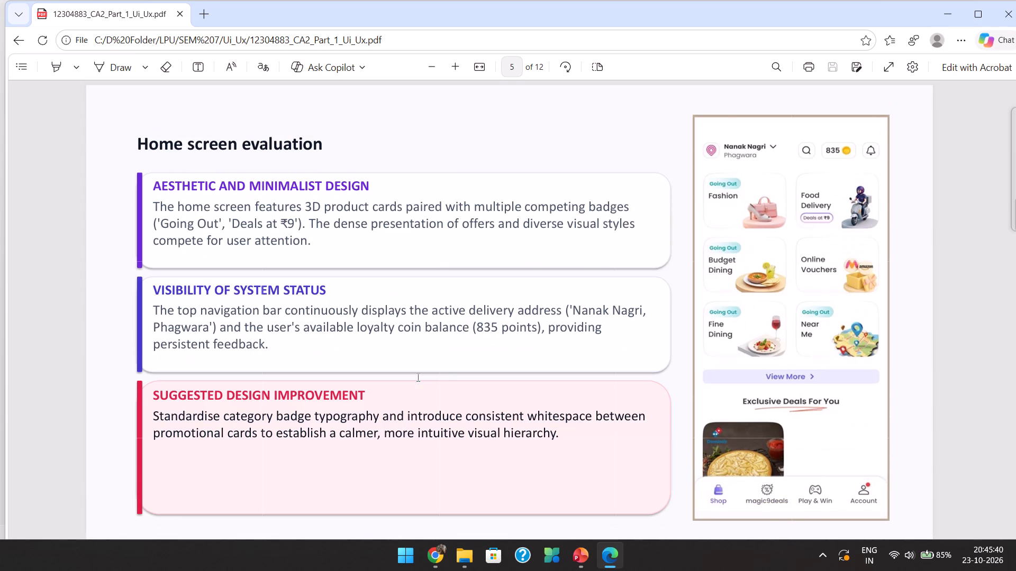
key("Right")
key("Right")
key("Right")
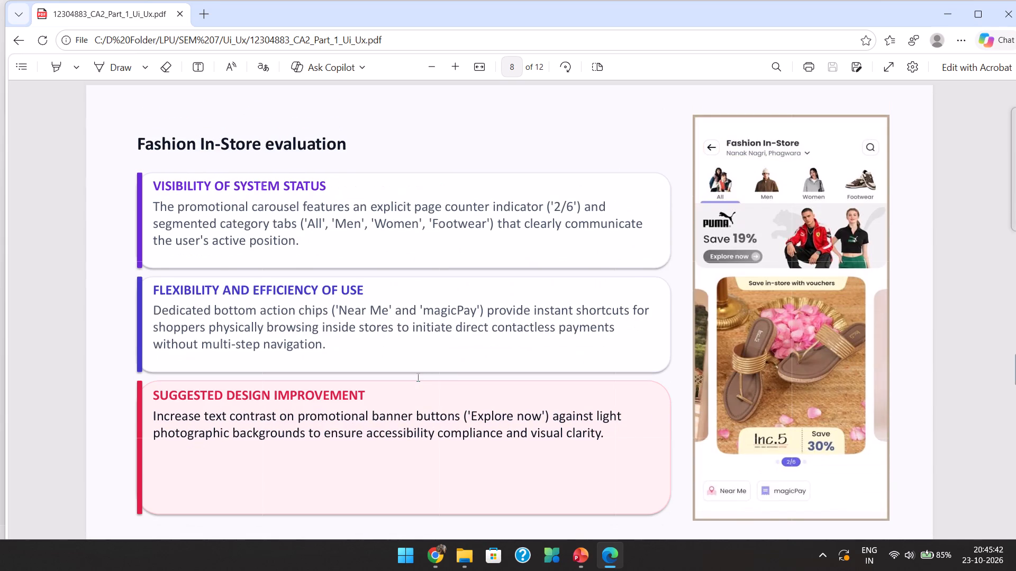
Switch to the CA2 Submission form in Chrome and open the file upload dialog for its file question.
key("alt+Tab")
key("alt+Tab")
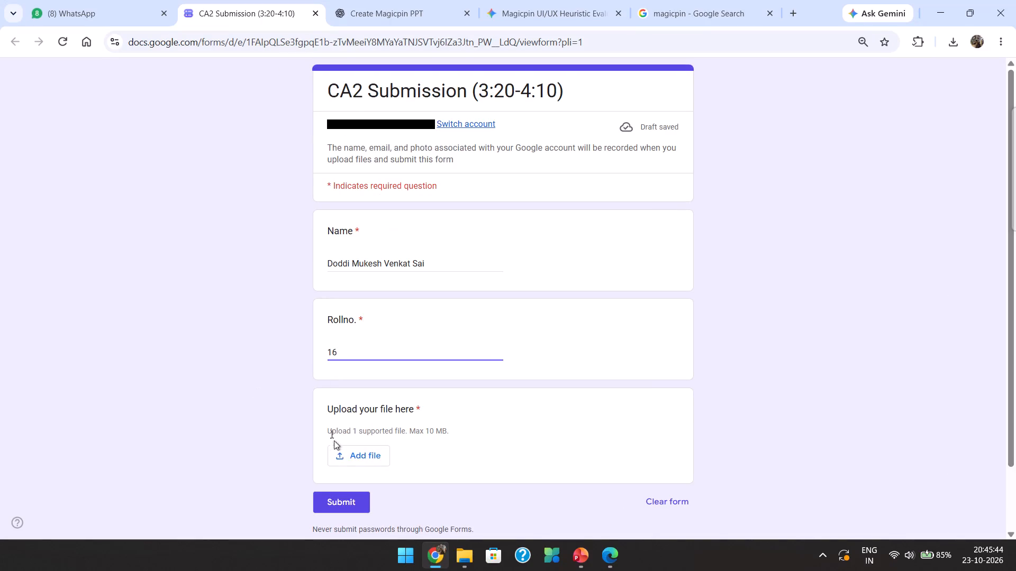
left_click(348, 455)
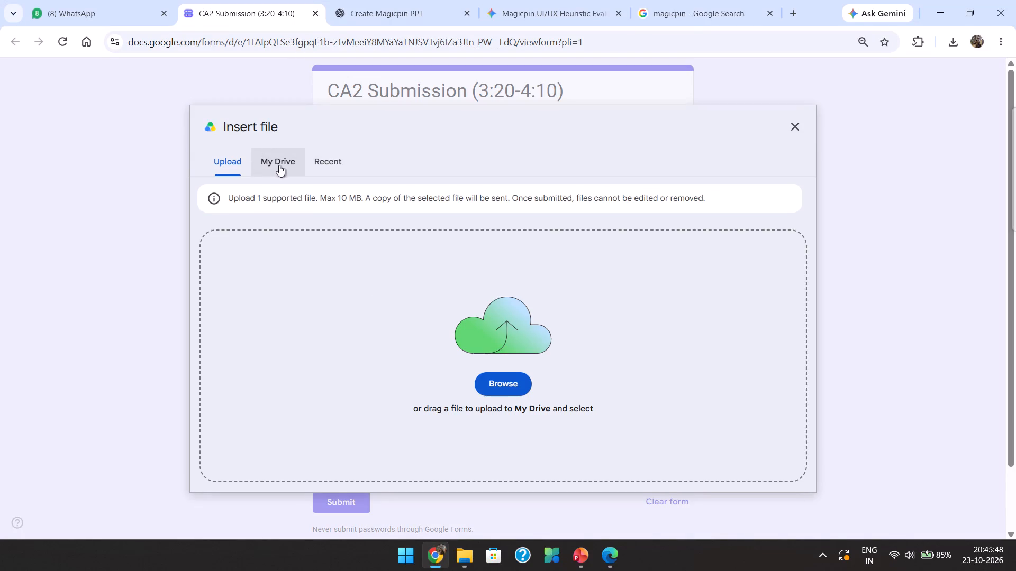
Switch to File Explorer and open the Windows (C:) drive.
key("alt+Tab")
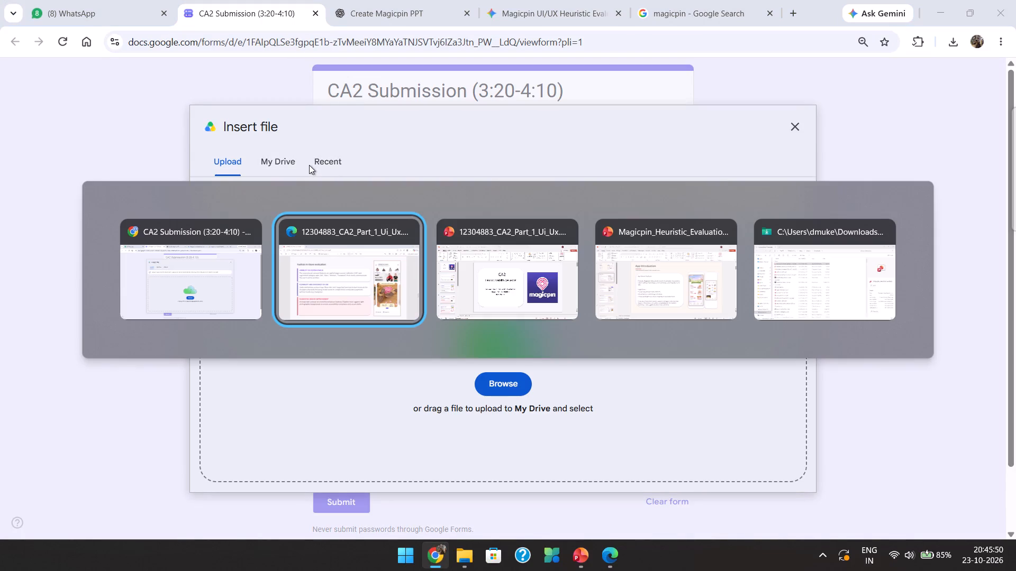
key("alt+Tab")
key("alt+Tab")
key("alt+Tab")
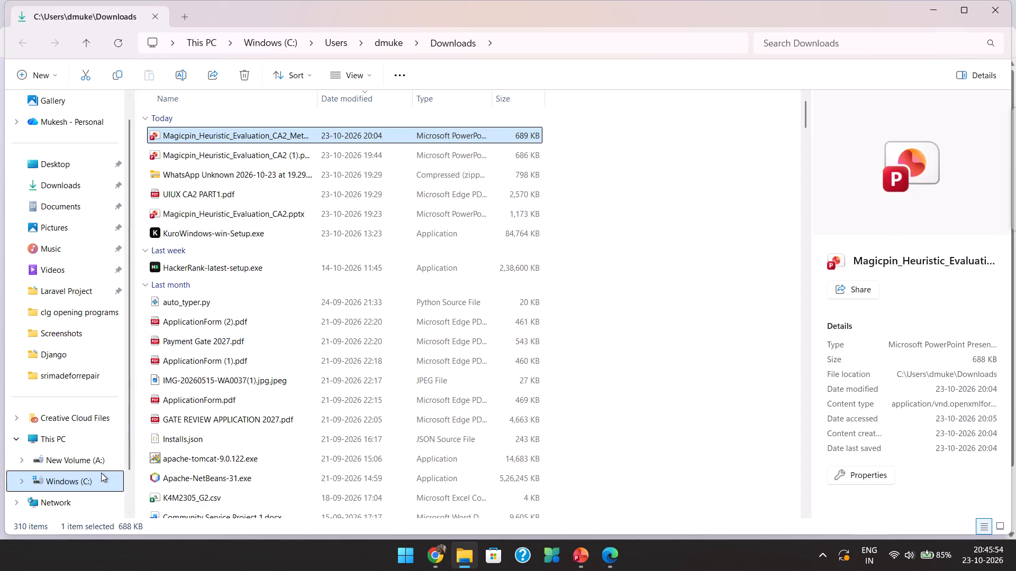
left_click(101, 473)
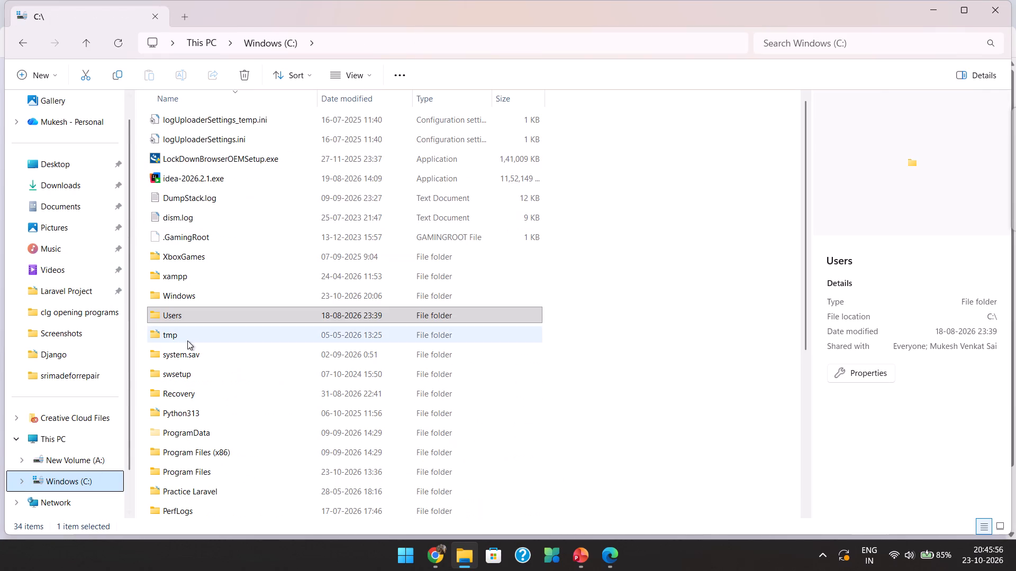
Open the Ui_Ux folder inside D Folder, LPU, SEM 7 on the C: drive.
scroll(187, 340, "down", 5)
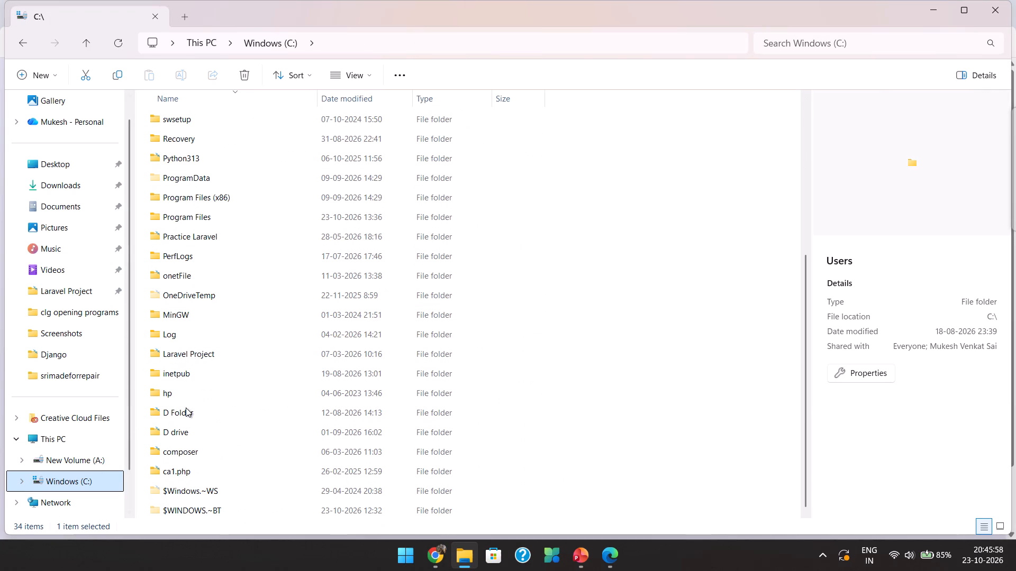
double_click(186, 426)
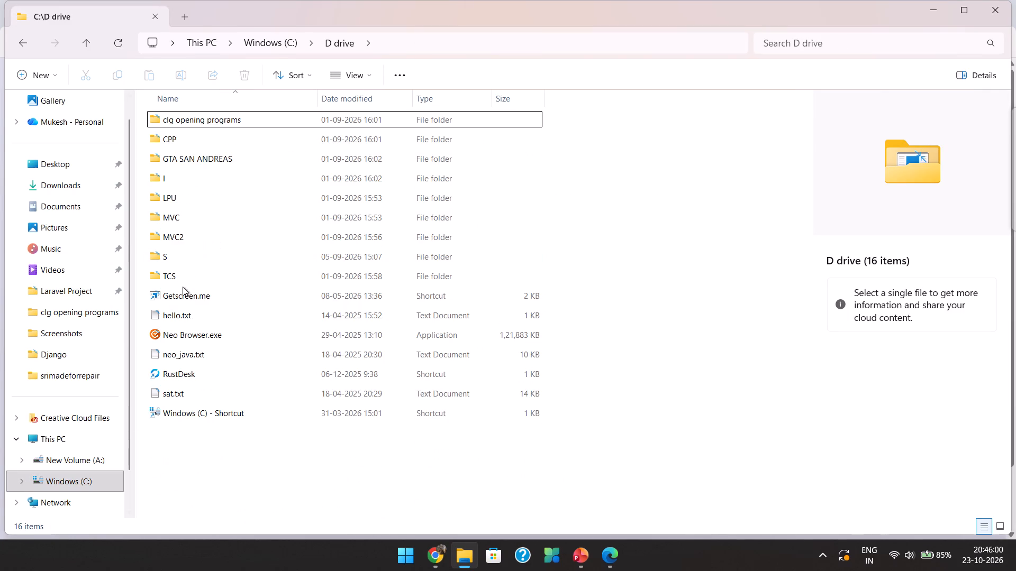
key("BackSpace")
key("Up")
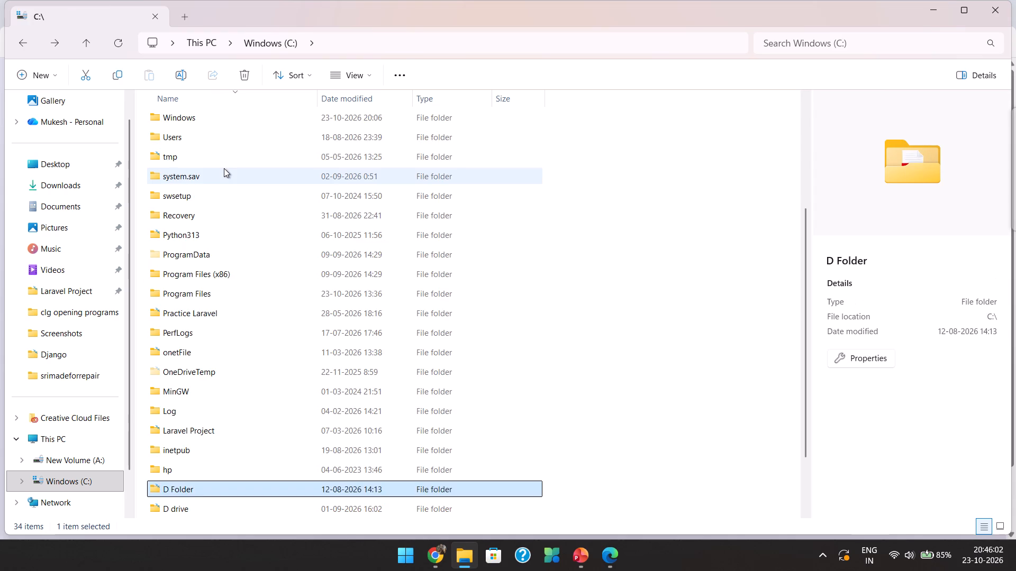
key("Return")
double_click(224, 197)
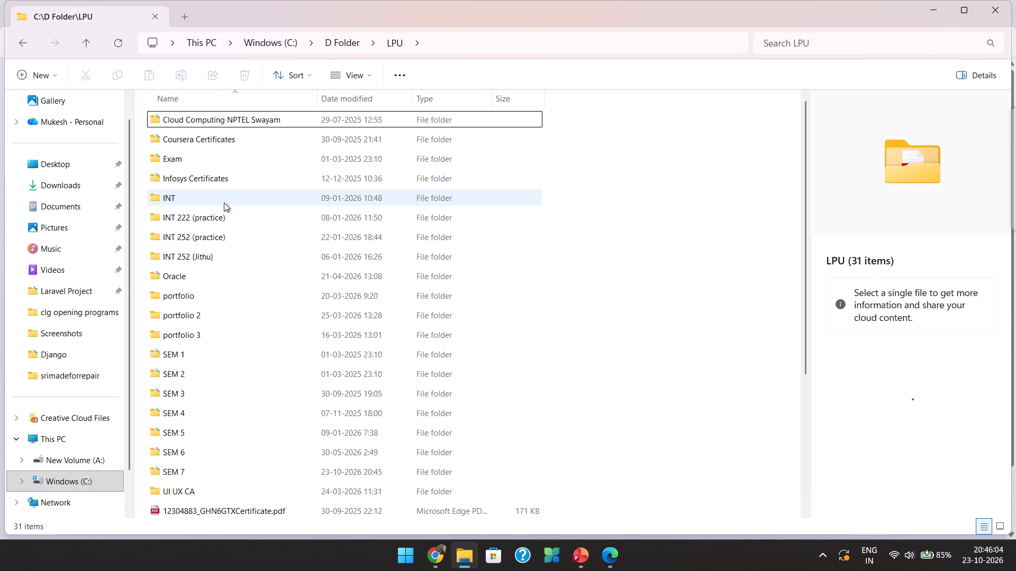
double_click(213, 477)
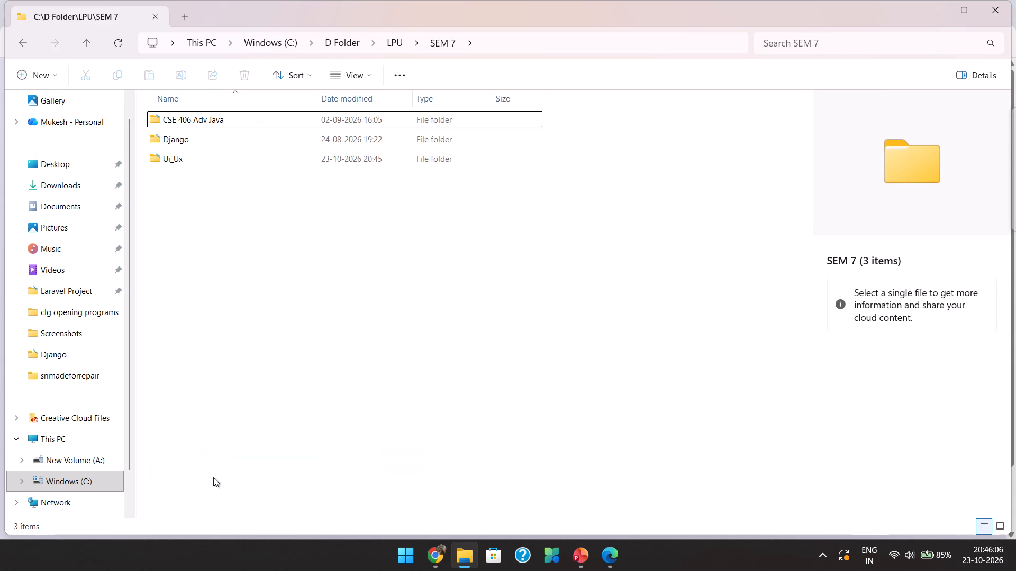
key("Down")
key("Down")
key("Return")
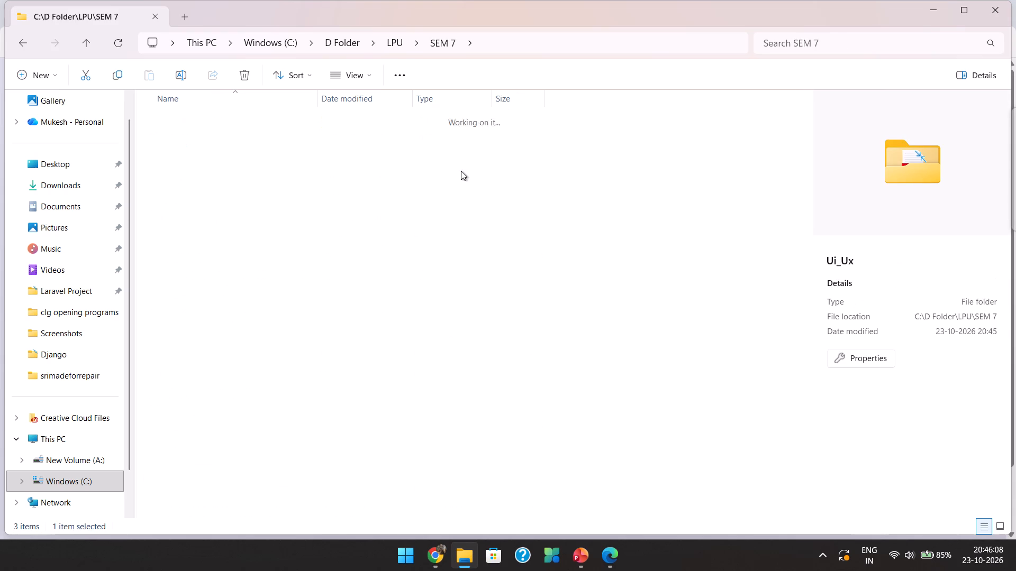
Upload the CA2 Part 1 PDF from the Ui_Ux folder to the CA2 Submission form in Chrome.
left_click_drag(519, 119, 605, 202)
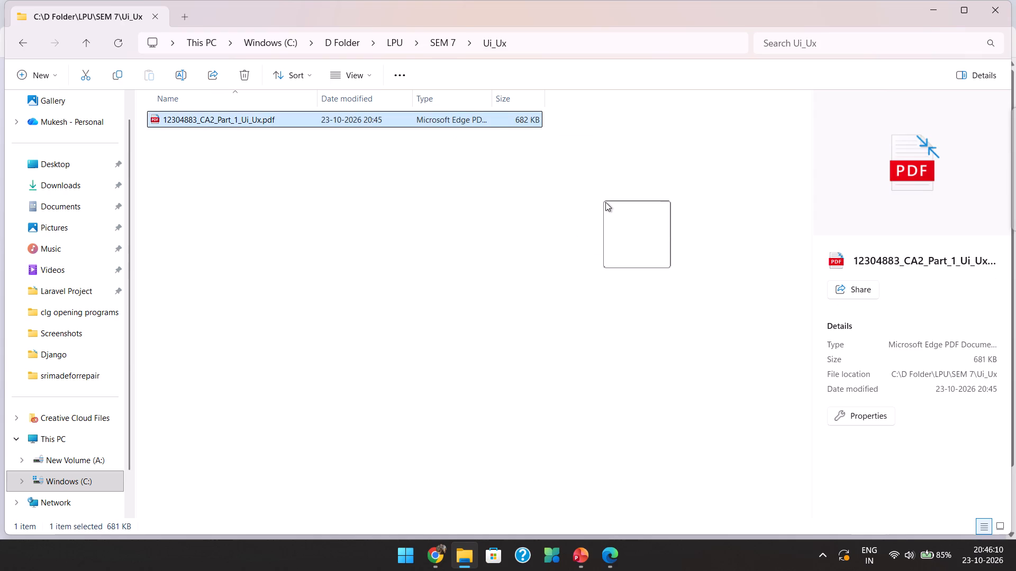
left_click_drag(605, 202, 491, 395)
key("alt+Tab")
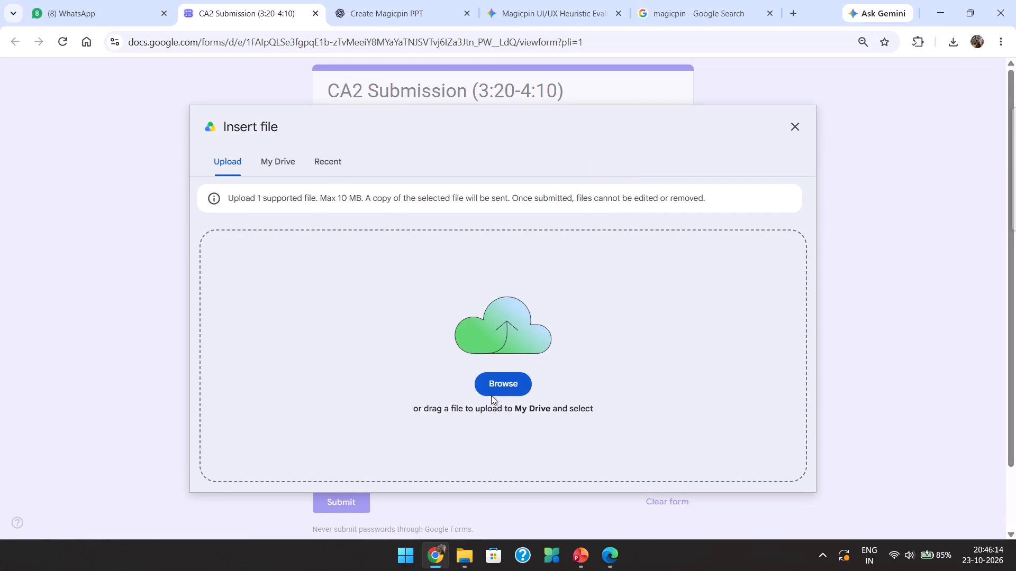
key("alt+Tab")
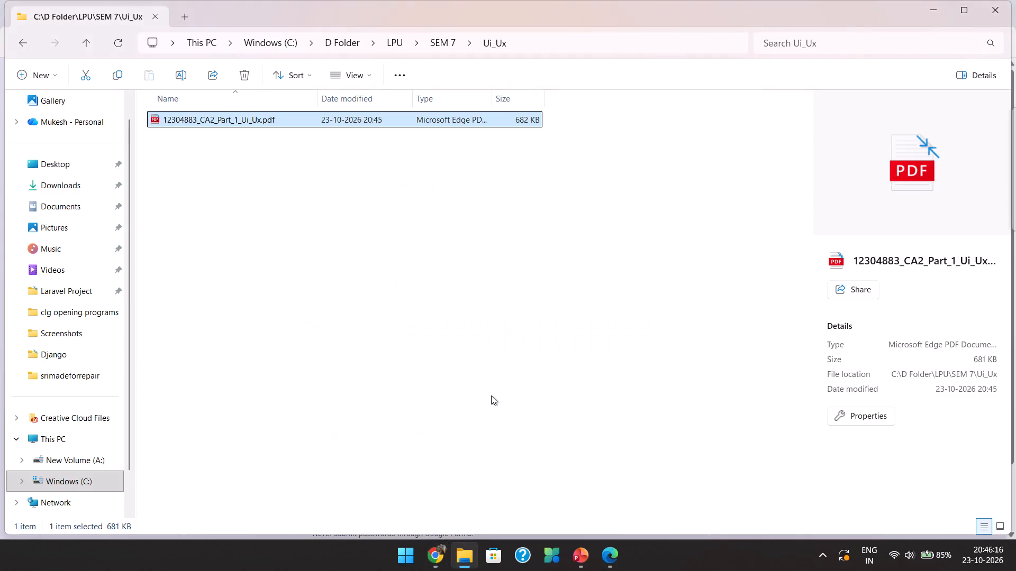
key("alt+Tab")
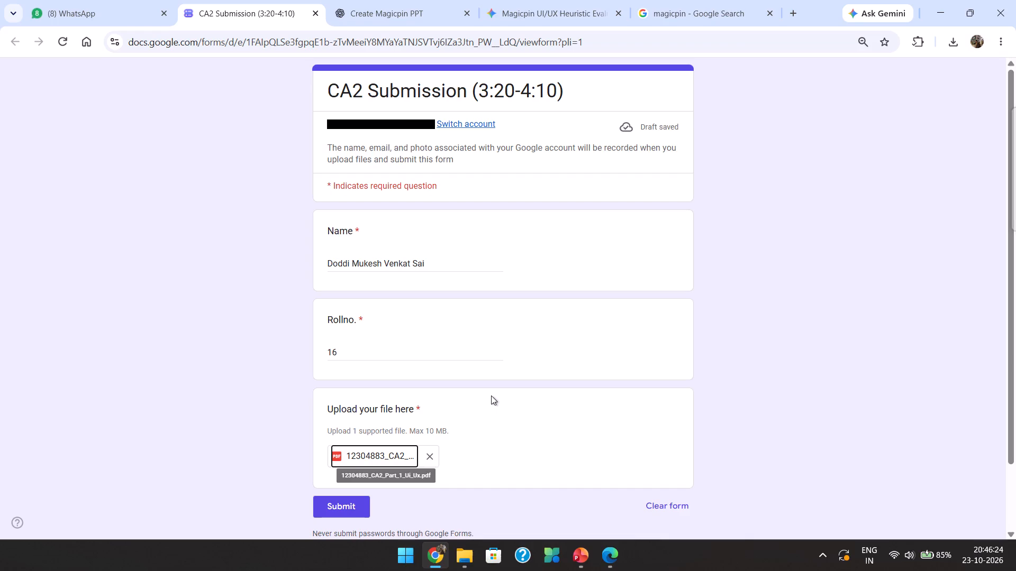
Submit the completed CA2 Submission form.
left_click(356, 512)
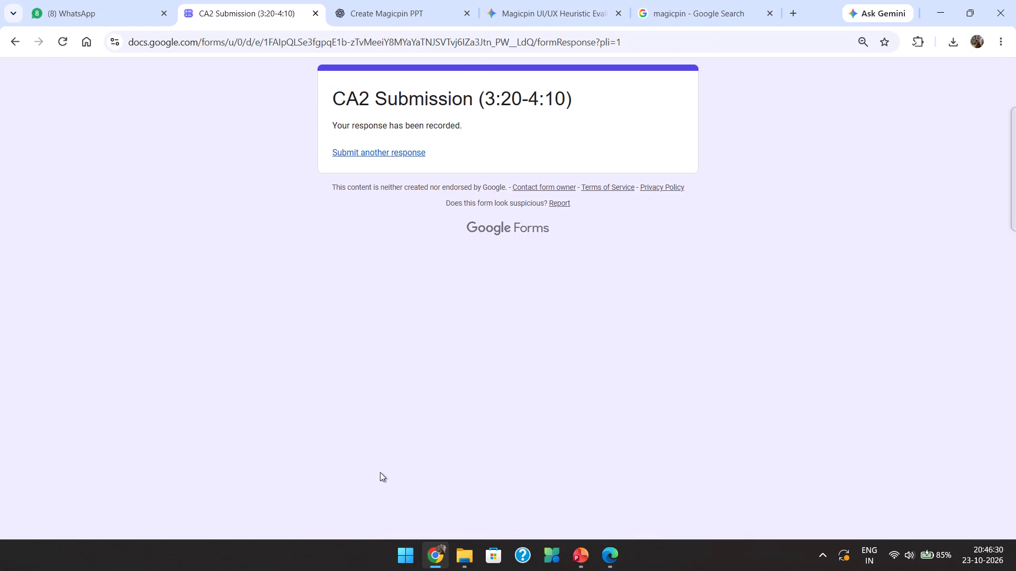
Switch to the CA2 Part 1 presentation in PowerPoint.
key("alt+Tab")
key("alt+Tab")
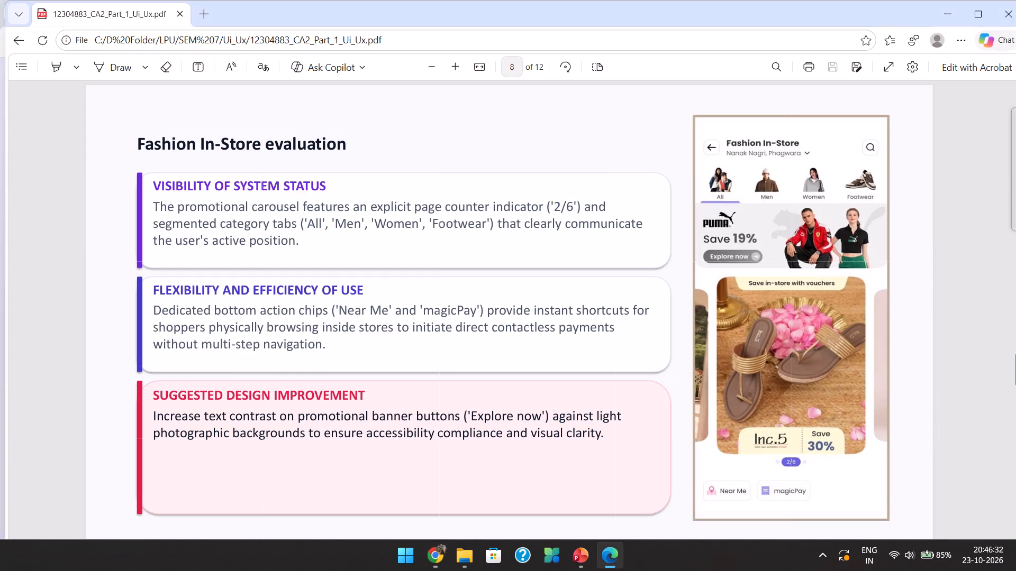
key("alt+Tab")
key("alt+Tab")
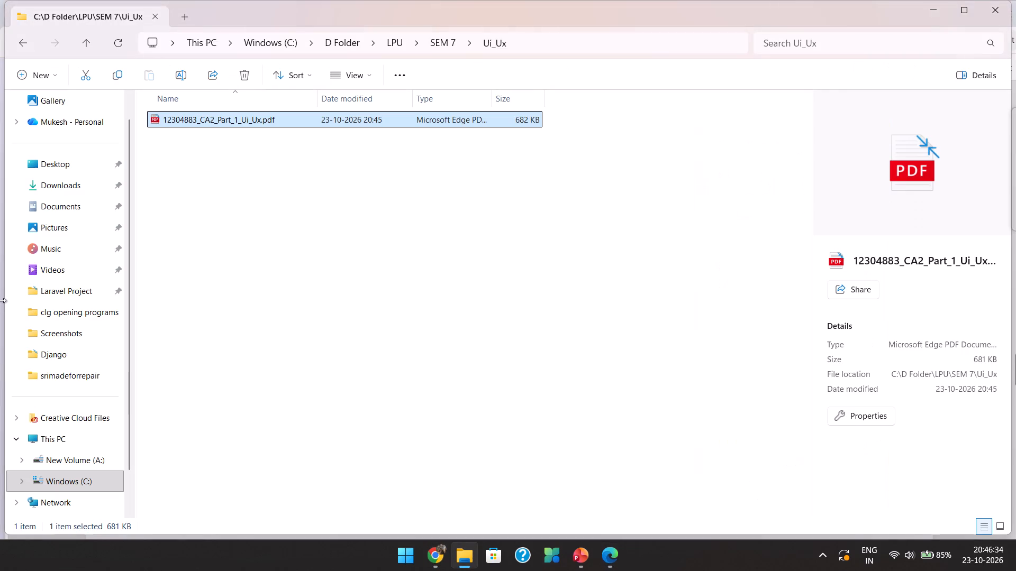
key("alt+Tab")
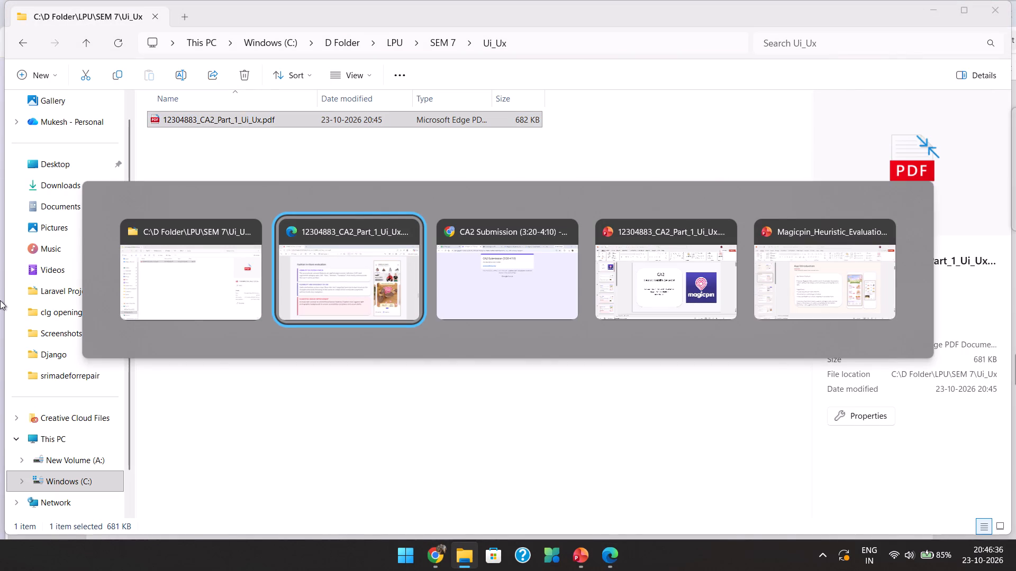
key("alt+Tab")
key("alt+Tab")
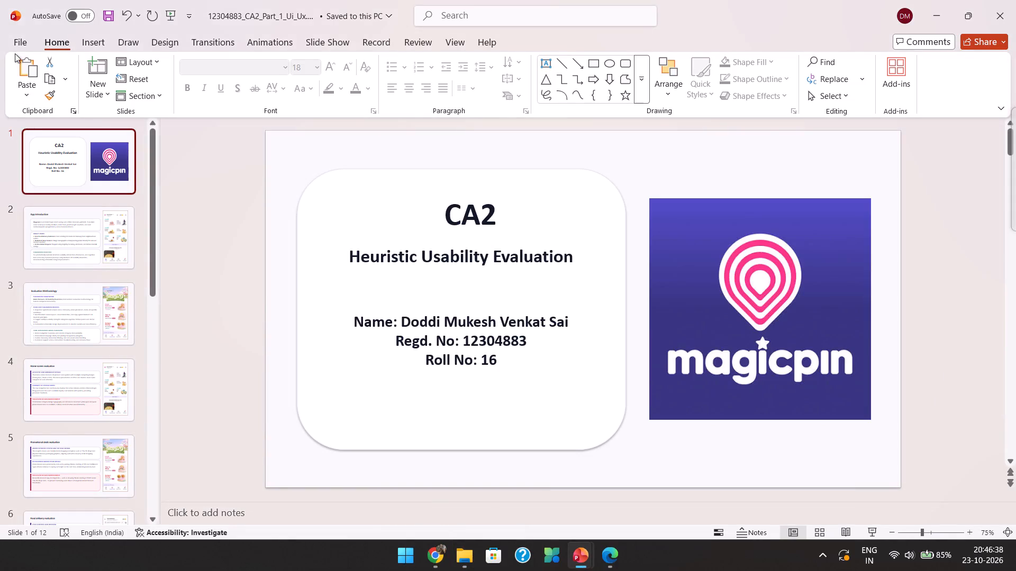
Save a copy of the CA2 Part 1 presentation as .pptx in D Folder, LPU, SEM 7, Ui_Ux on the C: drive.
left_click(14, 51)
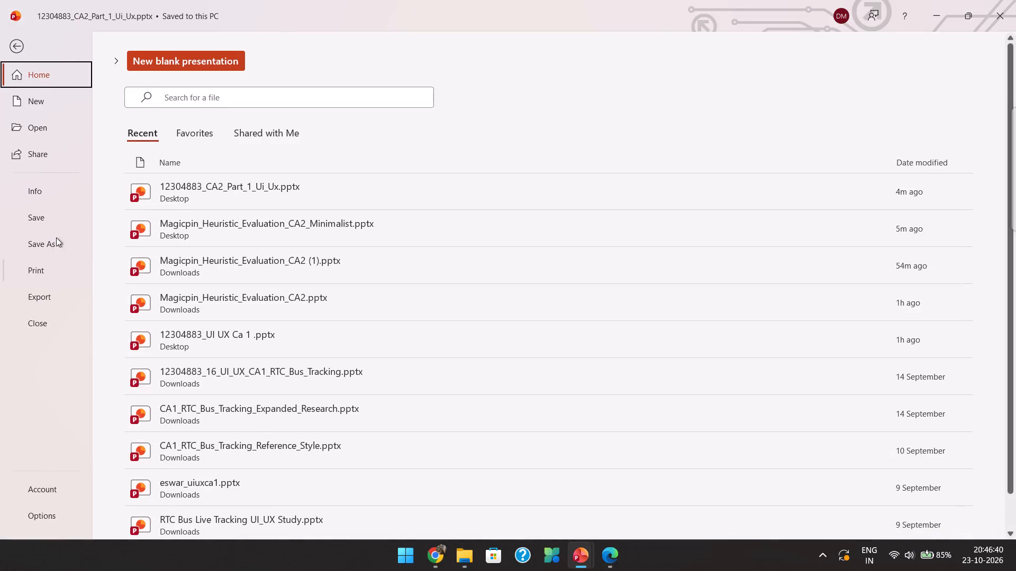
left_click(53, 245)
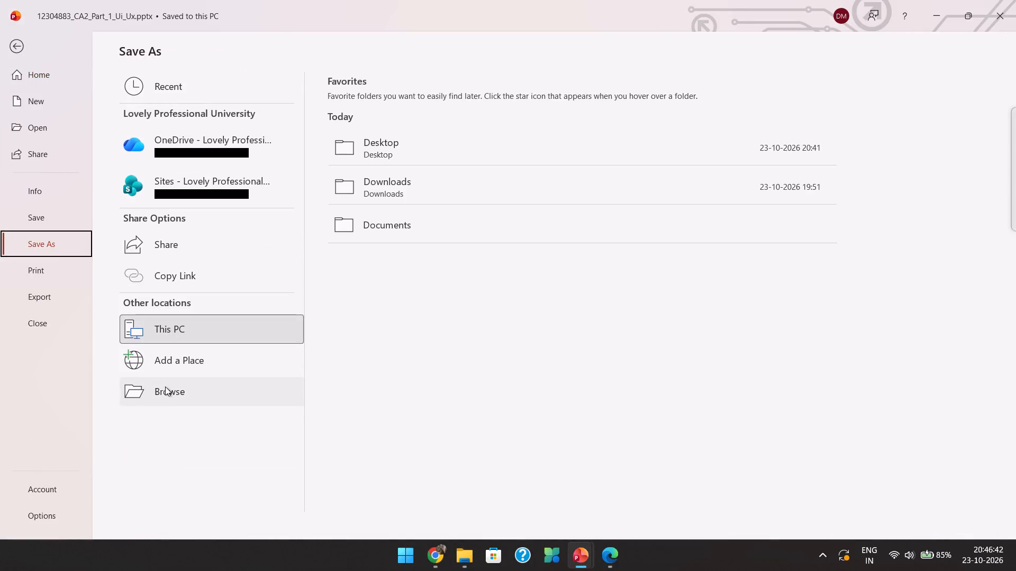
left_click(165, 386)
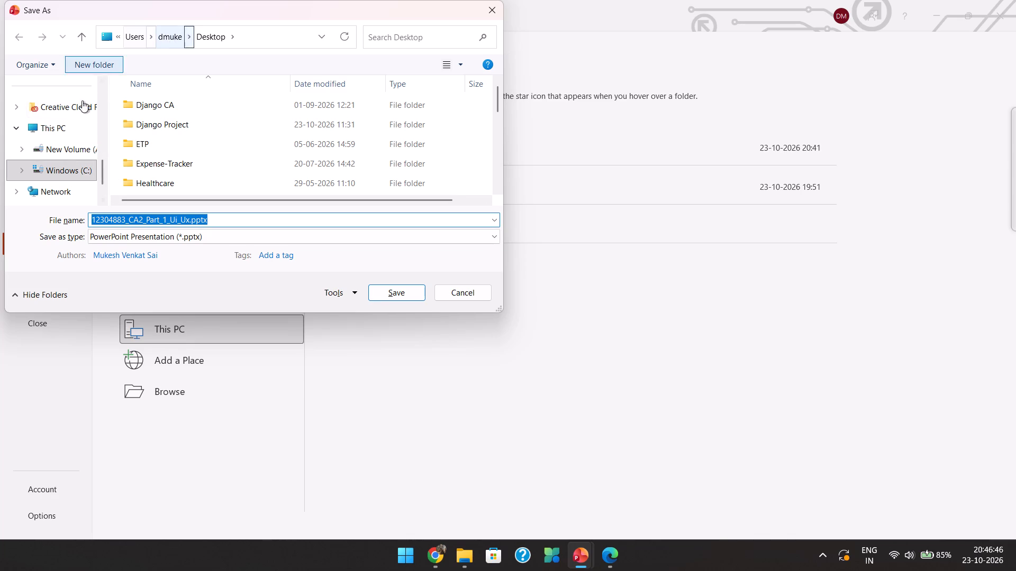
scroll(63, 143, "down", 1)
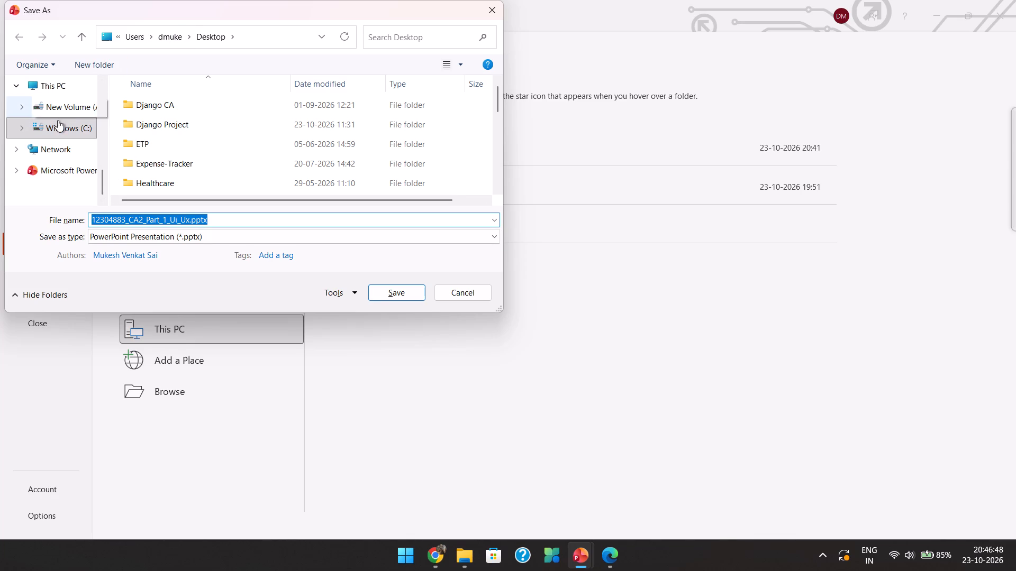
left_click(60, 124)
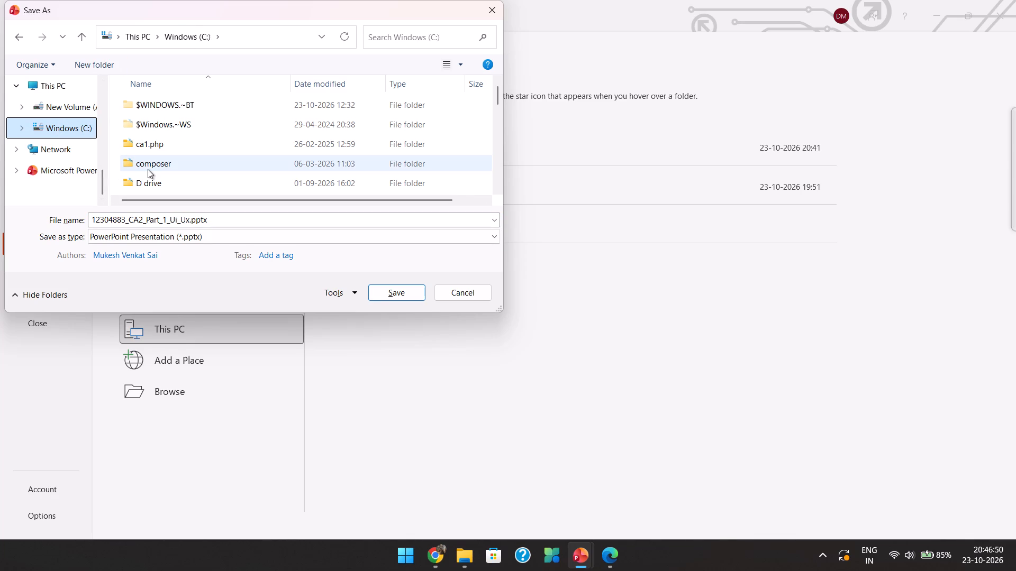
scroll(149, 170, "down", 2)
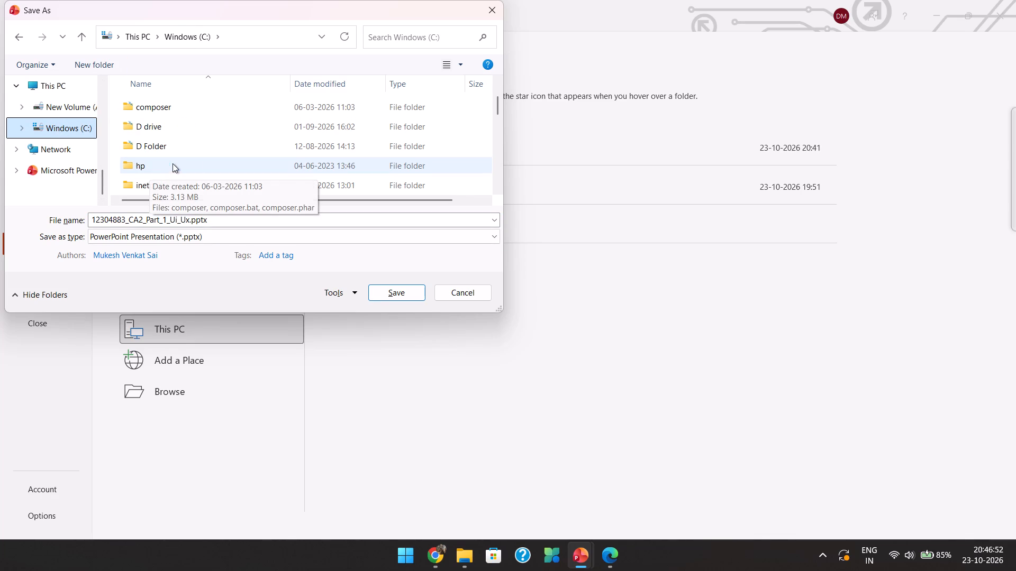
double_click(229, 147)
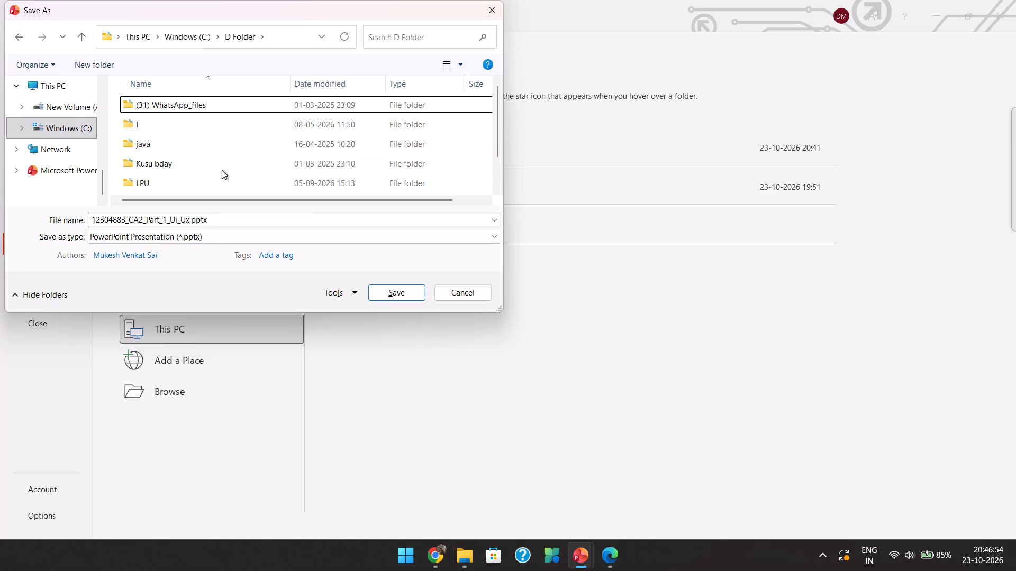
left_click(222, 171)
double_click(219, 176)
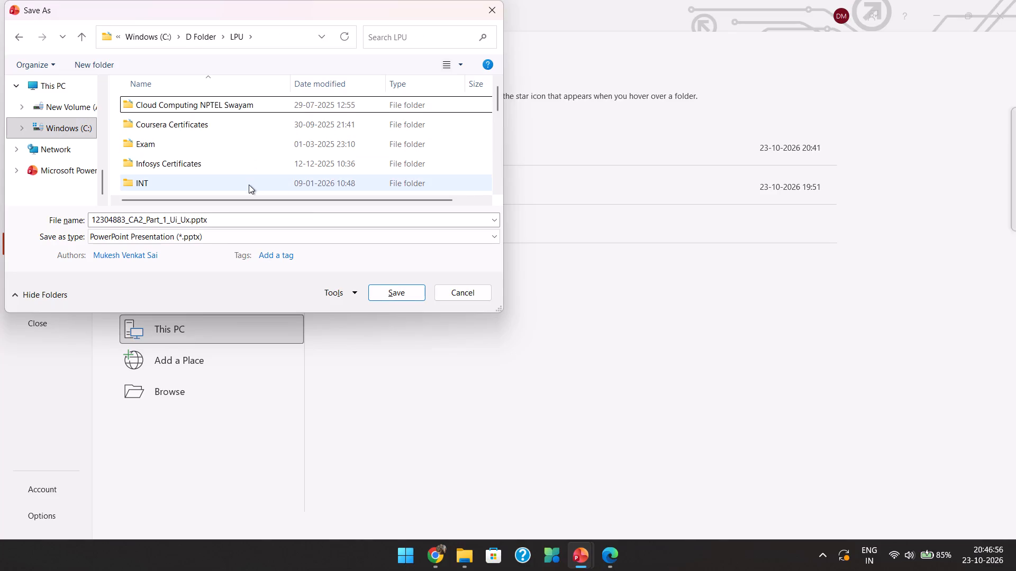
scroll(249, 185, "down", 2)
double_click(267, 170)
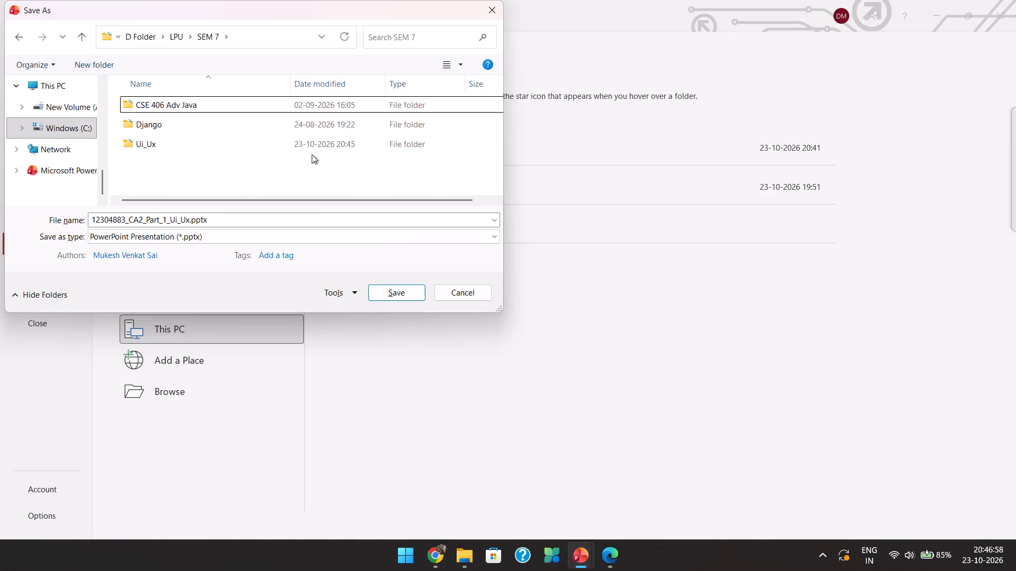
double_click(342, 137)
left_click(388, 290)
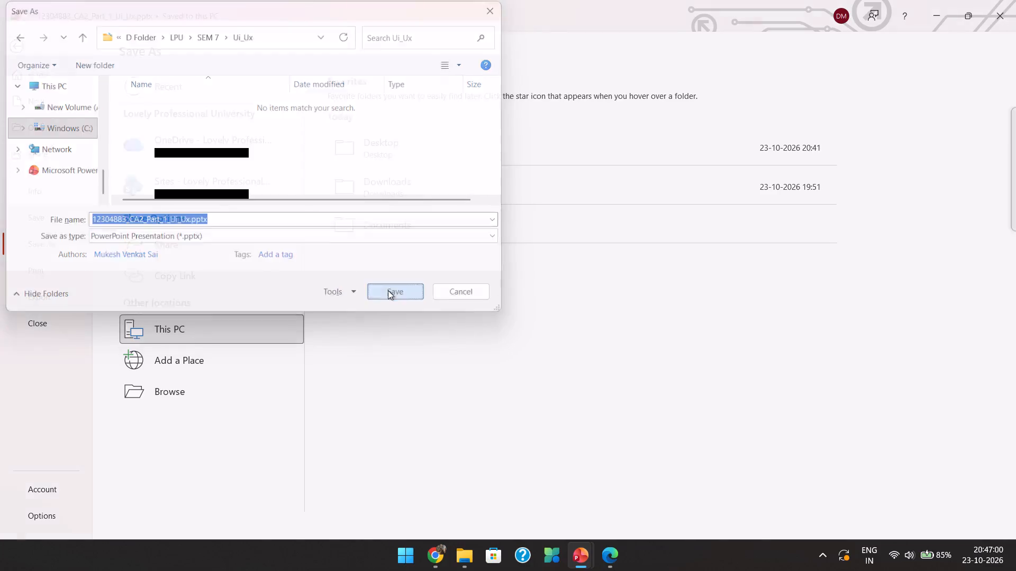
Close the open PowerPoint, File Explorer, Edge and Chrome windows to return to the desktop.
left_click(1015, 6)
key("alt+F4")
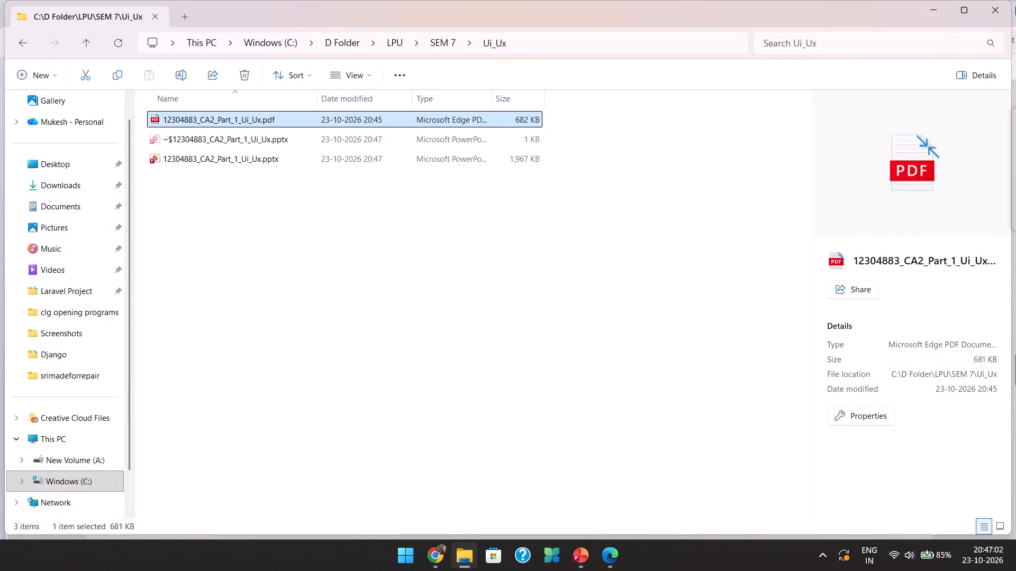
key("alt+F4")
key("alt+F4")
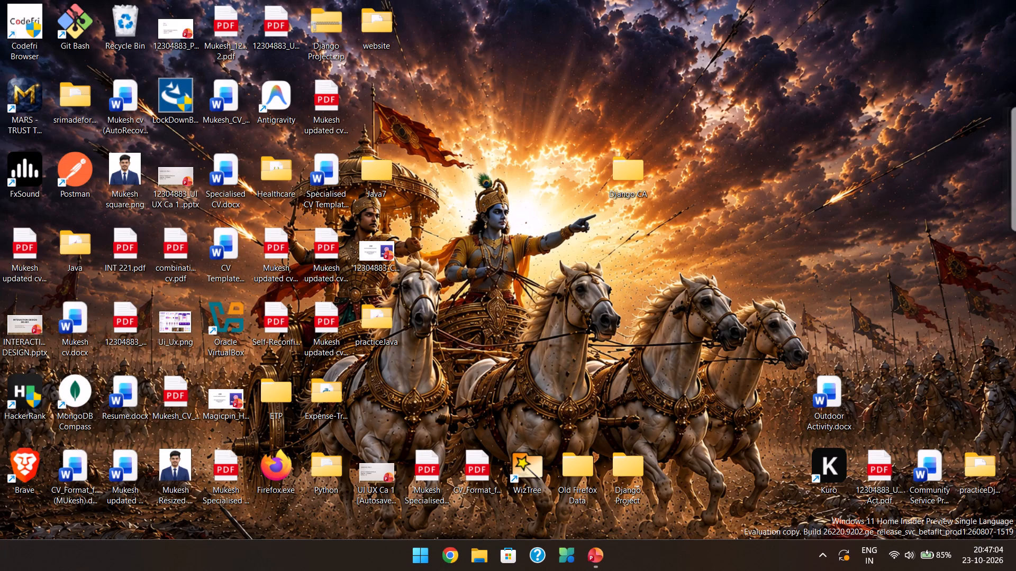
key("alt+F4")
Bring up the Windows shutdown dialog and choose the Shut down option.
key("alt+F4")
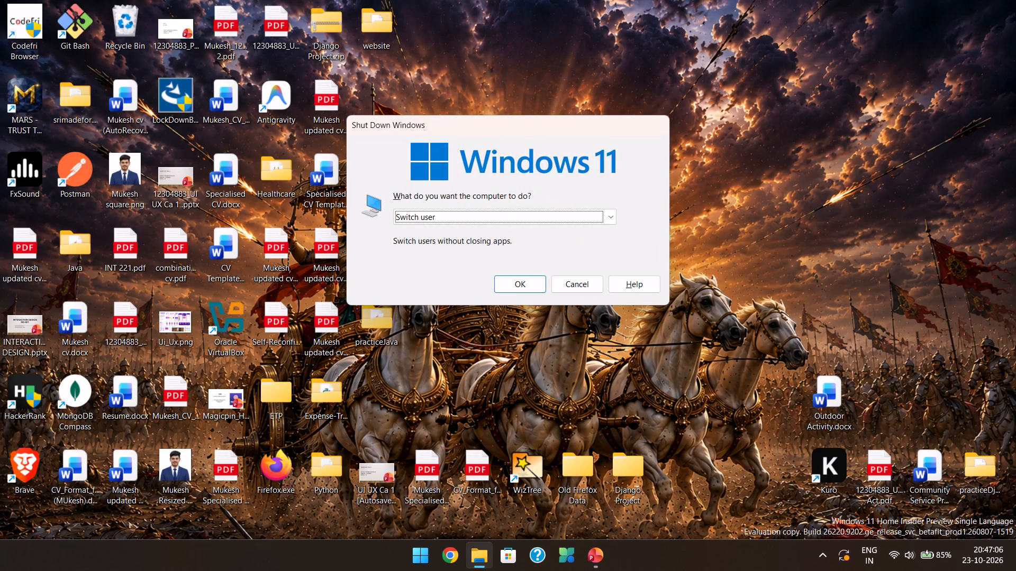
key("Down")
key("Down")
key("Down")
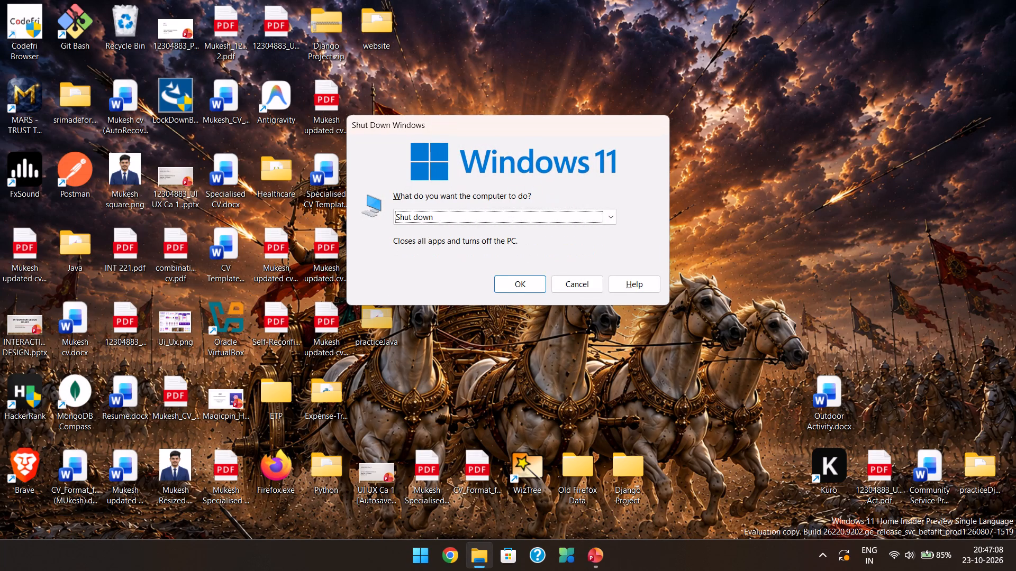